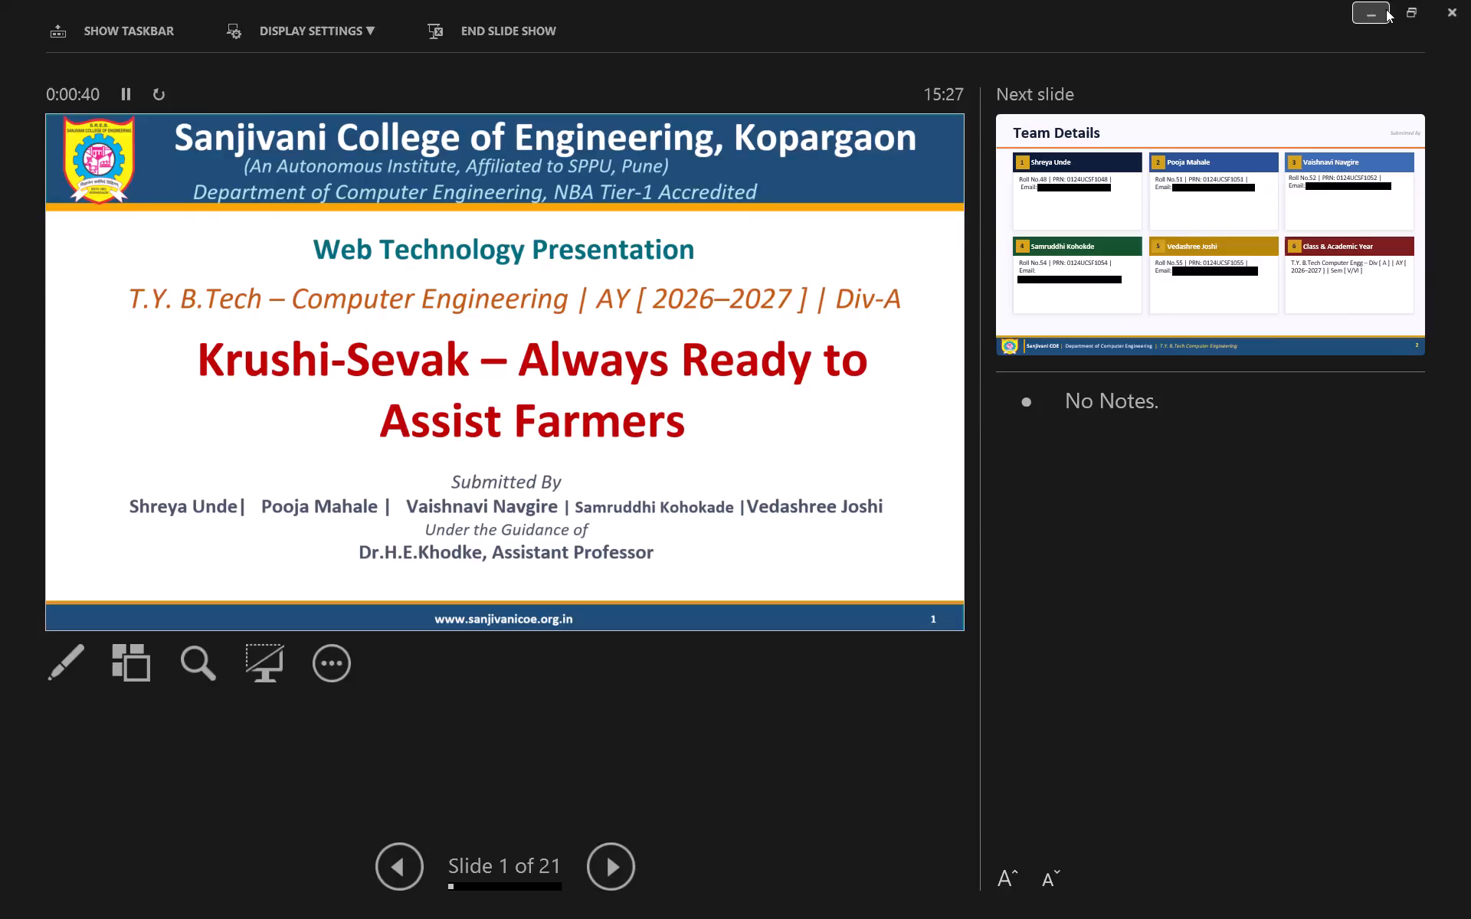
Hide the presenter view and page through the Krushi-Sevak slide show from the title slide through the References slide to the final slides.
{"action": "left_click", "coordinate": [1384, 11]}
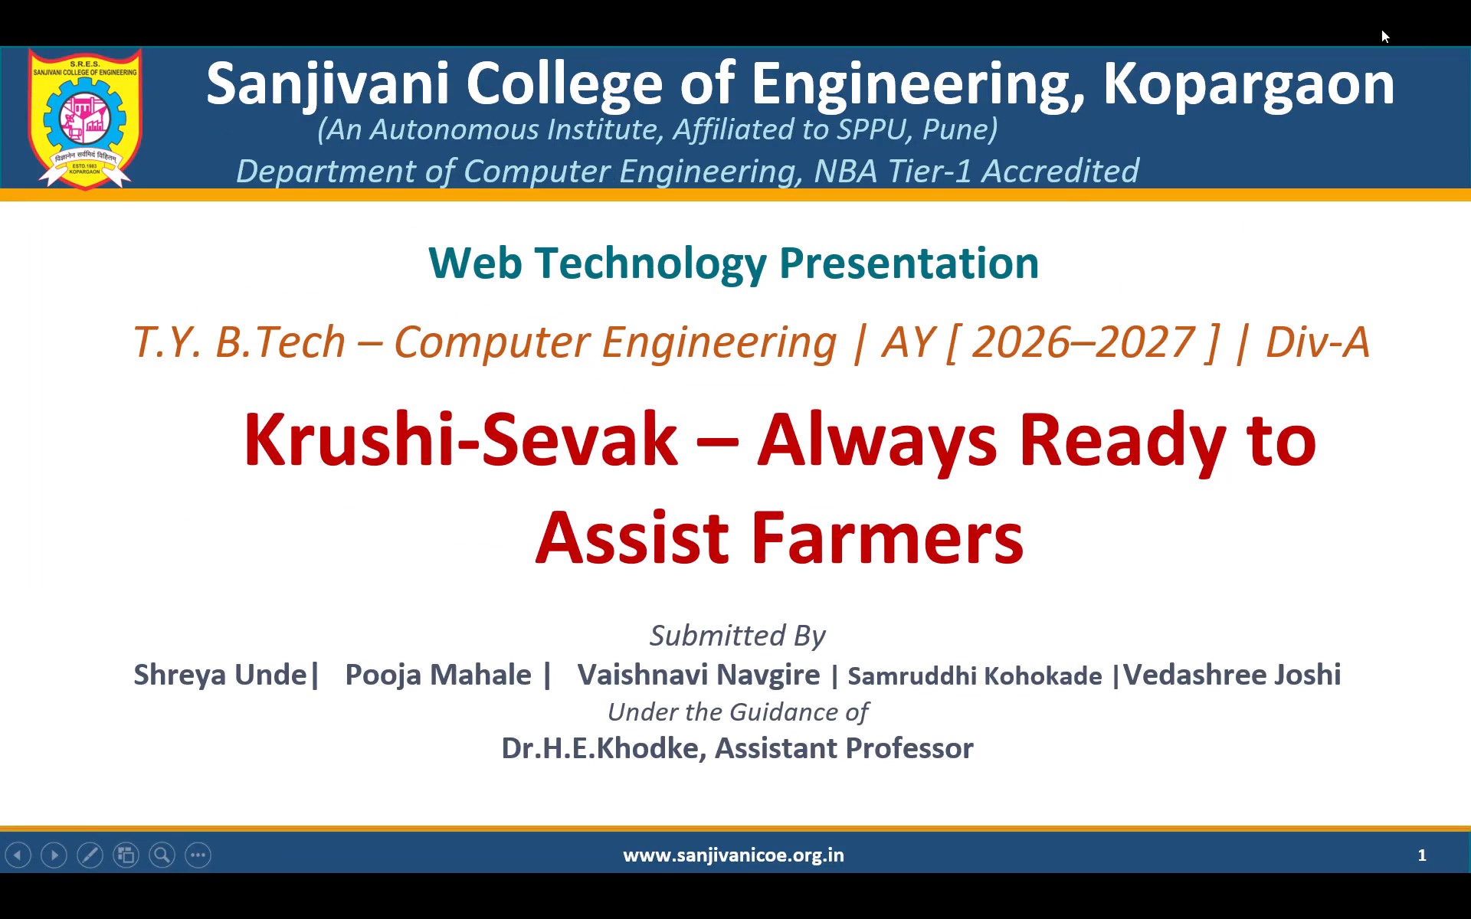
{"action": "left_click", "coordinate": [1389, 6]}
{"action": "key", "text": "BackSpace"}
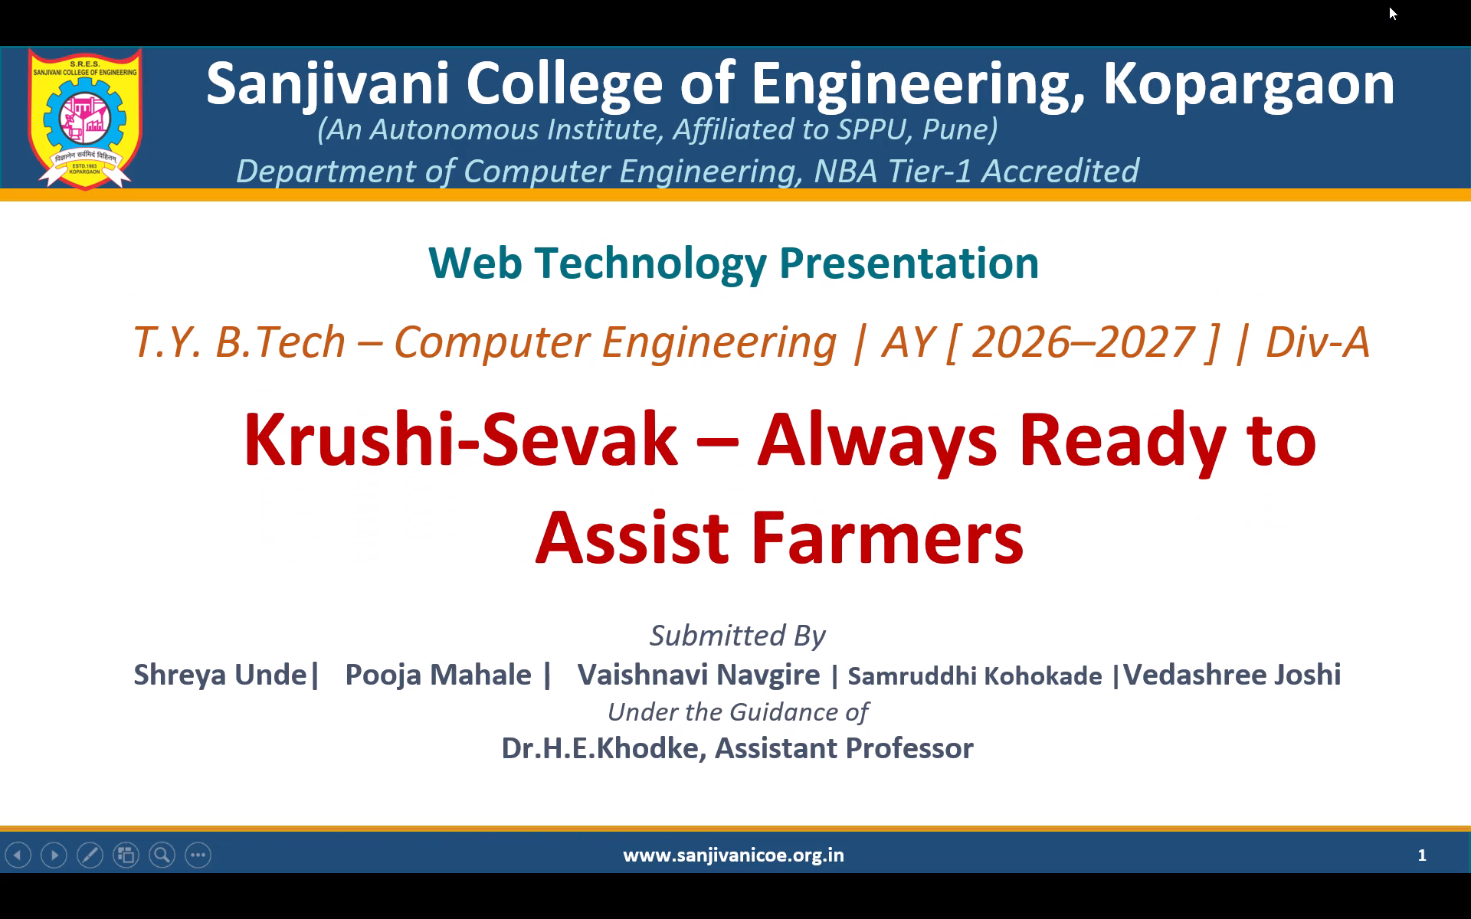
{"action": "key", "text": "BackSpace"}
{"action": "key", "text": "Return"}
{"action": "key", "text": "Return"}
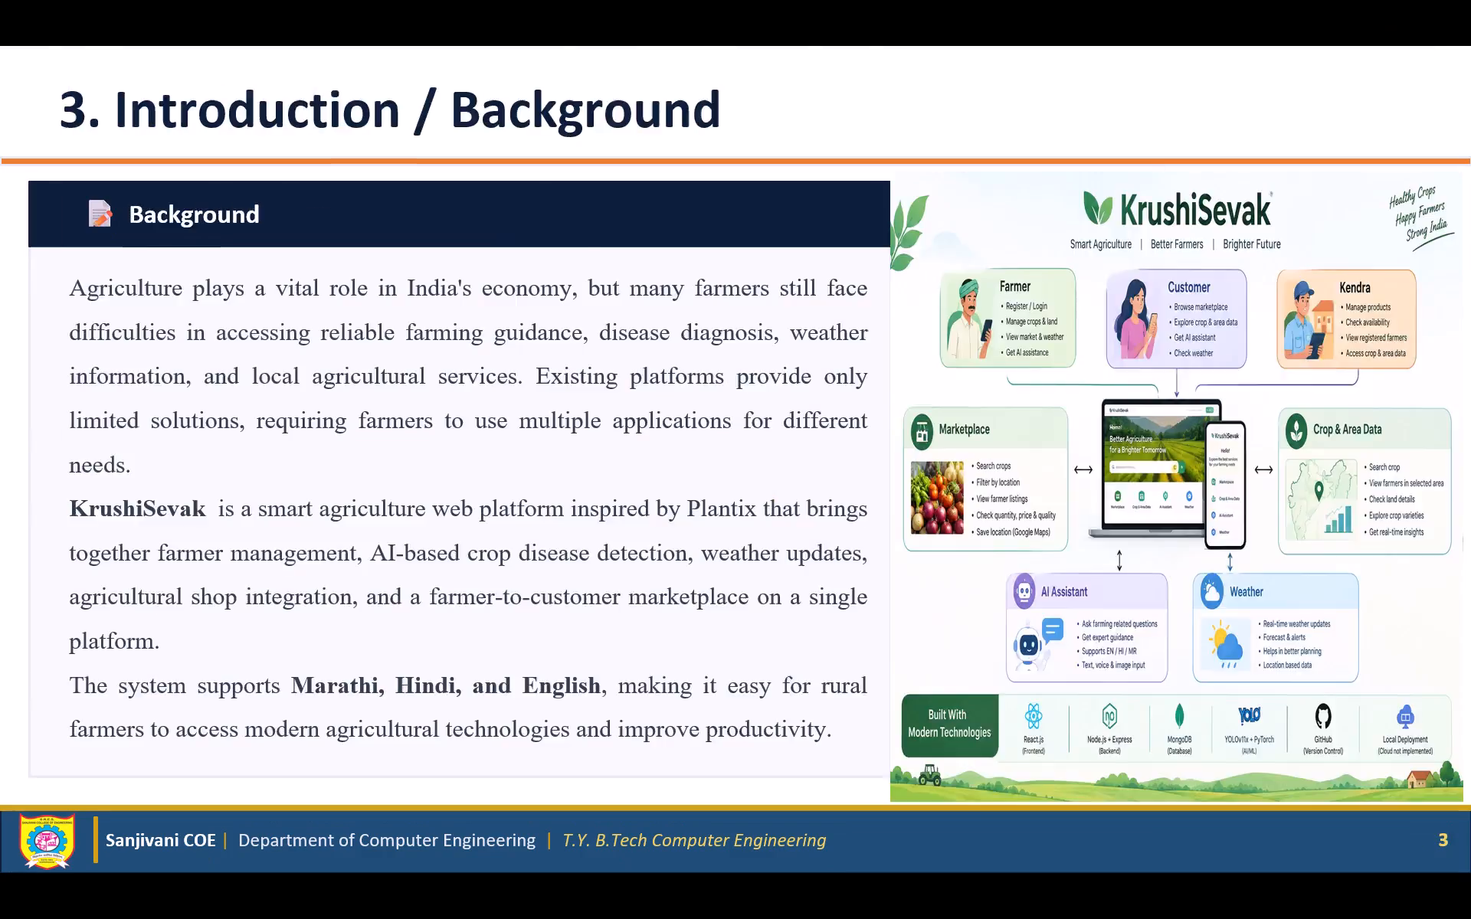
{"action": "key", "text": "Return"}
{"action": "key", "text": "Return"}
{"action": "key", "text": "Return"}
{"action": "key", "text": "Return"}
{"action": "key", "text": "Return"}
{"action": "key", "text": "Return"}
{"action": "key", "text": "Return"}
{"action": "key", "text": "Return"}
{"action": "key", "text": "Return"}
{"action": "key", "text": "Return"}
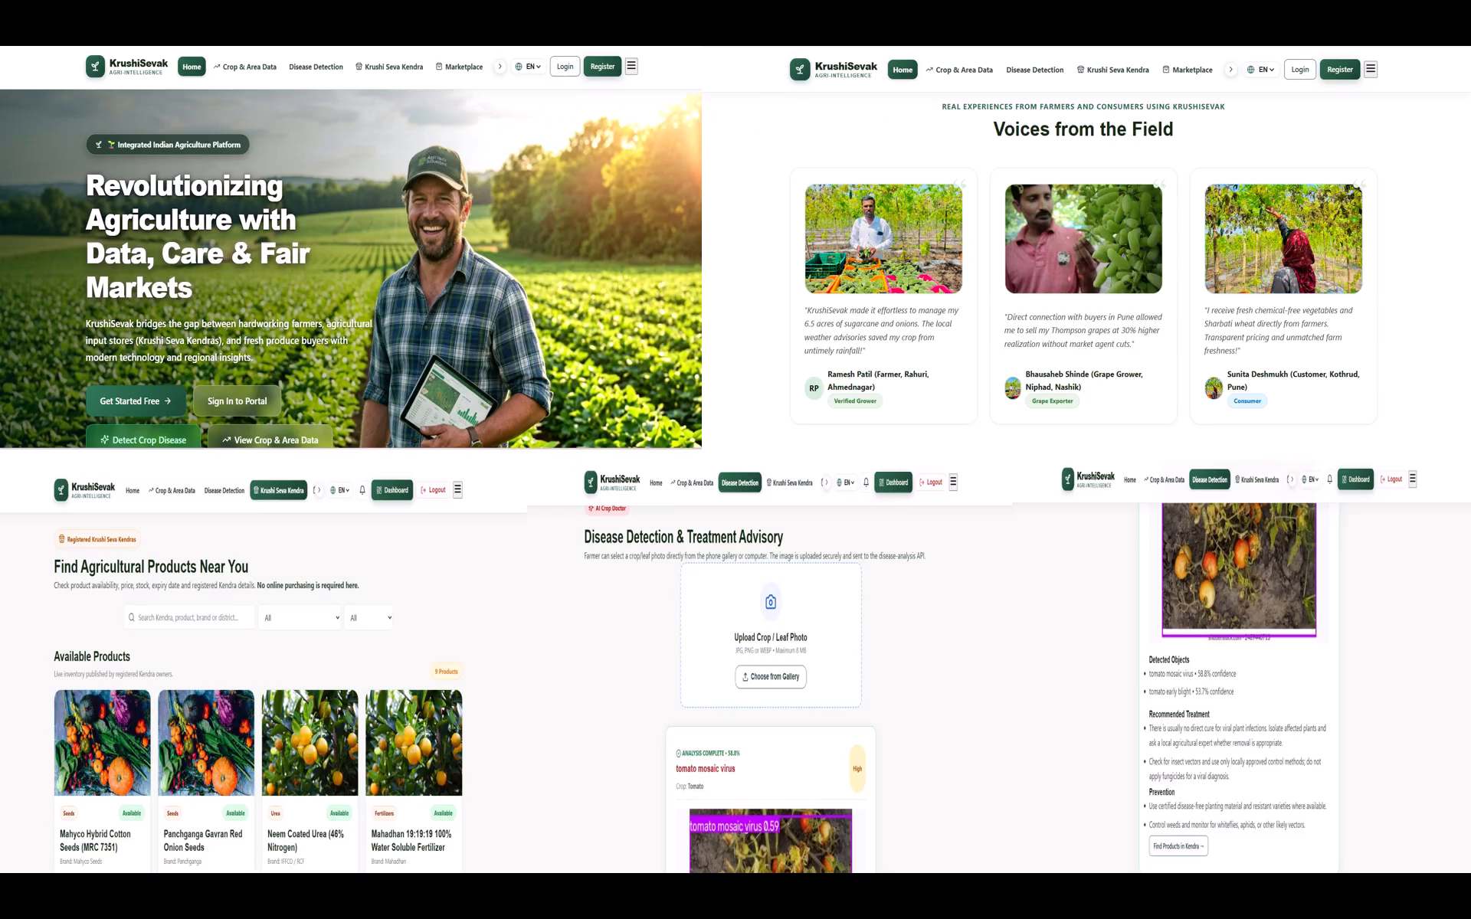
{"action": "key", "text": "Return"}
{"action": "key", "text": "Return"}
{"action": "key", "text": "Return"}
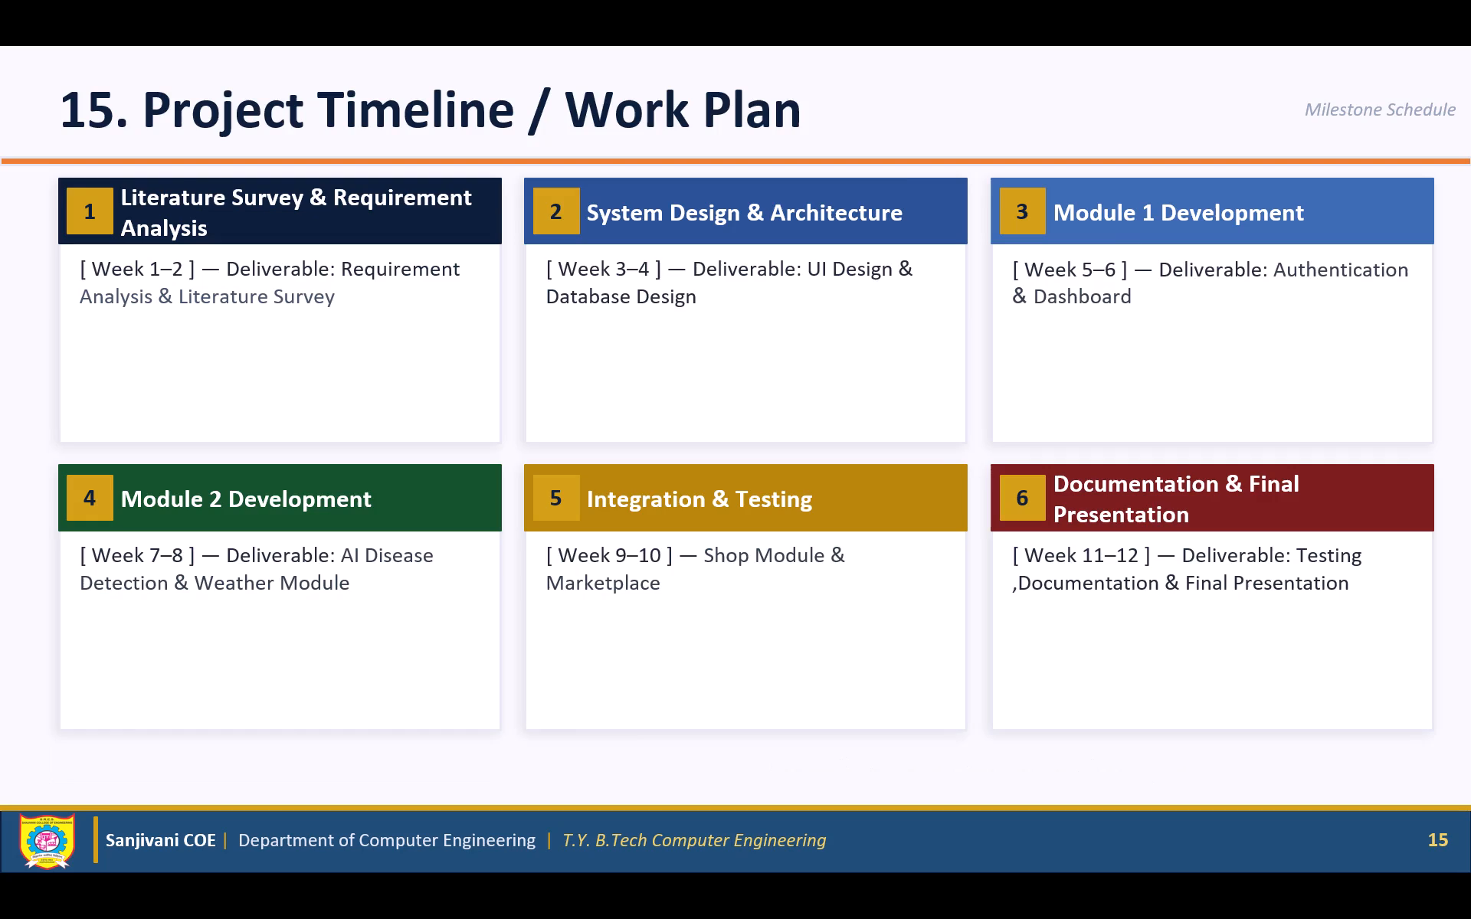
{"action": "key", "text": "Return"}
{"action": "key", "text": "Return"}
{"action": "key", "text": "Return"}
{"action": "key", "text": "Return"}
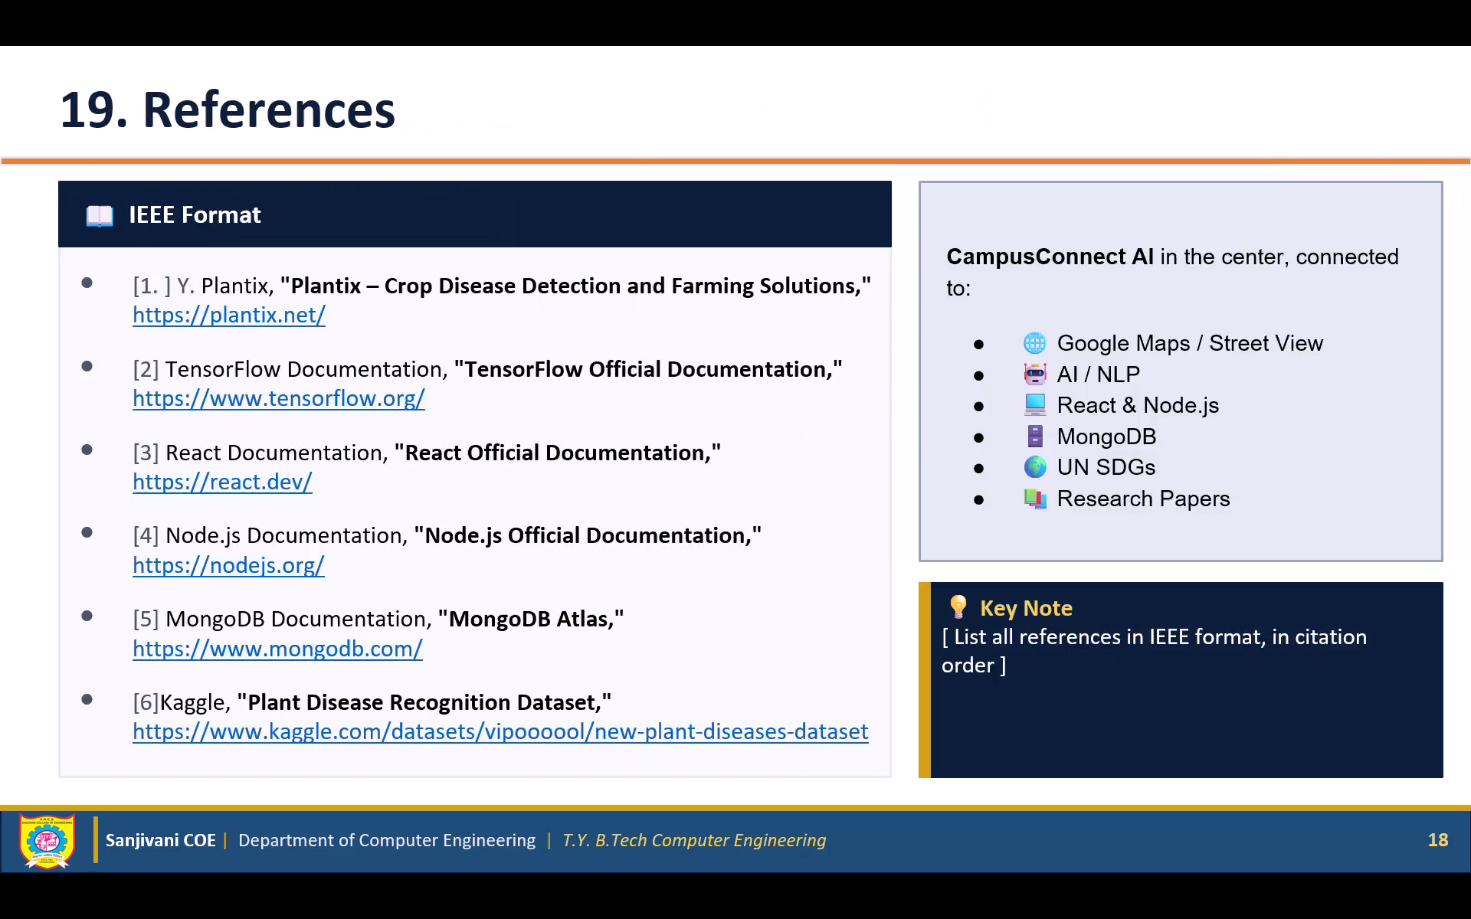
{"action": "key", "text": "Return"}
{"action": "key", "text": "Return"}
{"action": "key", "text": "Return"}
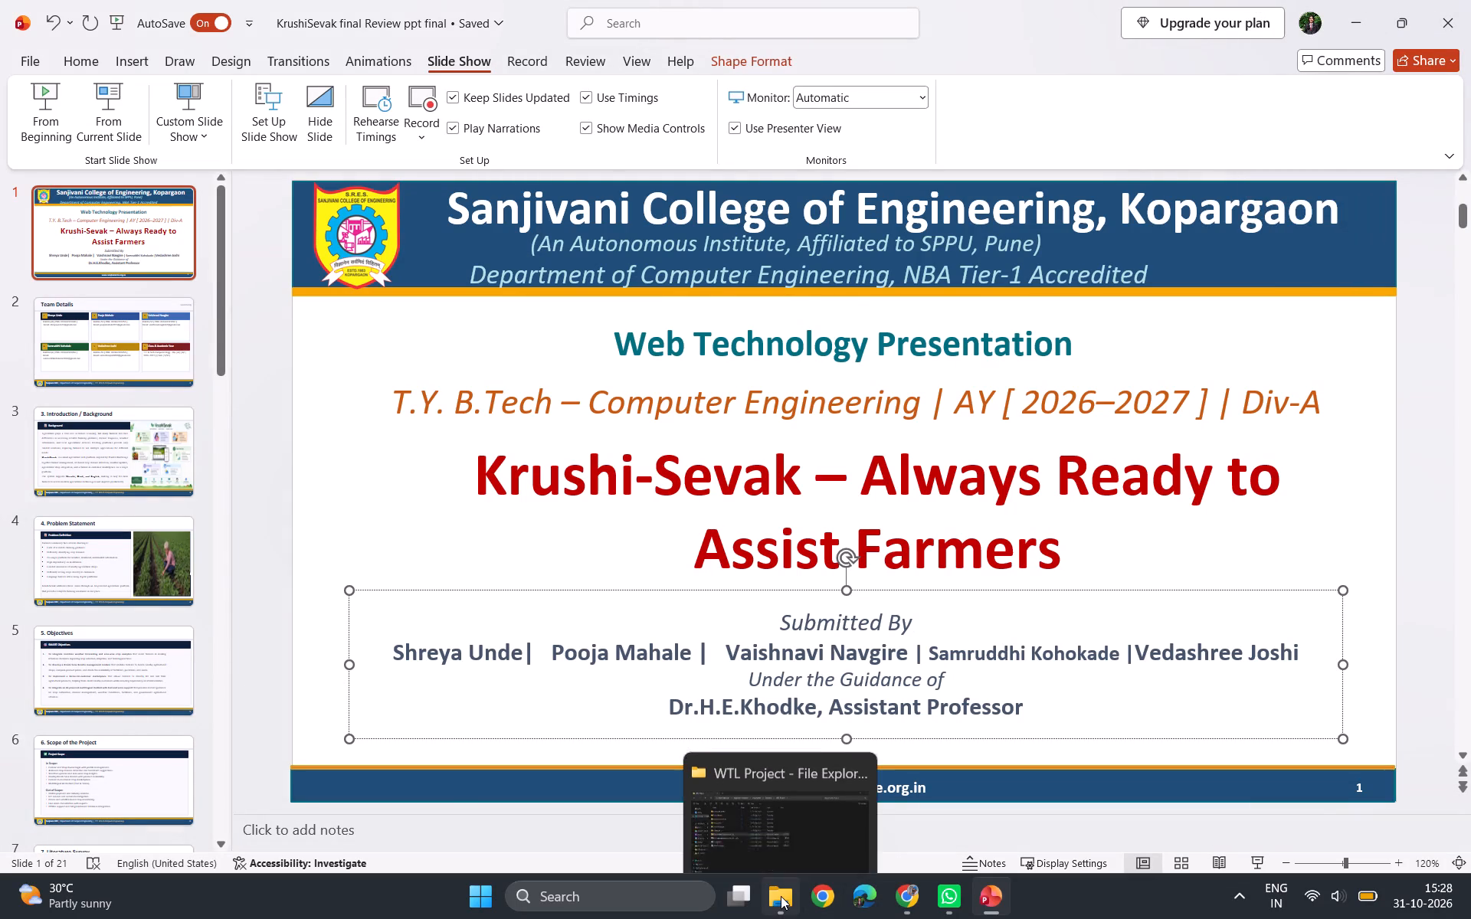
Switch to File Explorer, view the contents of the krushisevak photos folder, and return to the WTL Project folder.
{"action": "left_click", "coordinate": [794, 783]}
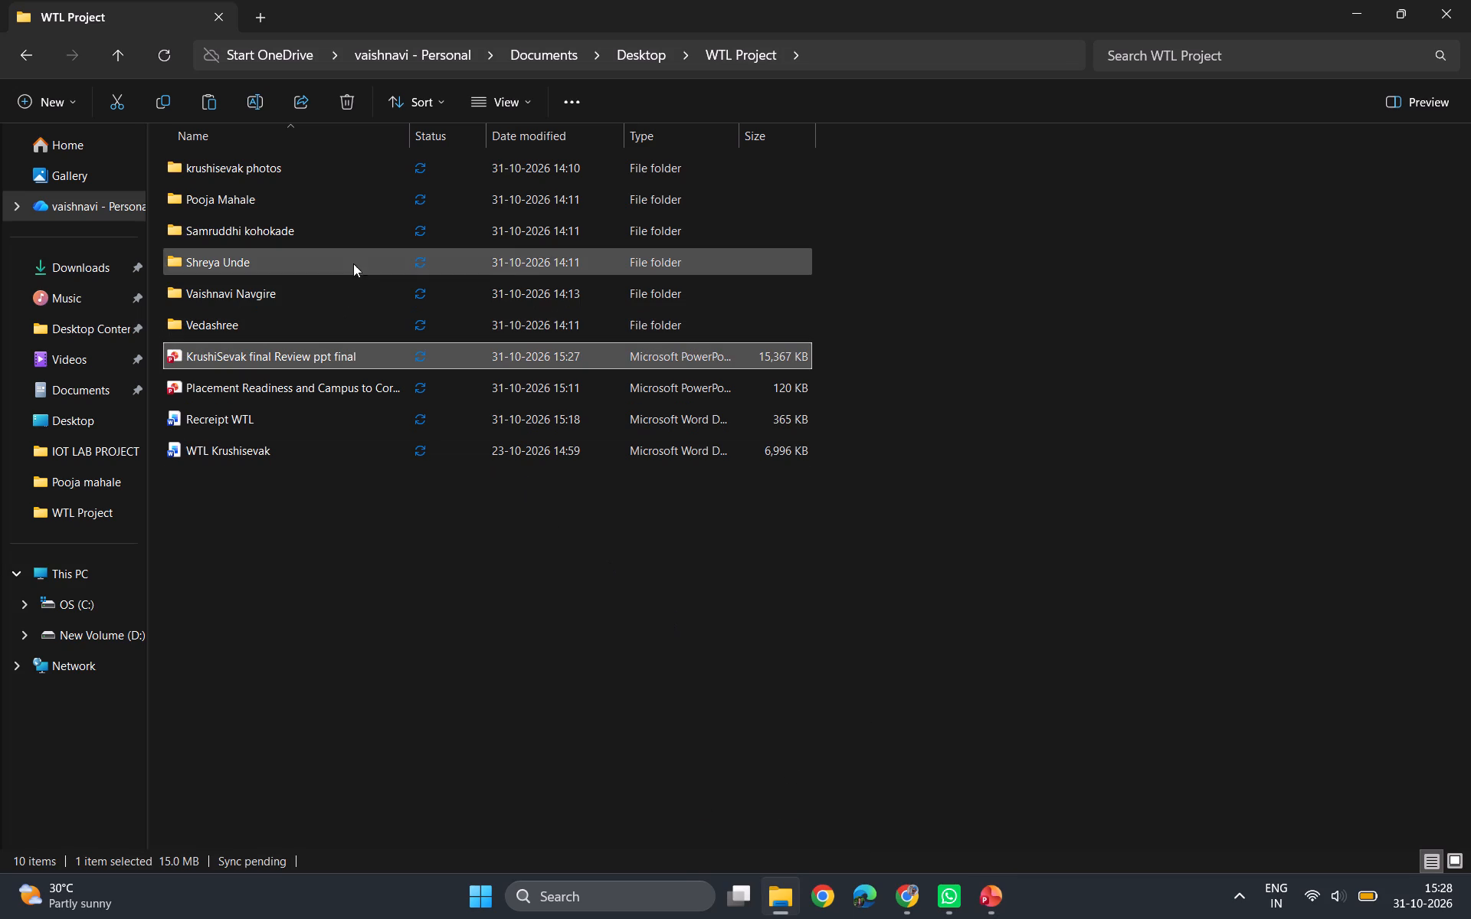
{"action": "double_click", "coordinate": [297, 166]}
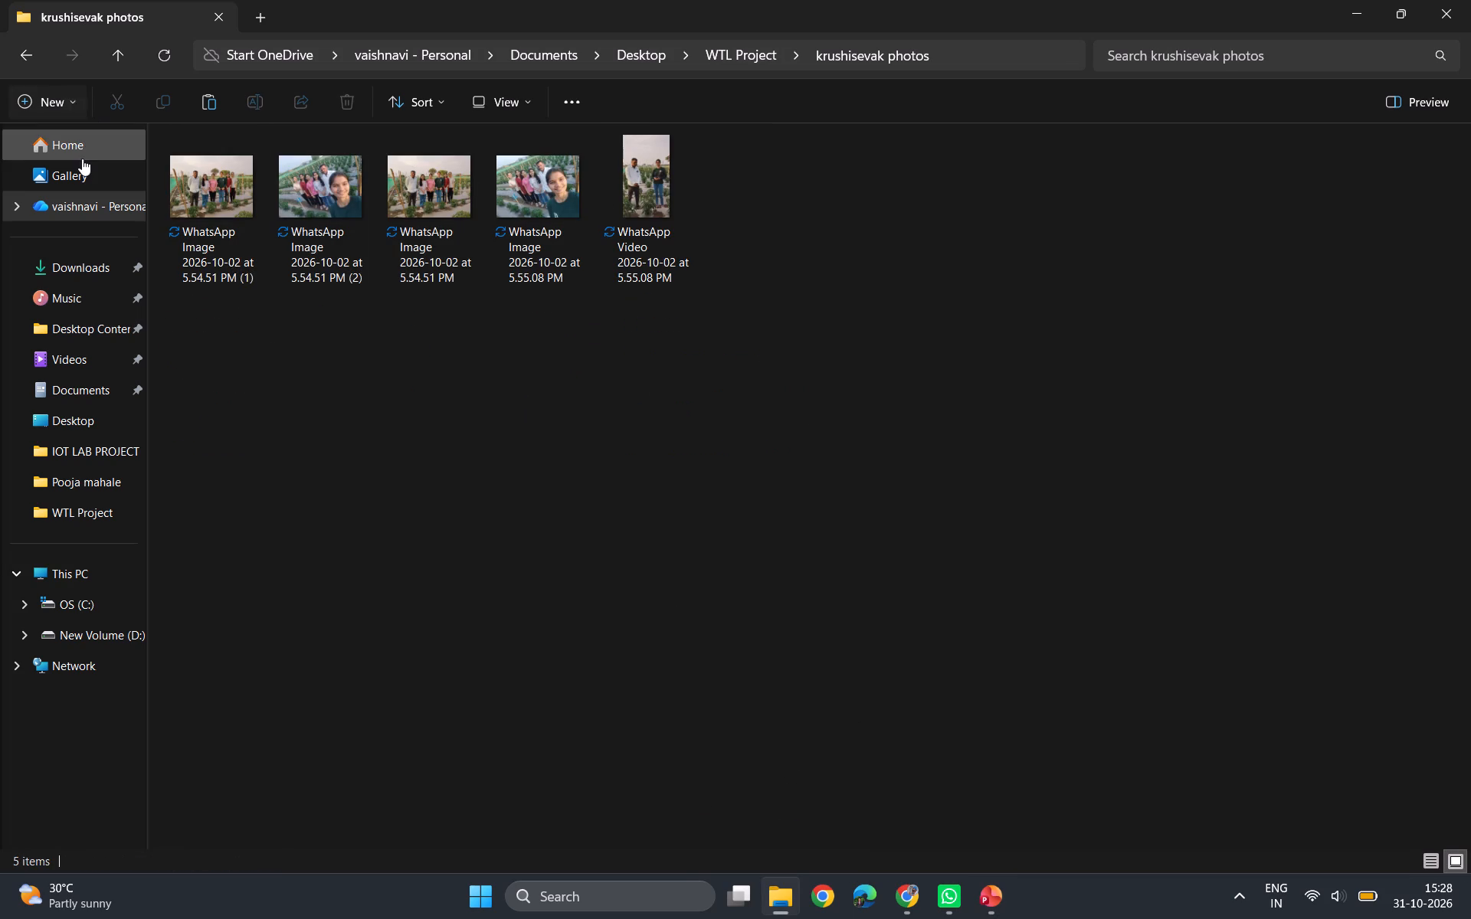
{"action": "left_click", "coordinate": [29, 57]}
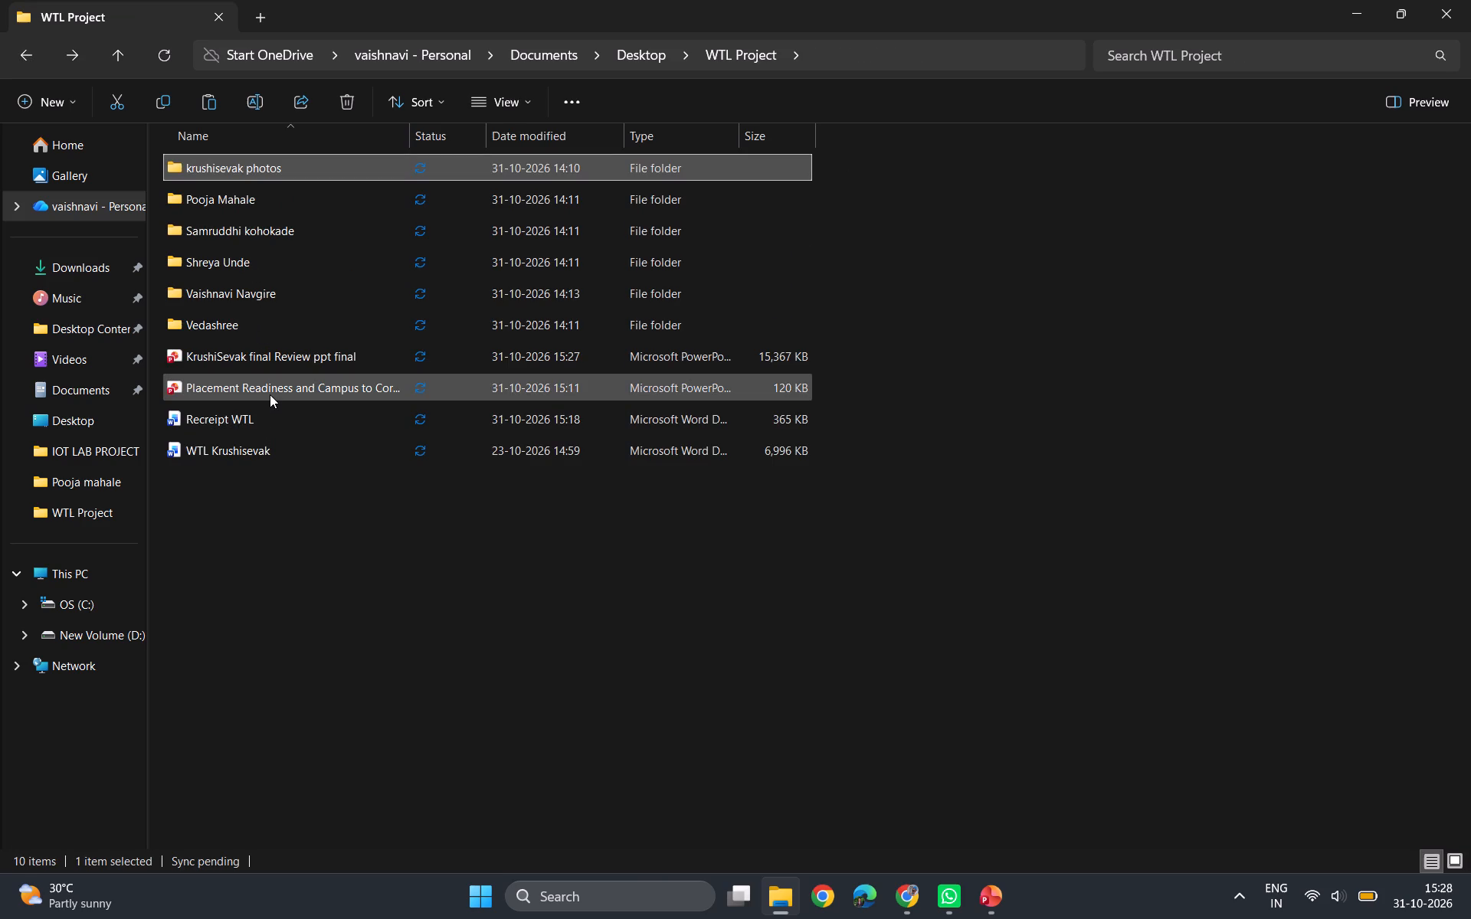
Open the Recreipt WTL document from the WTL Project folder and look over the payment receipt.
{"action": "double_click", "coordinate": [268, 423]}
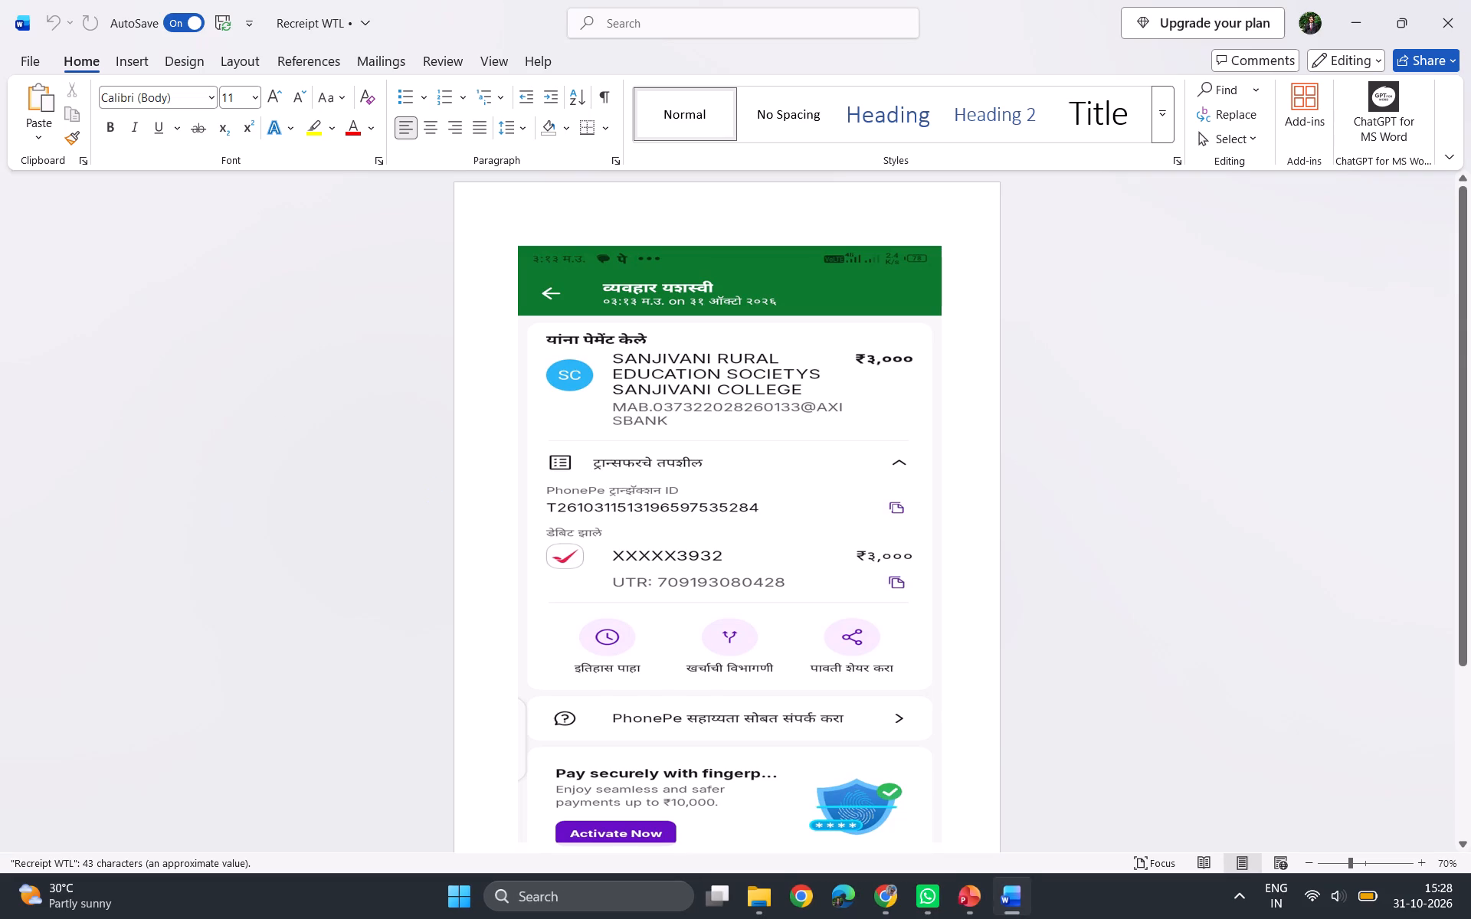
{"action": "scroll", "coordinate": [539, 548], "scroll_direction": "down", "scroll_amount": 3}
{"action": "scroll", "coordinate": [539, 548], "scroll_direction": "up", "scroll_amount": 2}
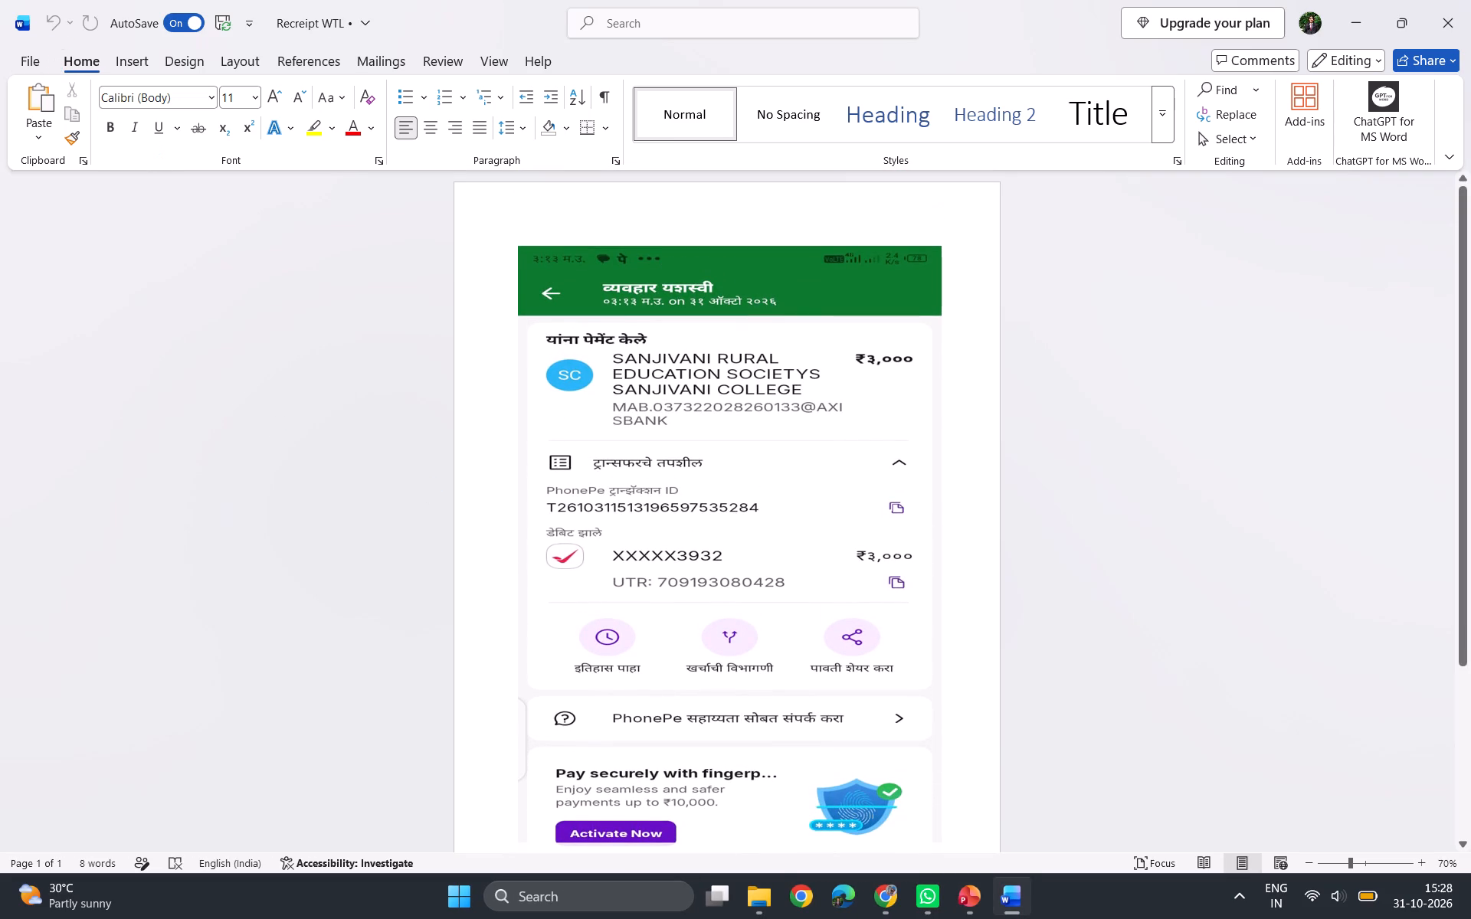
Open the WTL Krushisevak report from the WTL Project folder, skim it to the References section, and minimize both Word documents.
{"action": "left_click", "coordinate": [749, 914]}
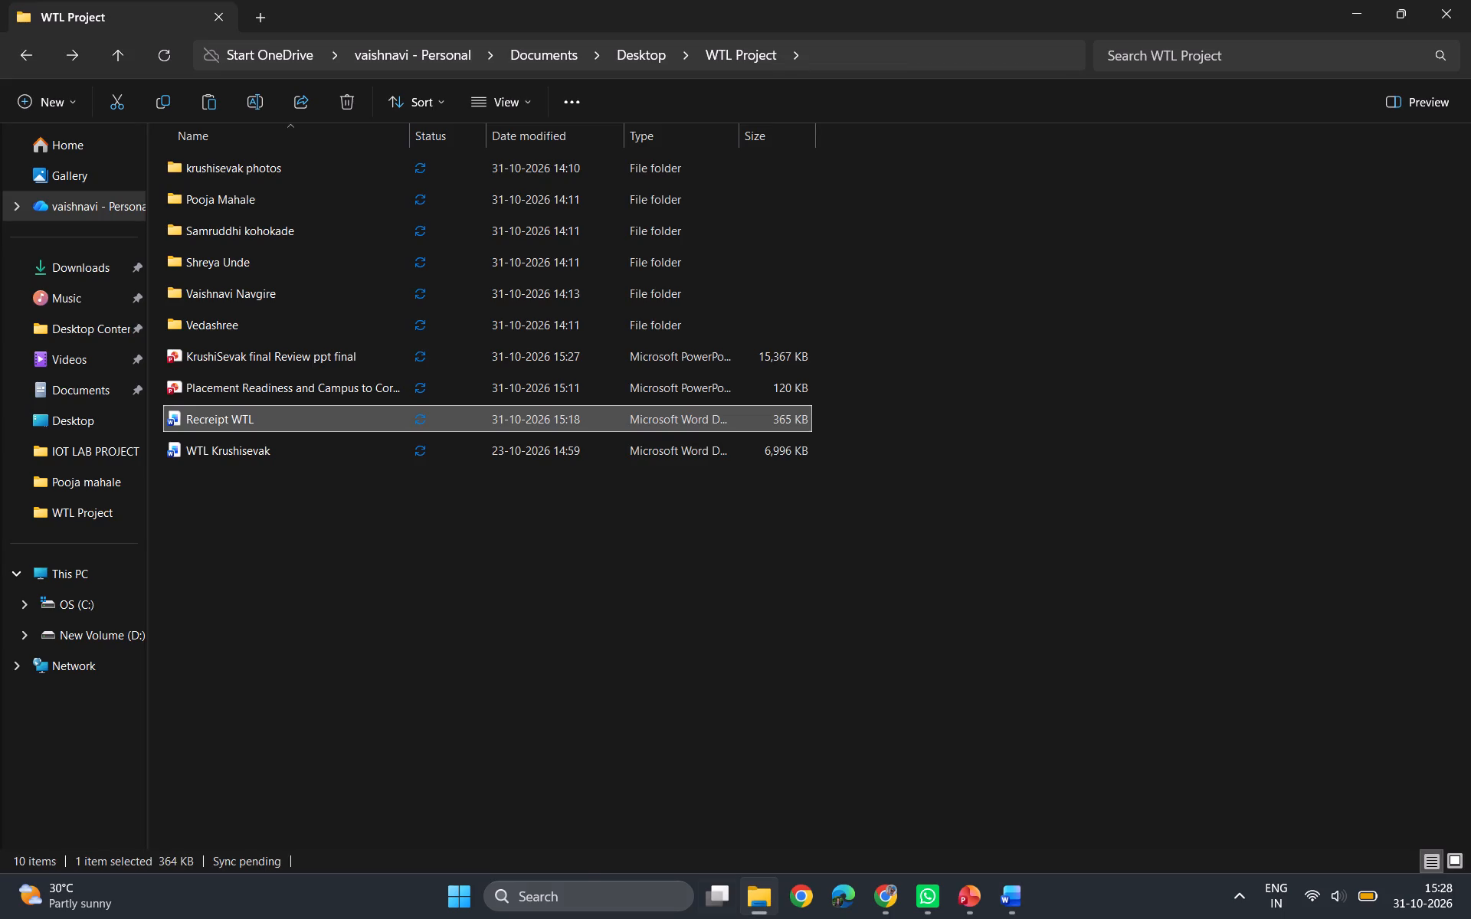
{"action": "double_click", "coordinate": [287, 450]}
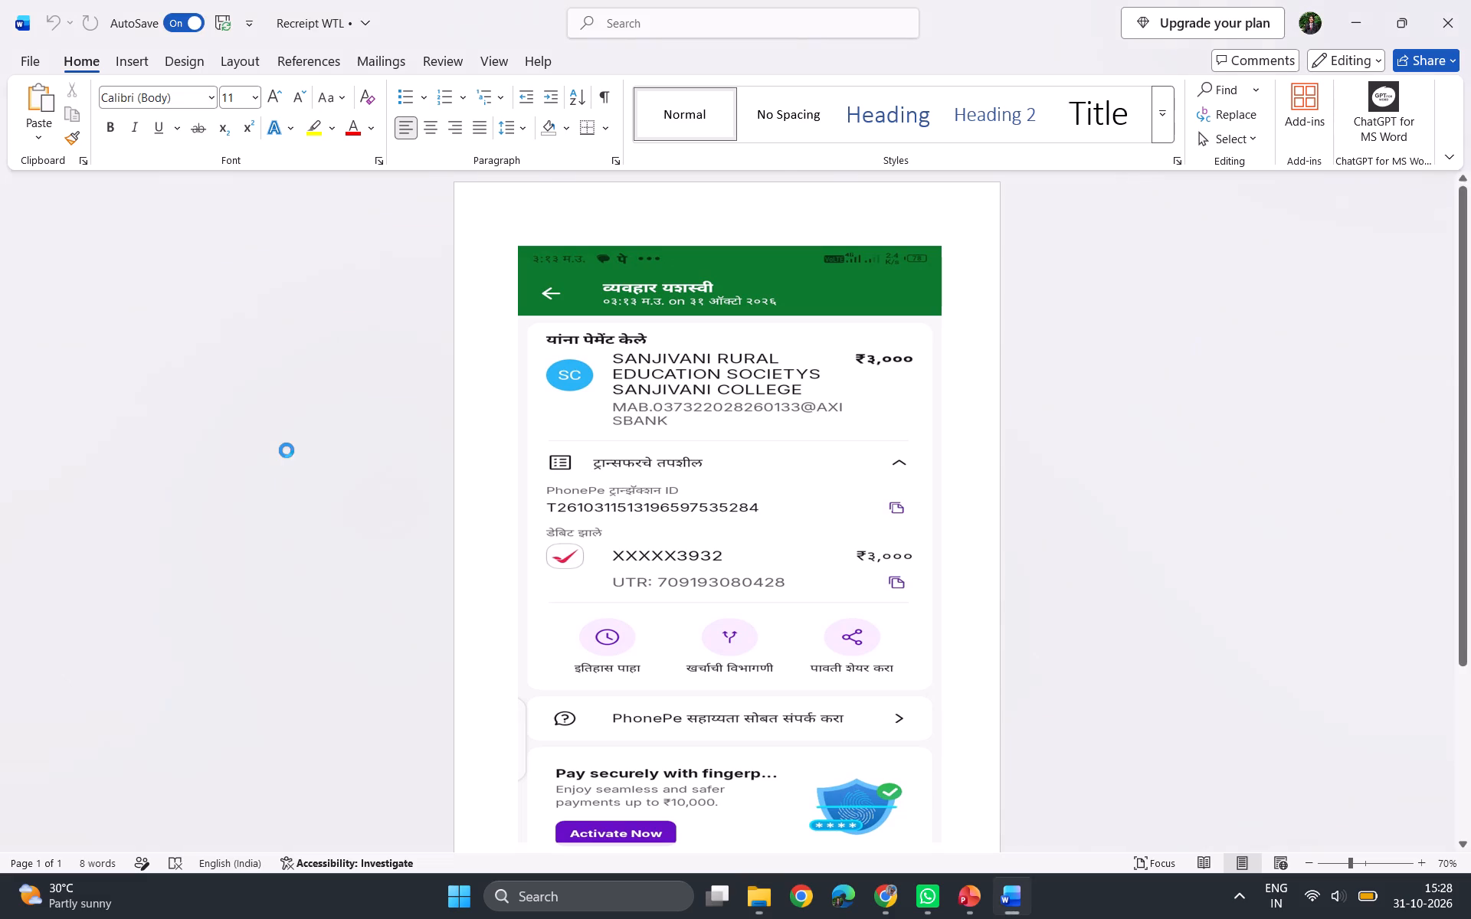
{"action": "scroll", "coordinate": [652, 617], "scroll_direction": "down", "scroll_amount": 5}
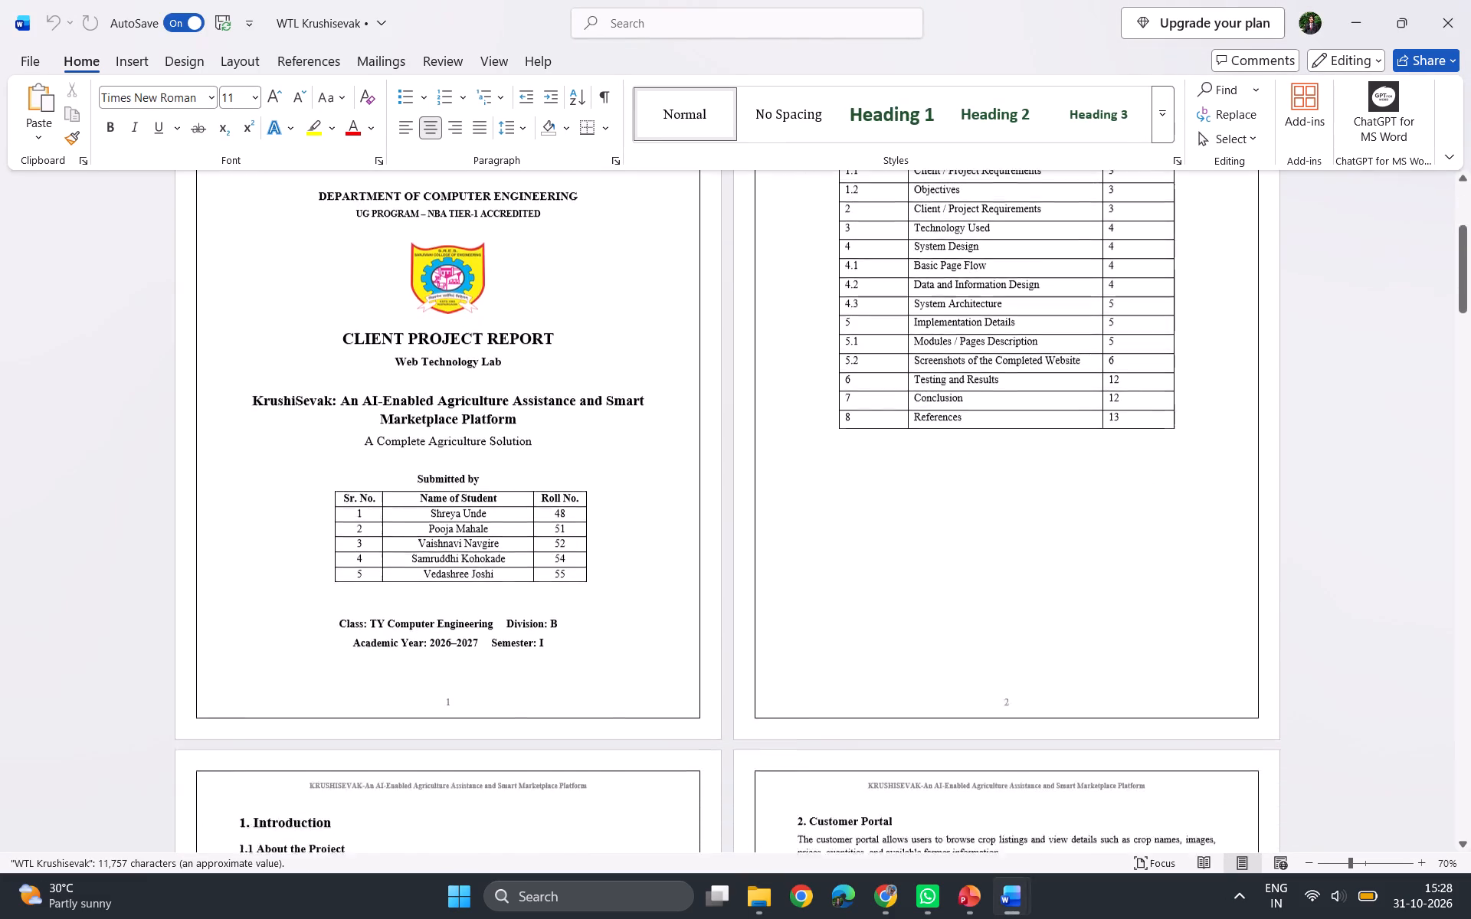
{"action": "scroll", "coordinate": [652, 617], "scroll_direction": "down", "scroll_amount": 15}
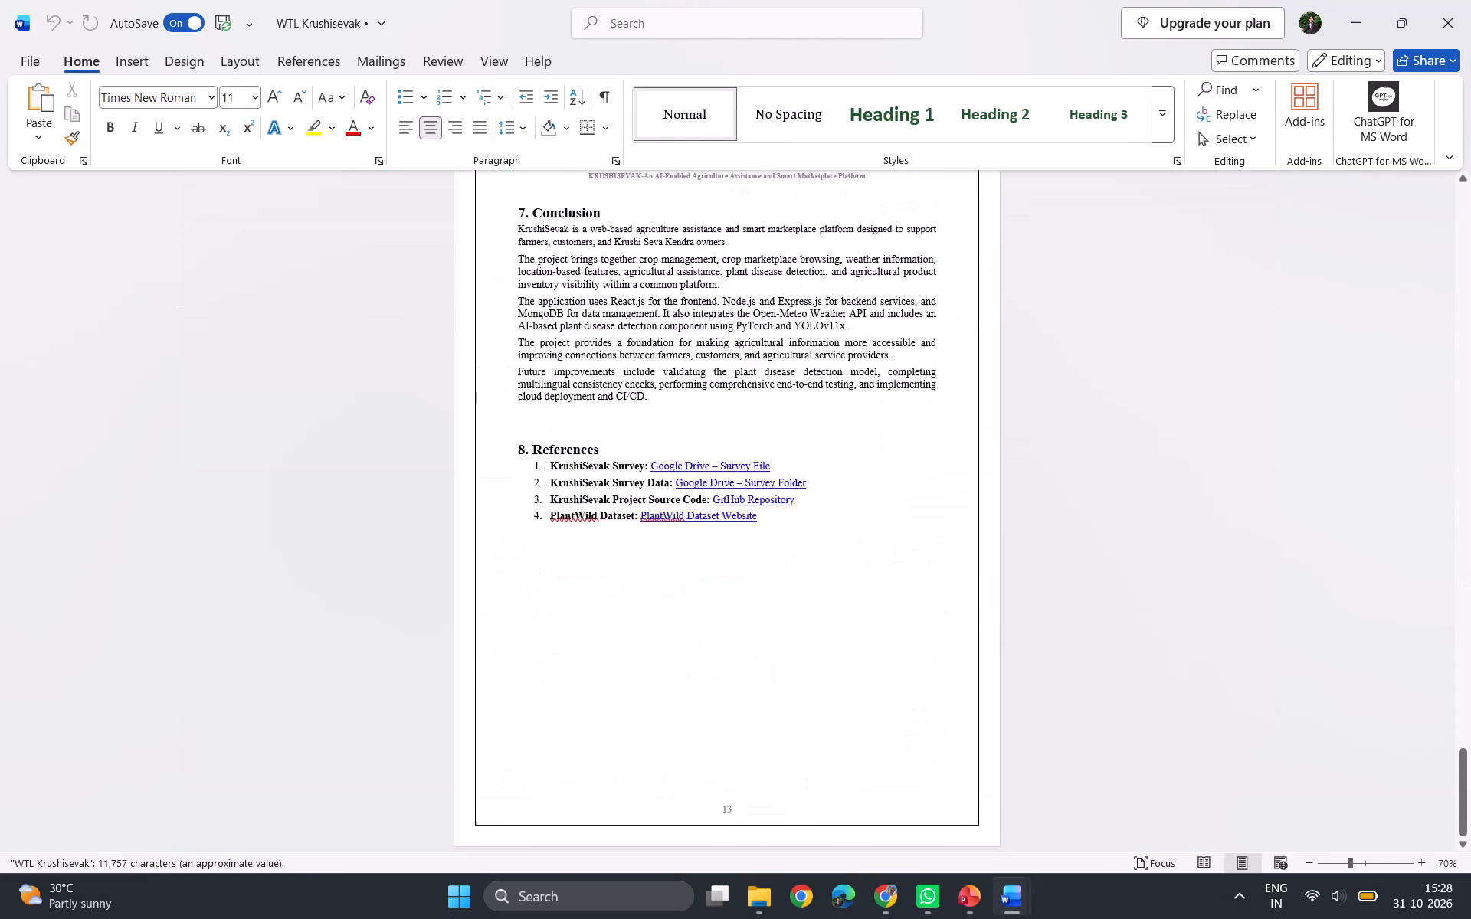
{"action": "left_click", "coordinate": [1359, 22]}
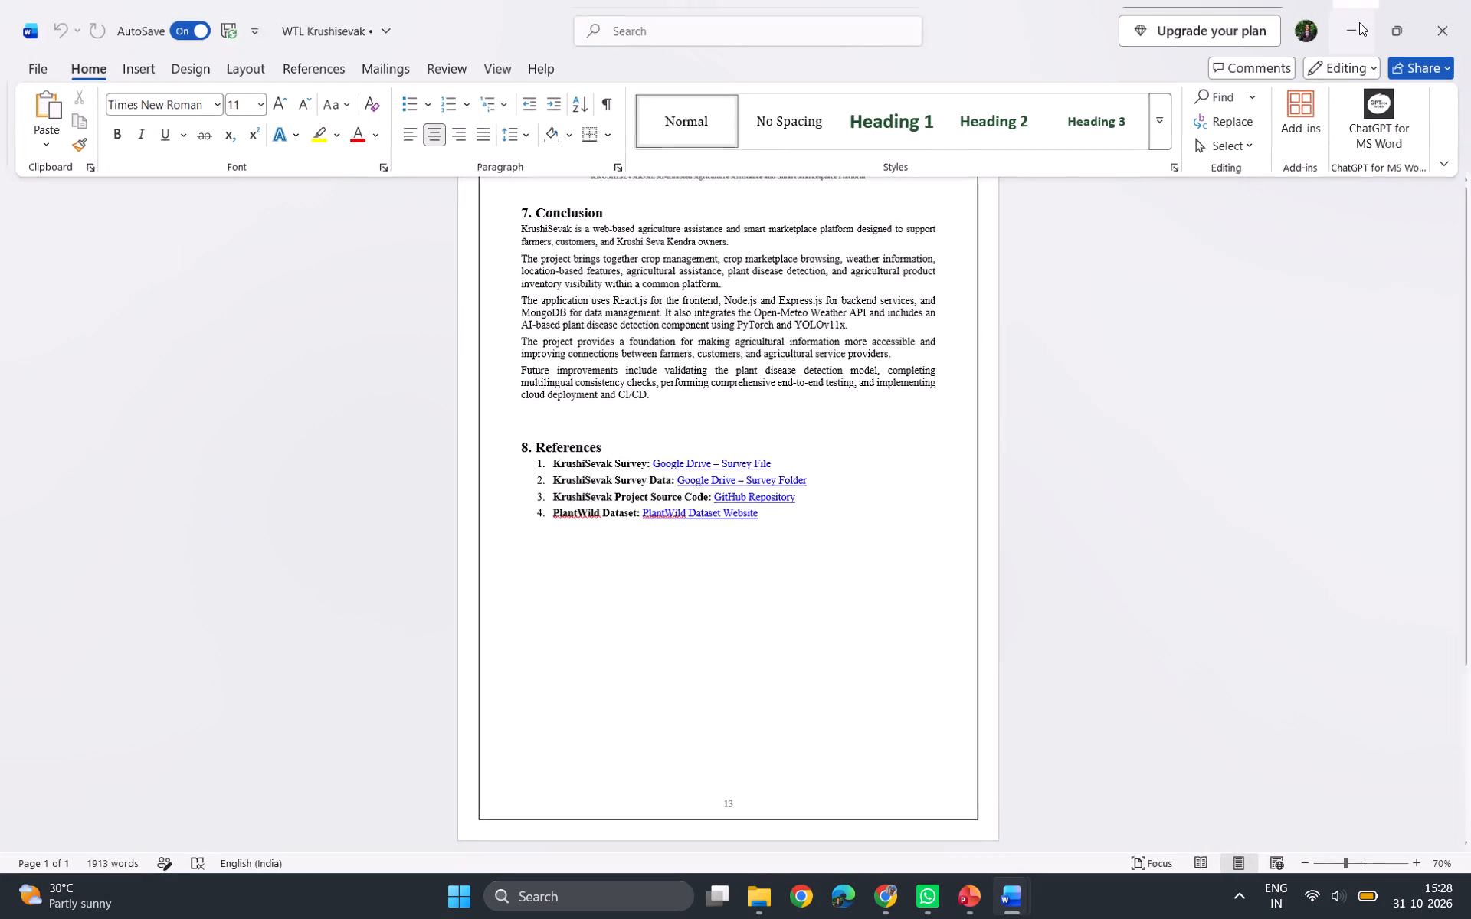
{"action": "left_click", "coordinate": [1359, 22]}
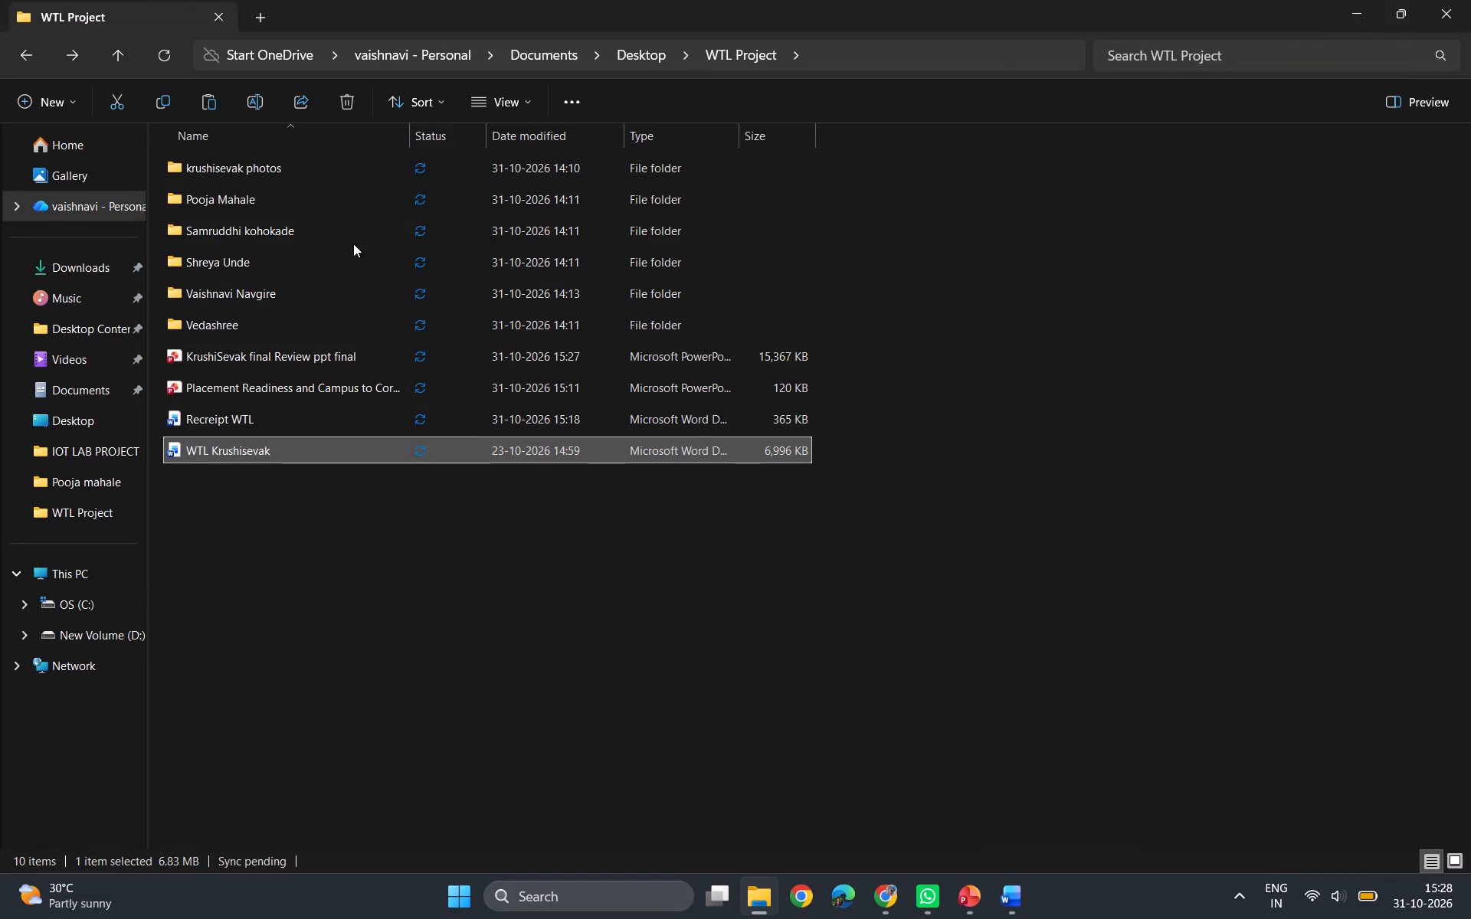
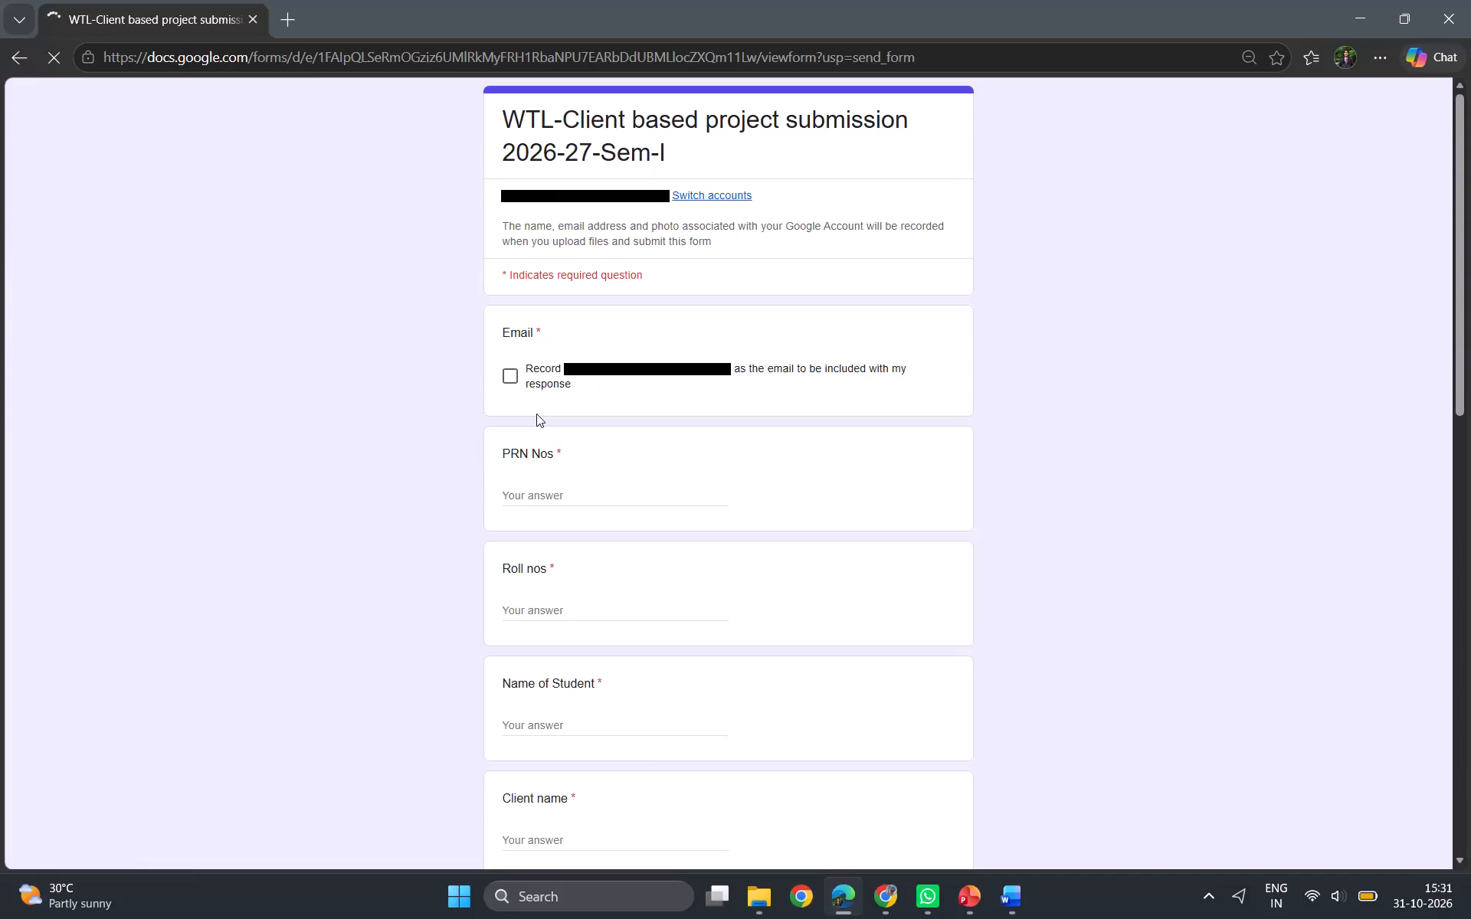
Choose to include the account's email with the response in the WTL-Client based project submission form.
{"action": "left_click", "coordinate": [509, 371]}
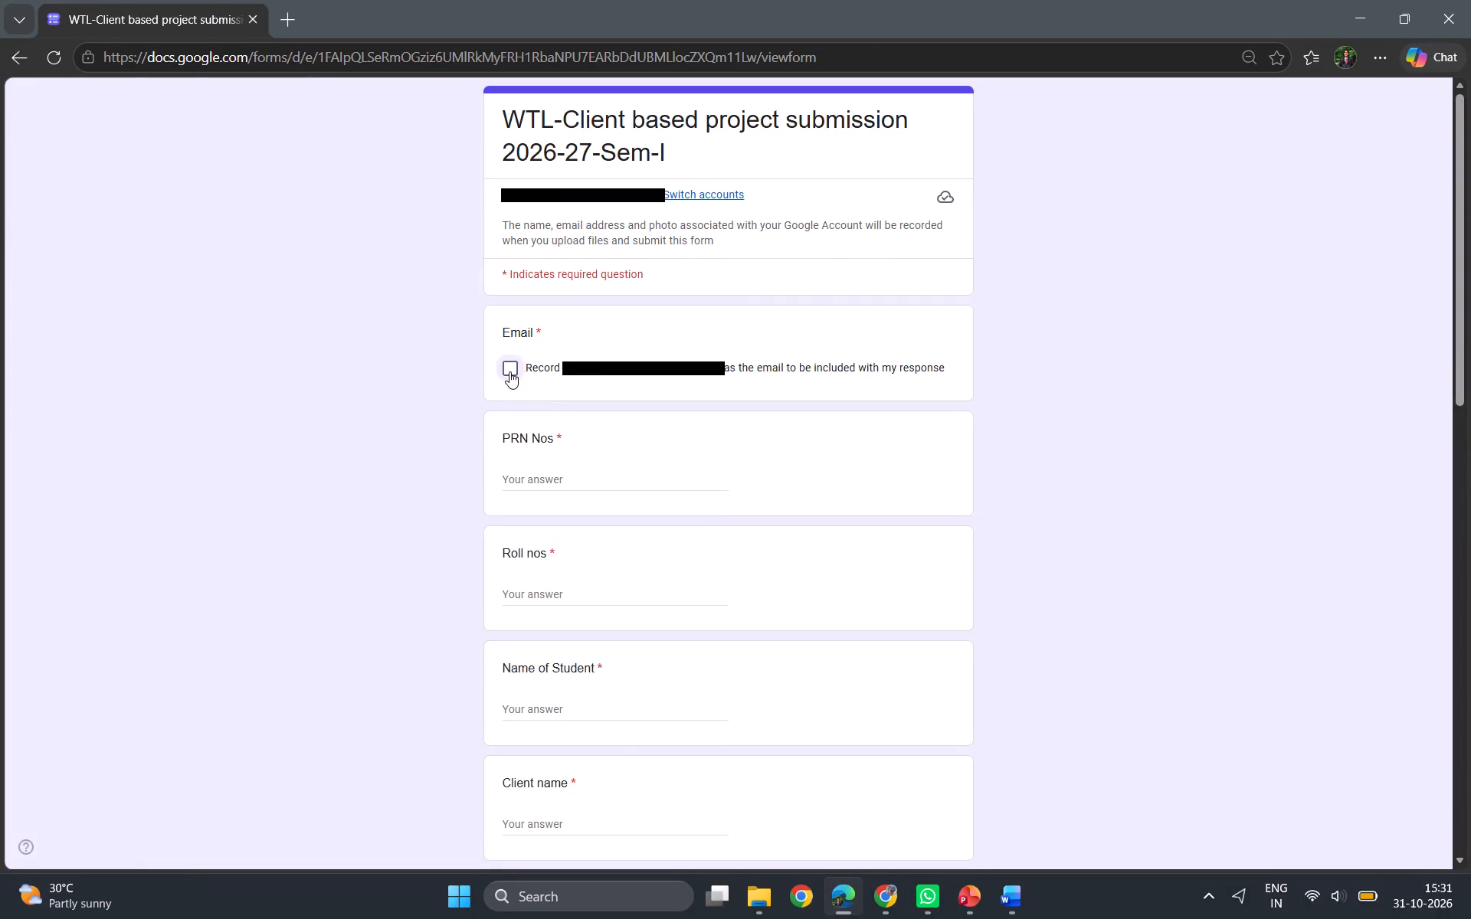
Look over the form's questions from PRN Nos down through the project PPT question, and return to the top of the form.
{"action": "left_click", "coordinate": [549, 483]}
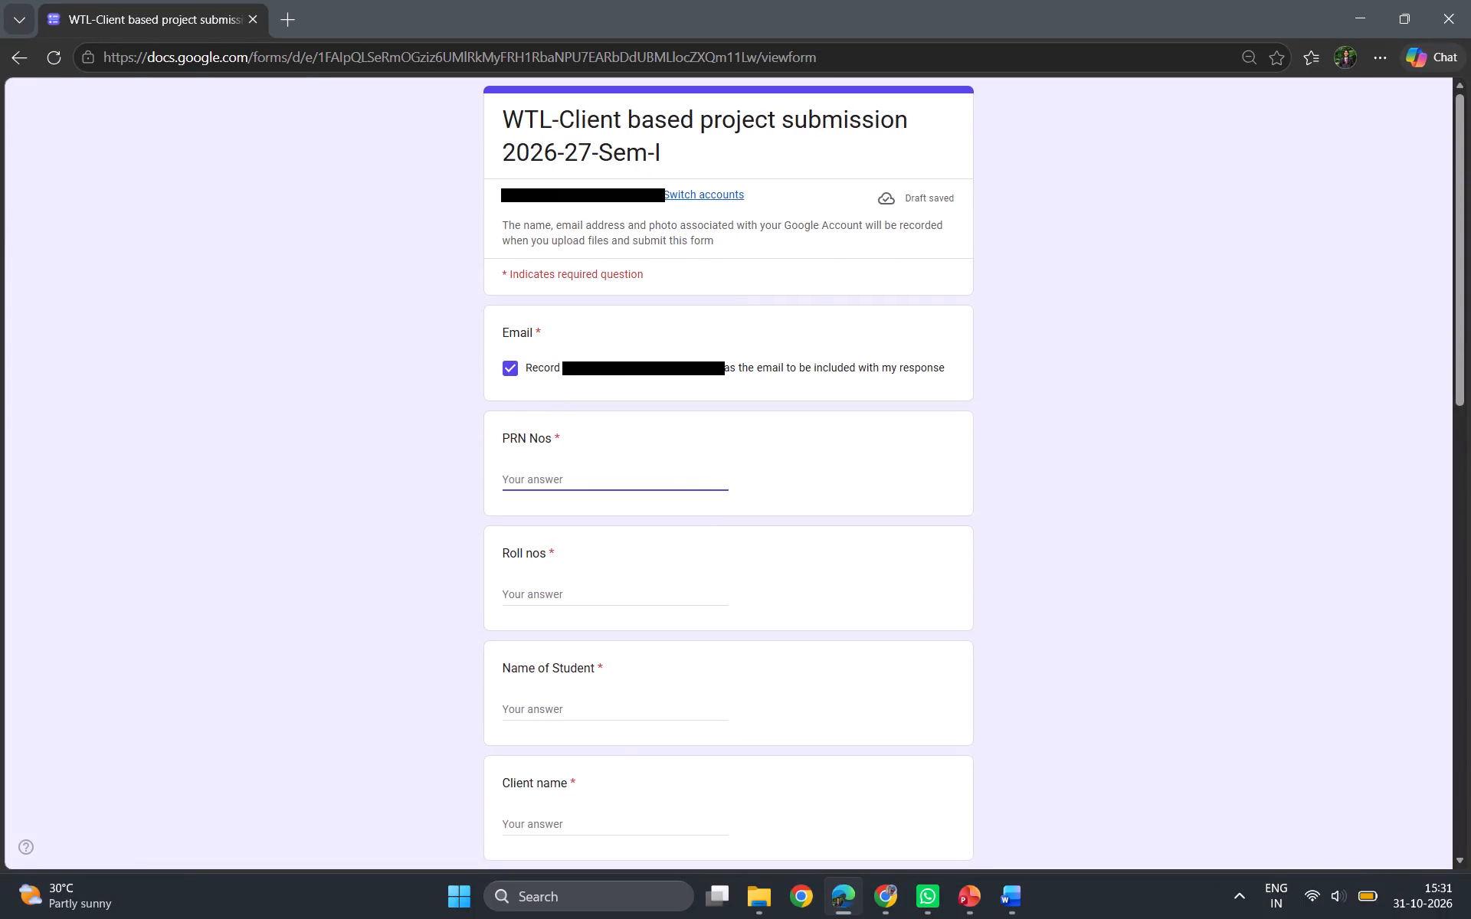
{"action": "scroll", "coordinate": [549, 483], "scroll_direction": "down", "scroll_amount": 3}
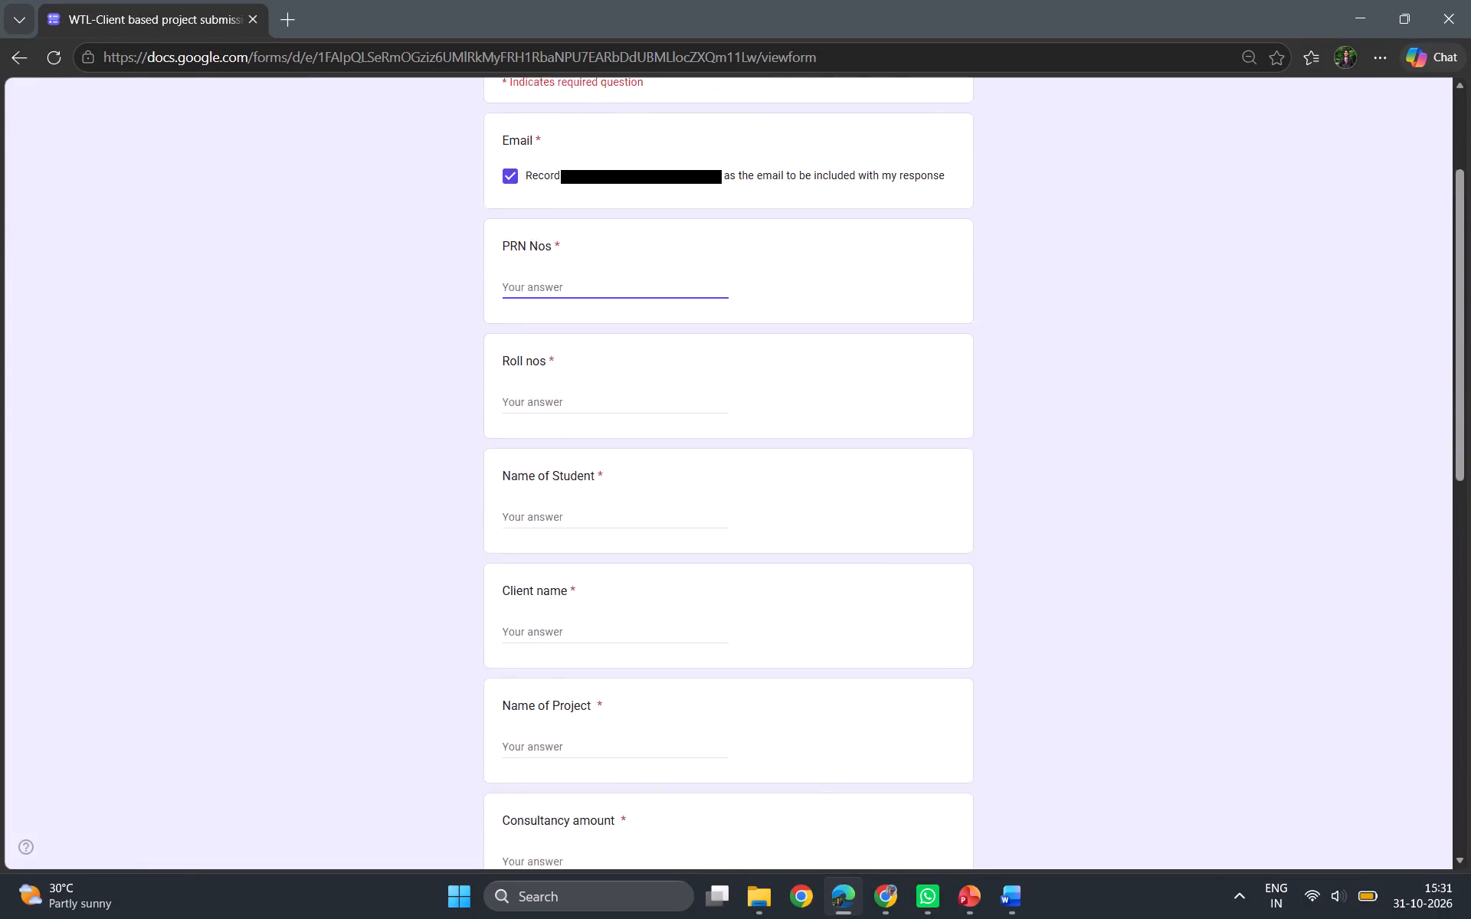
{"action": "scroll", "coordinate": [549, 483], "scroll_direction": "down", "scroll_amount": 4}
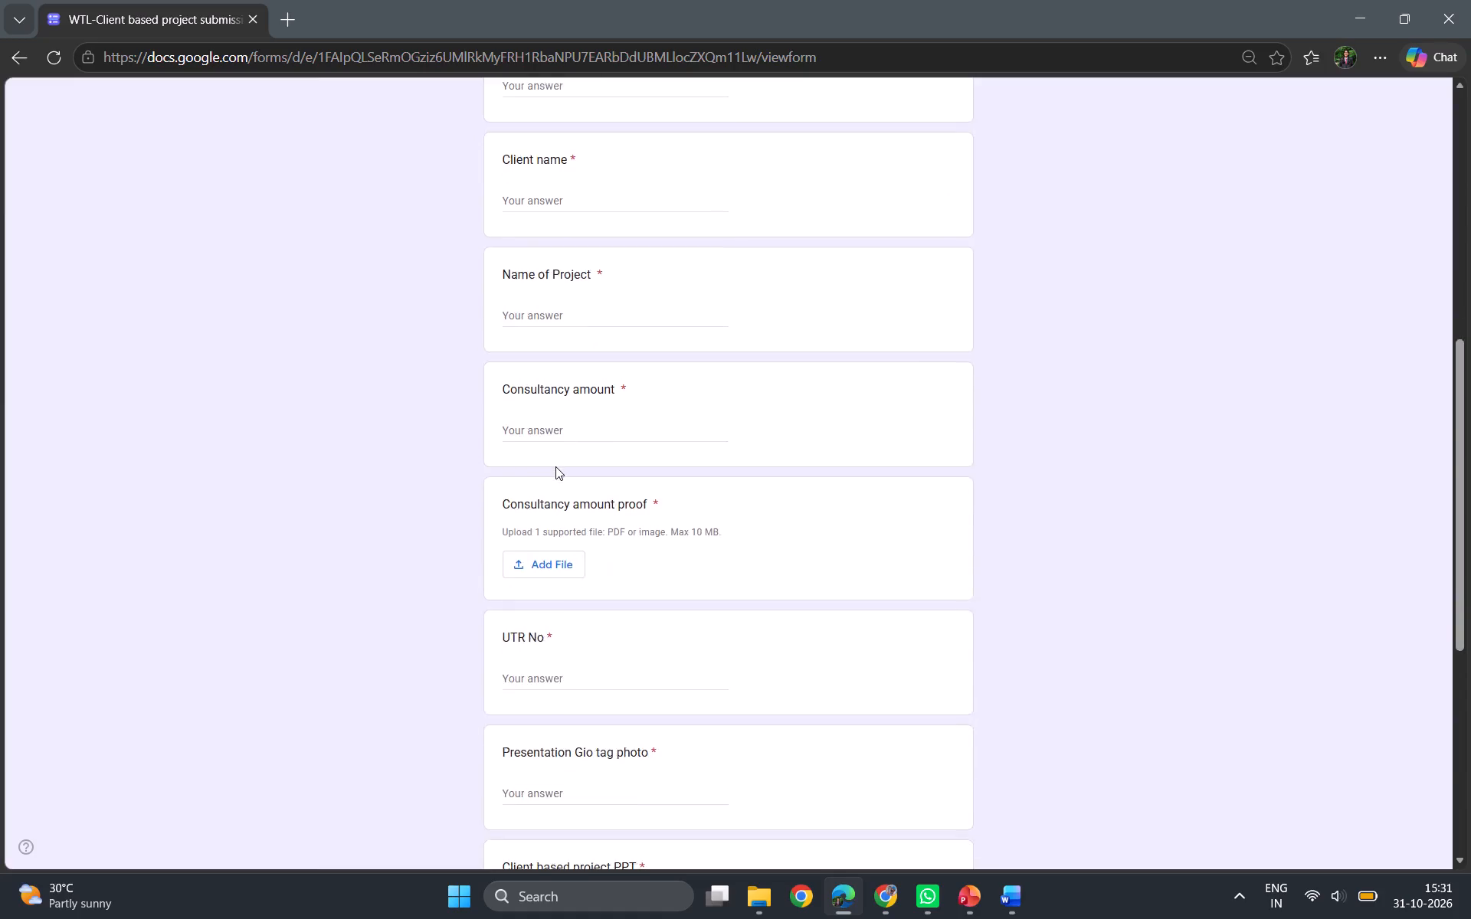
{"action": "scroll", "coordinate": [555, 466], "scroll_direction": "down", "scroll_amount": 5}
{"action": "scroll", "coordinate": [555, 466], "scroll_direction": "up", "scroll_amount": 8}
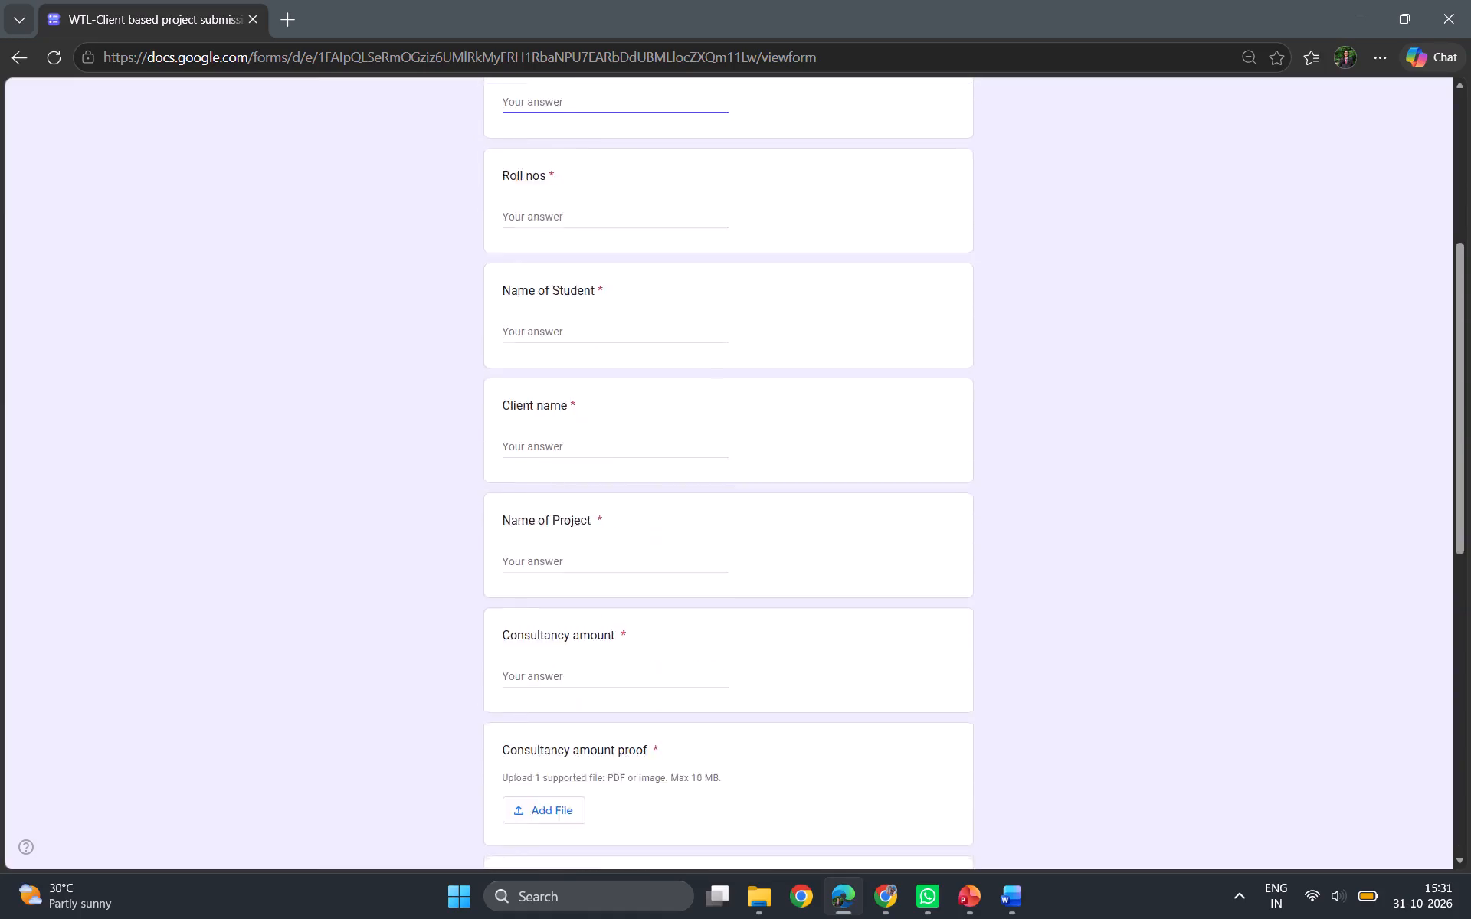
{"action": "scroll", "coordinate": [555, 466], "scroll_direction": "up", "scroll_amount": 5}
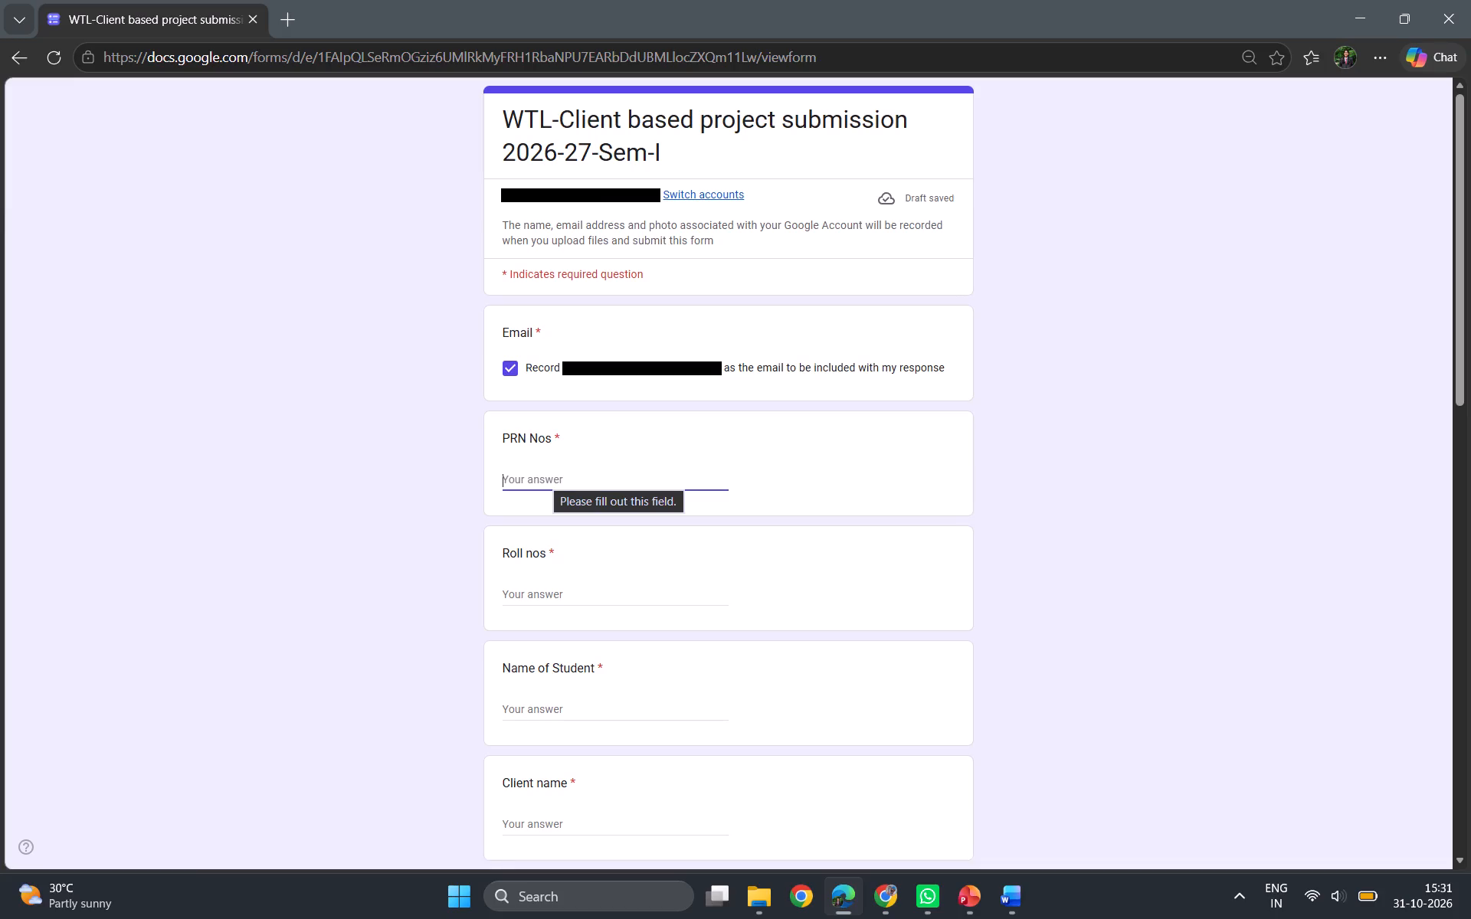
Enter the five team members' PRN numbers, separated by commas, in the submission form's PRN Nos answer.
{"action": "scroll", "coordinate": [543, 476], "scroll_direction": "down", "scroll_amount": 1}
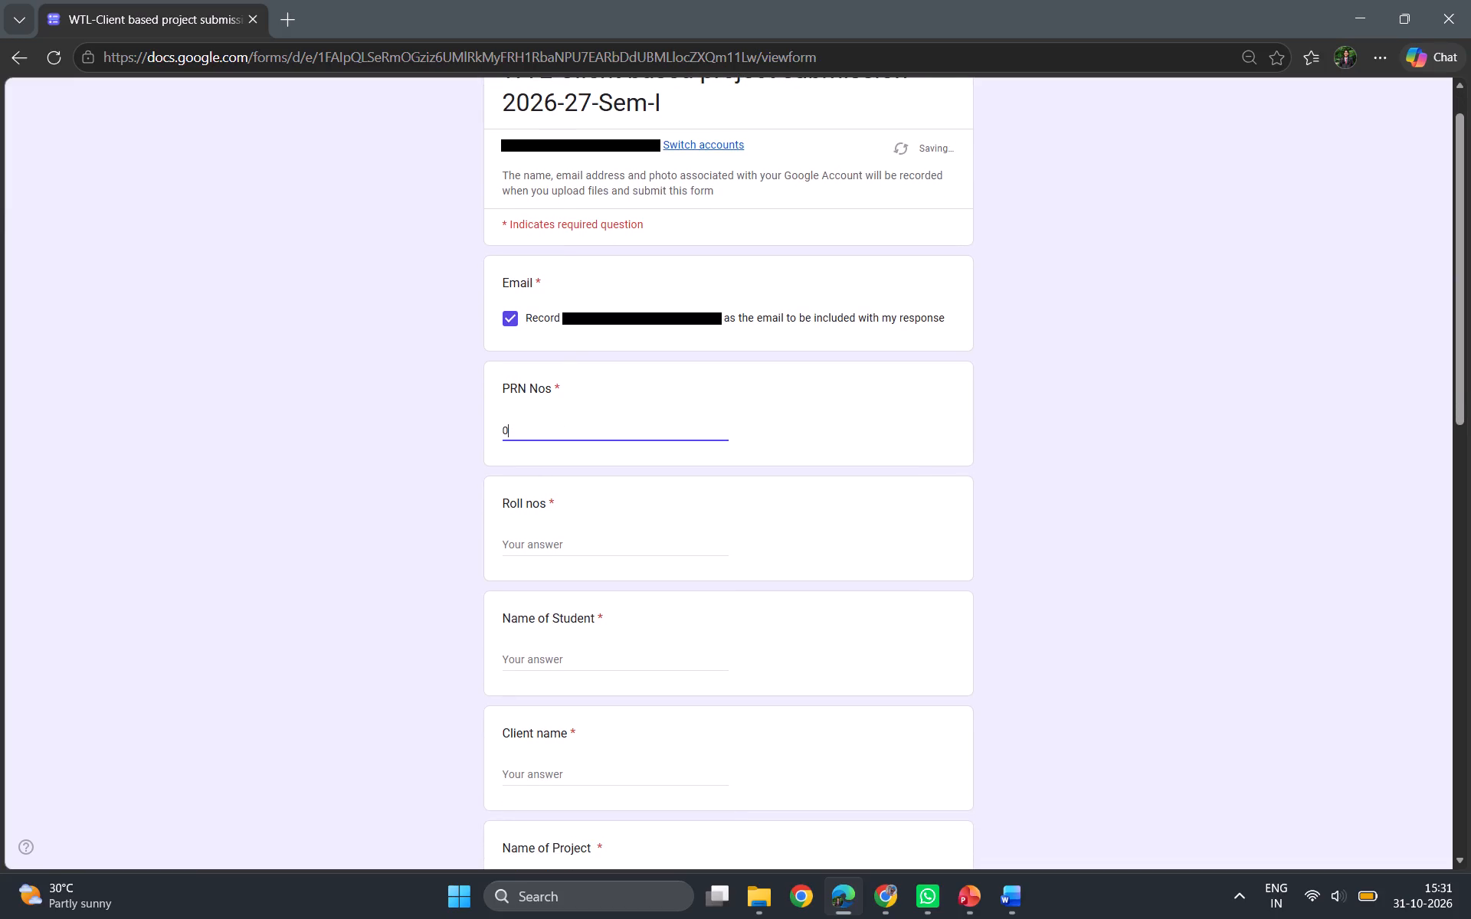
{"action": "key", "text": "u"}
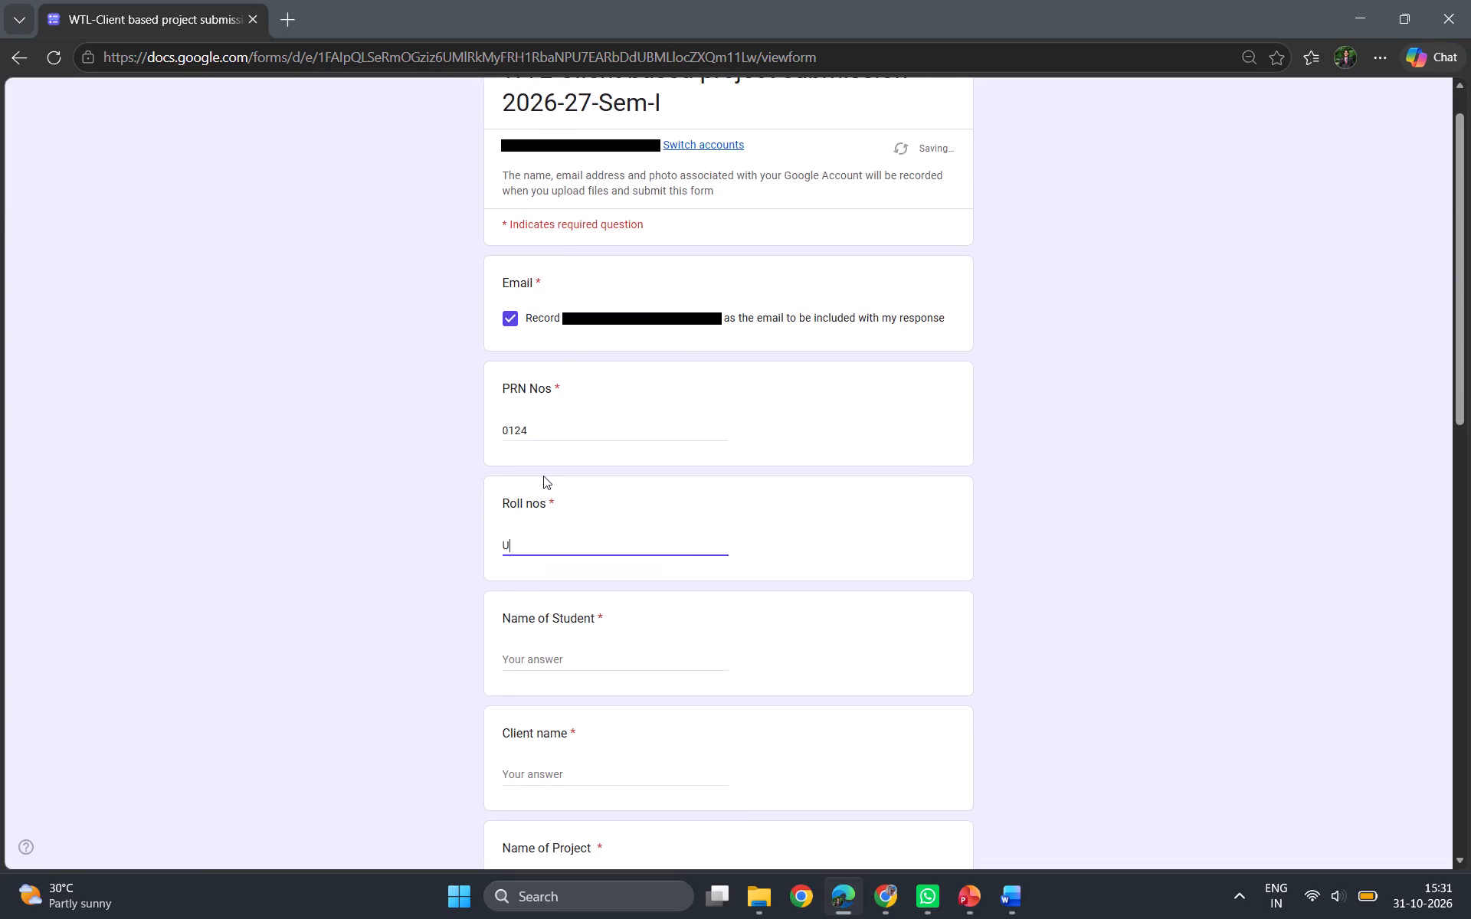
{"action": "left_click", "coordinate": [543, 422]}
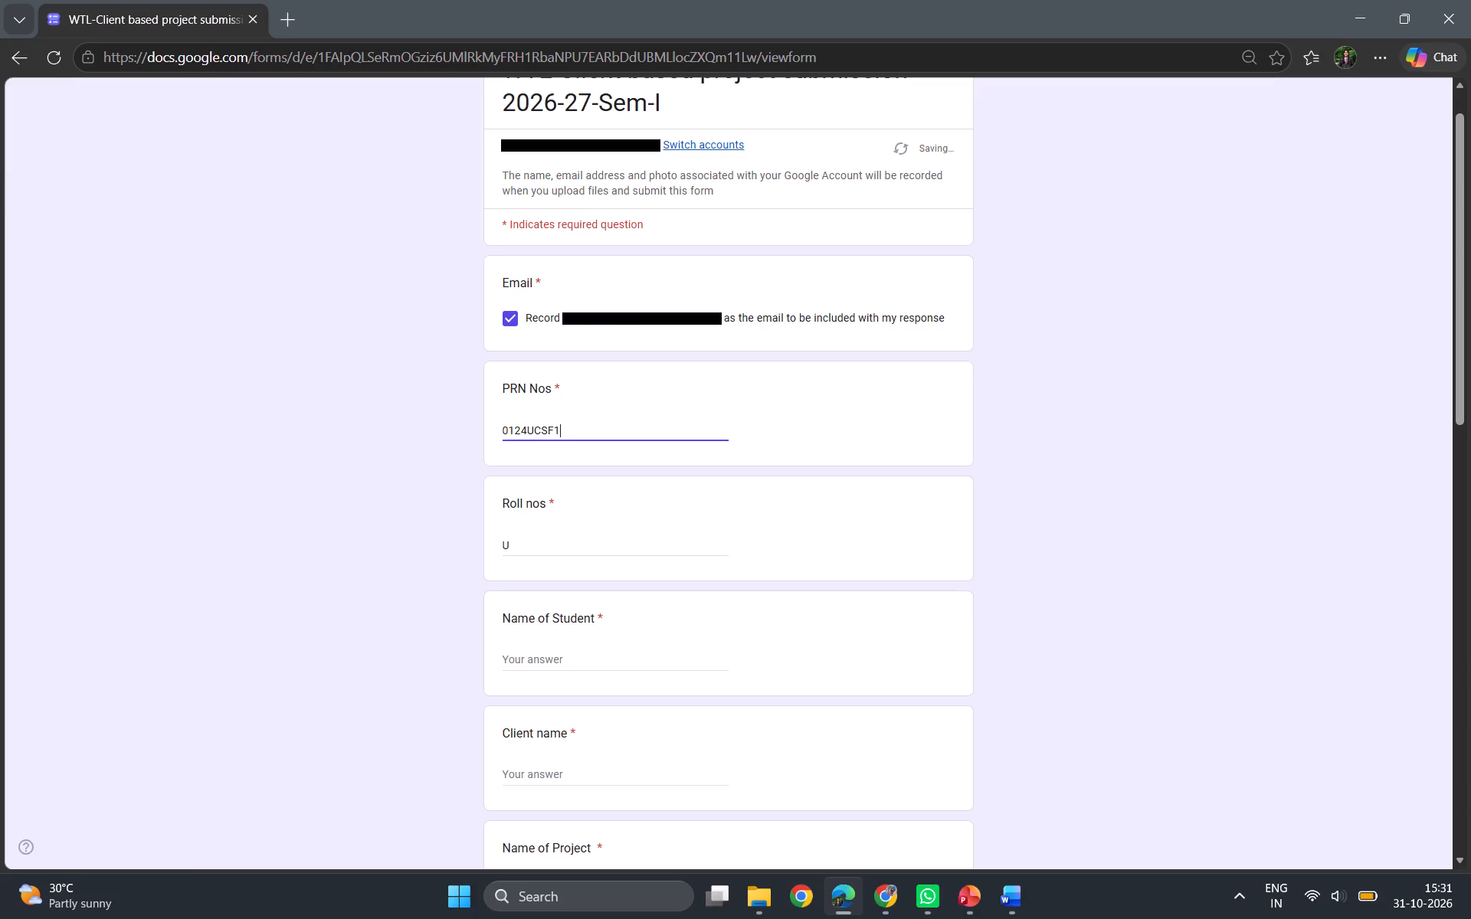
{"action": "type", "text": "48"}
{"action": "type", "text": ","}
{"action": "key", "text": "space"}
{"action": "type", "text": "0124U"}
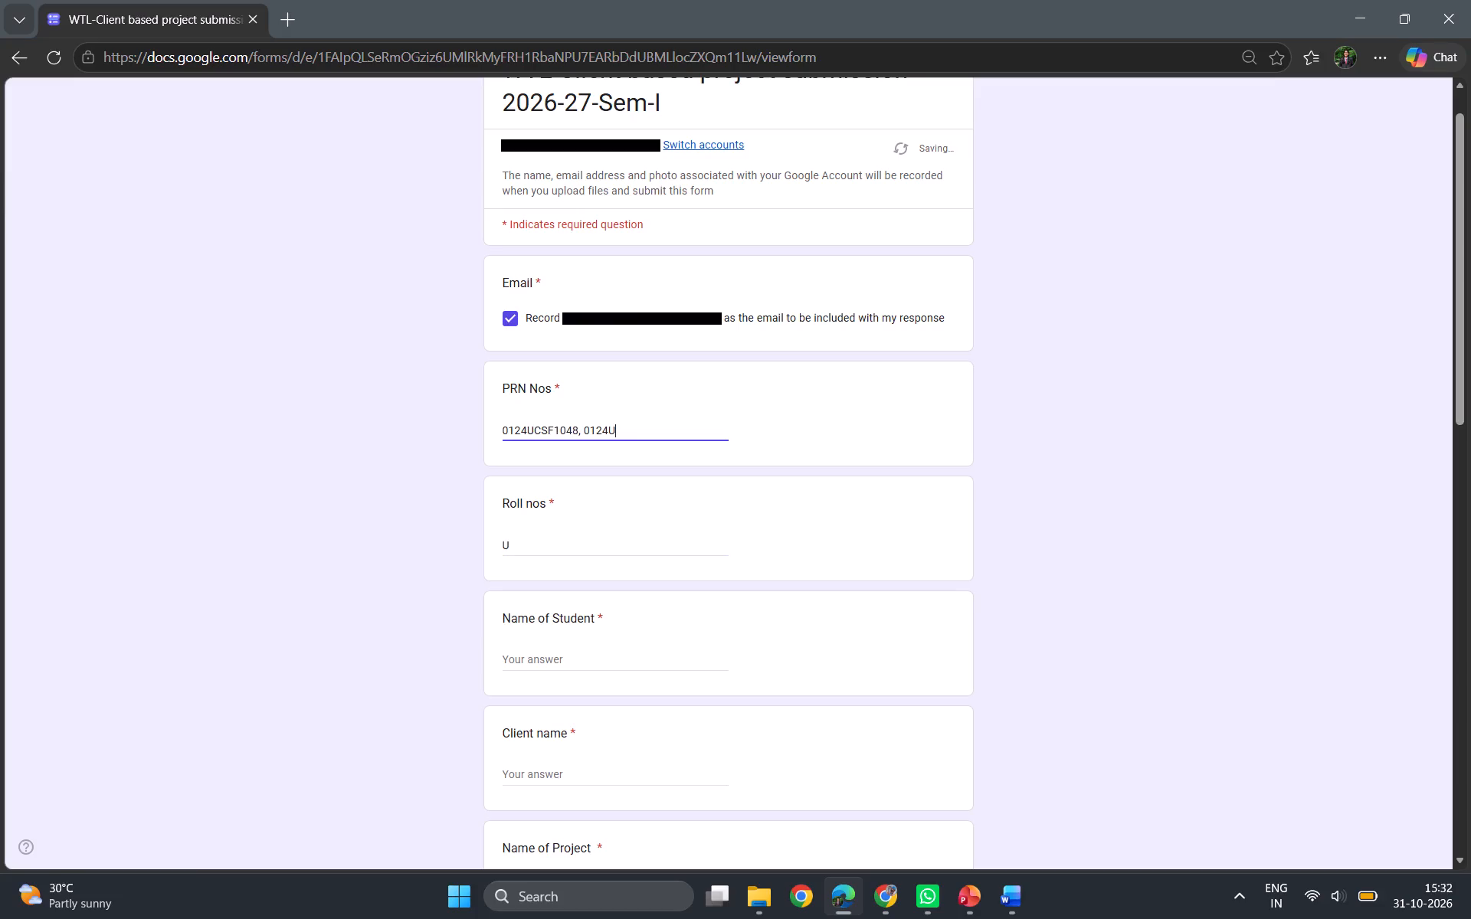
{"action": "left_click", "coordinate": [543, 422]}
{"action": "left_click", "coordinate": [627, 433]}
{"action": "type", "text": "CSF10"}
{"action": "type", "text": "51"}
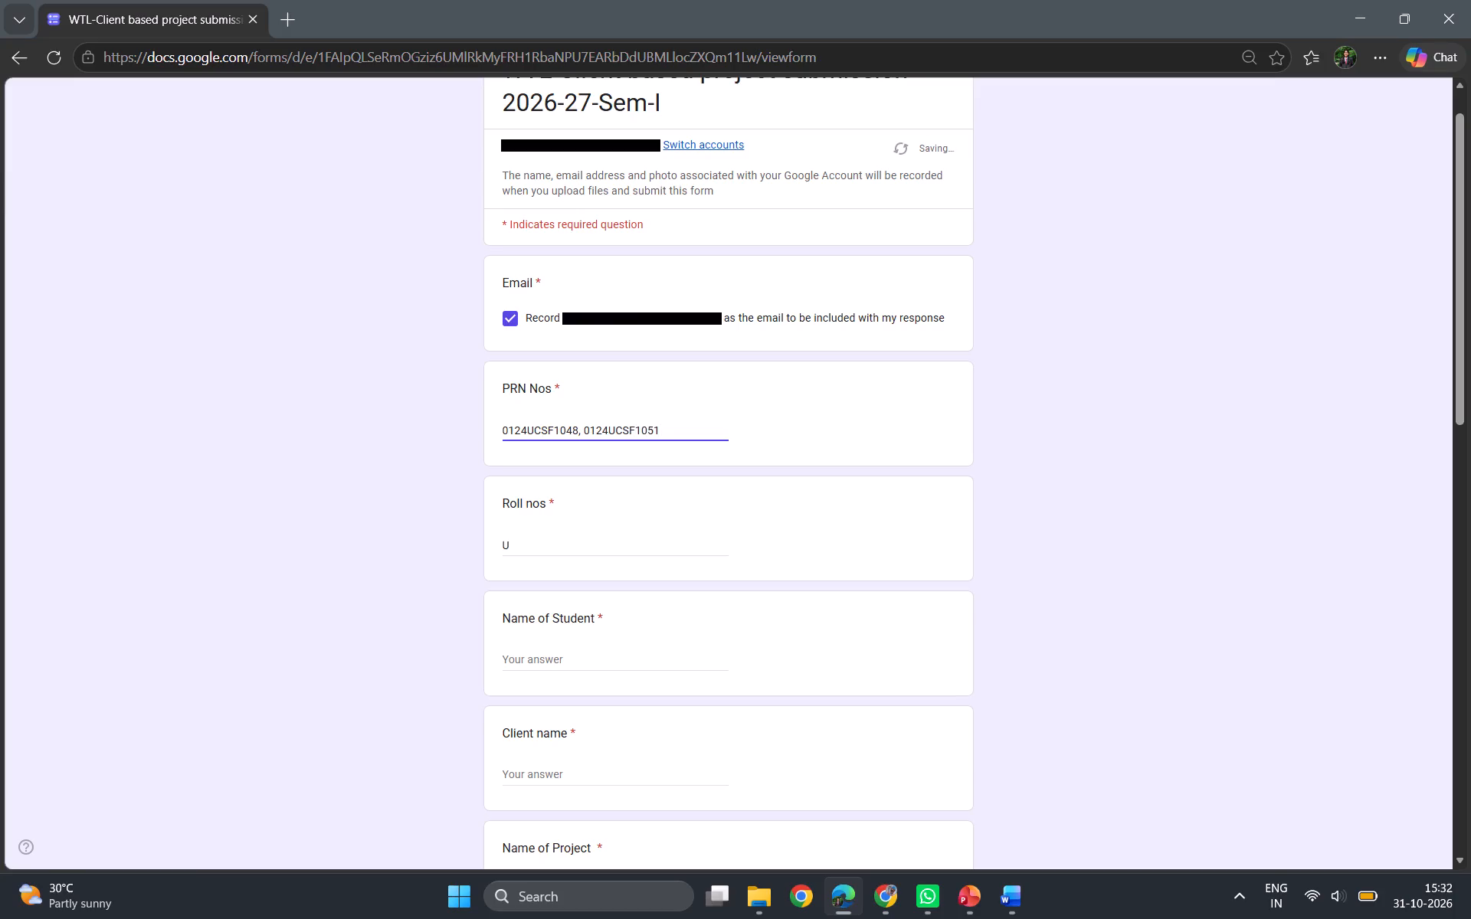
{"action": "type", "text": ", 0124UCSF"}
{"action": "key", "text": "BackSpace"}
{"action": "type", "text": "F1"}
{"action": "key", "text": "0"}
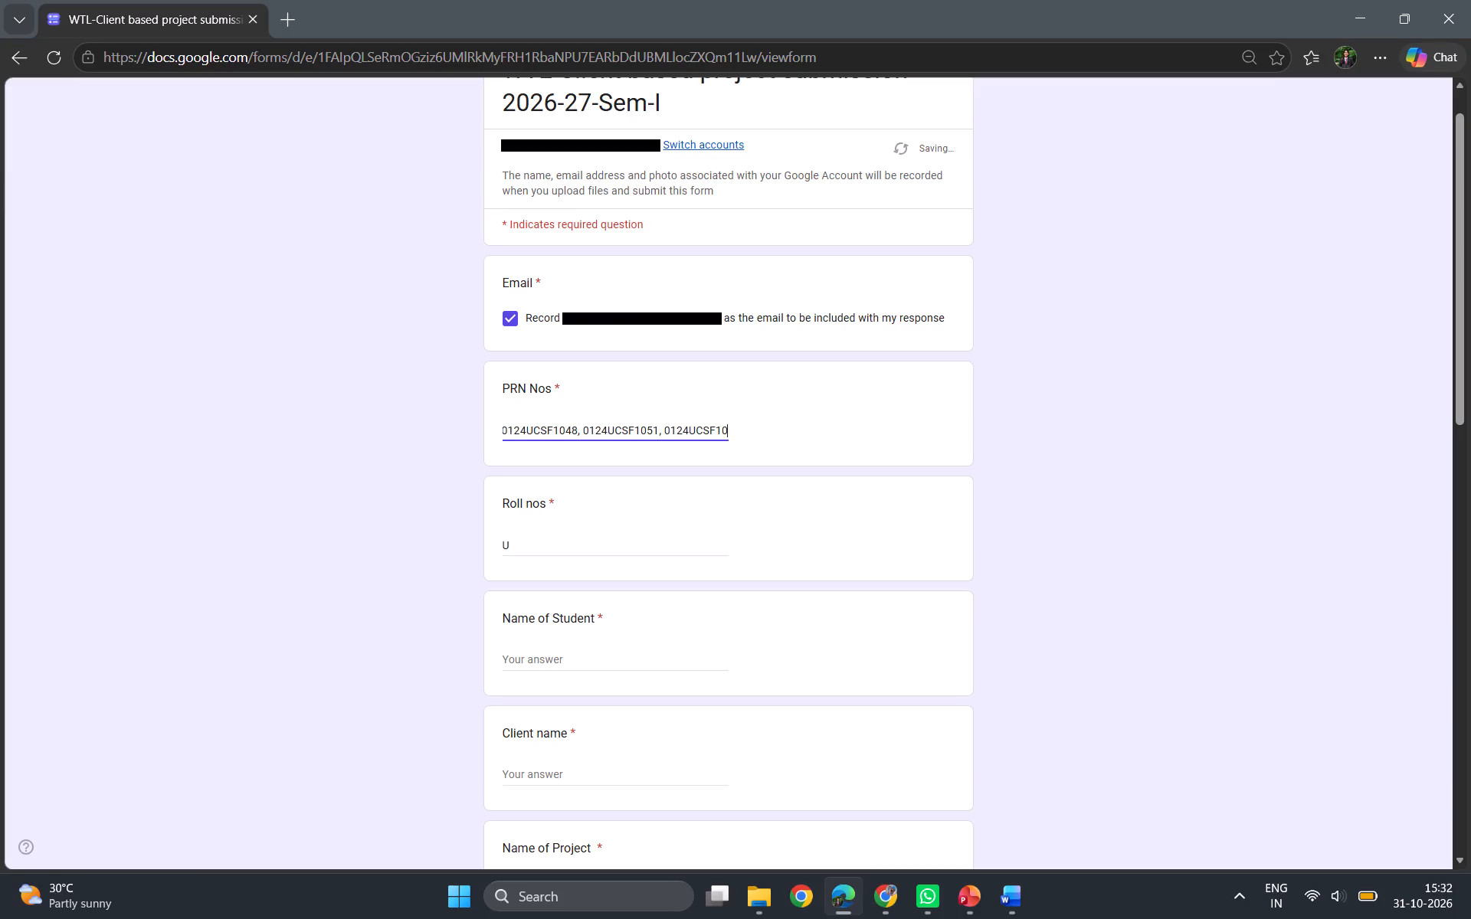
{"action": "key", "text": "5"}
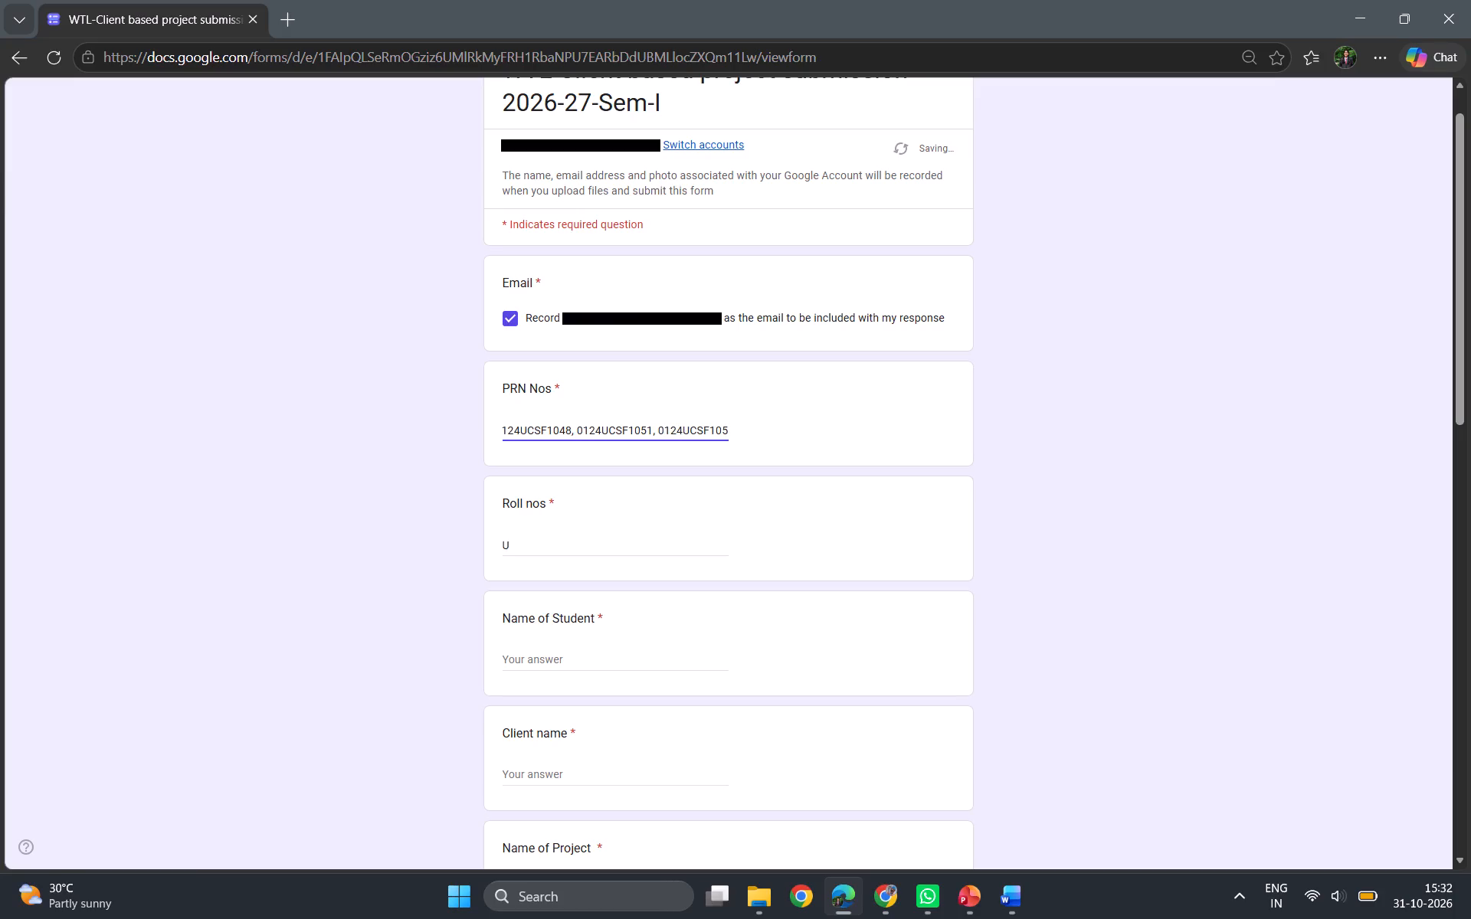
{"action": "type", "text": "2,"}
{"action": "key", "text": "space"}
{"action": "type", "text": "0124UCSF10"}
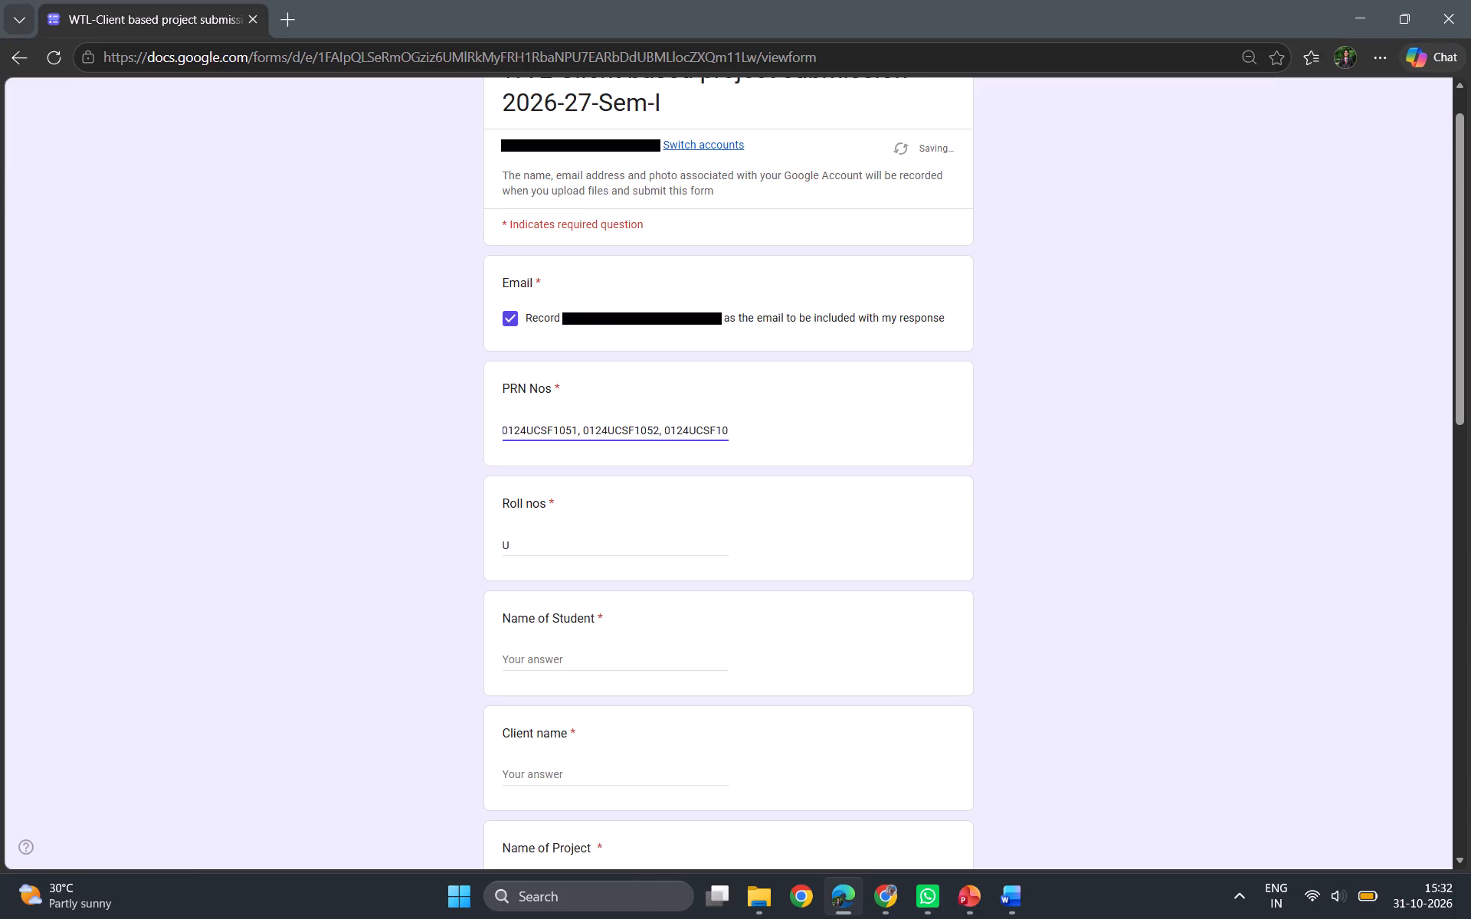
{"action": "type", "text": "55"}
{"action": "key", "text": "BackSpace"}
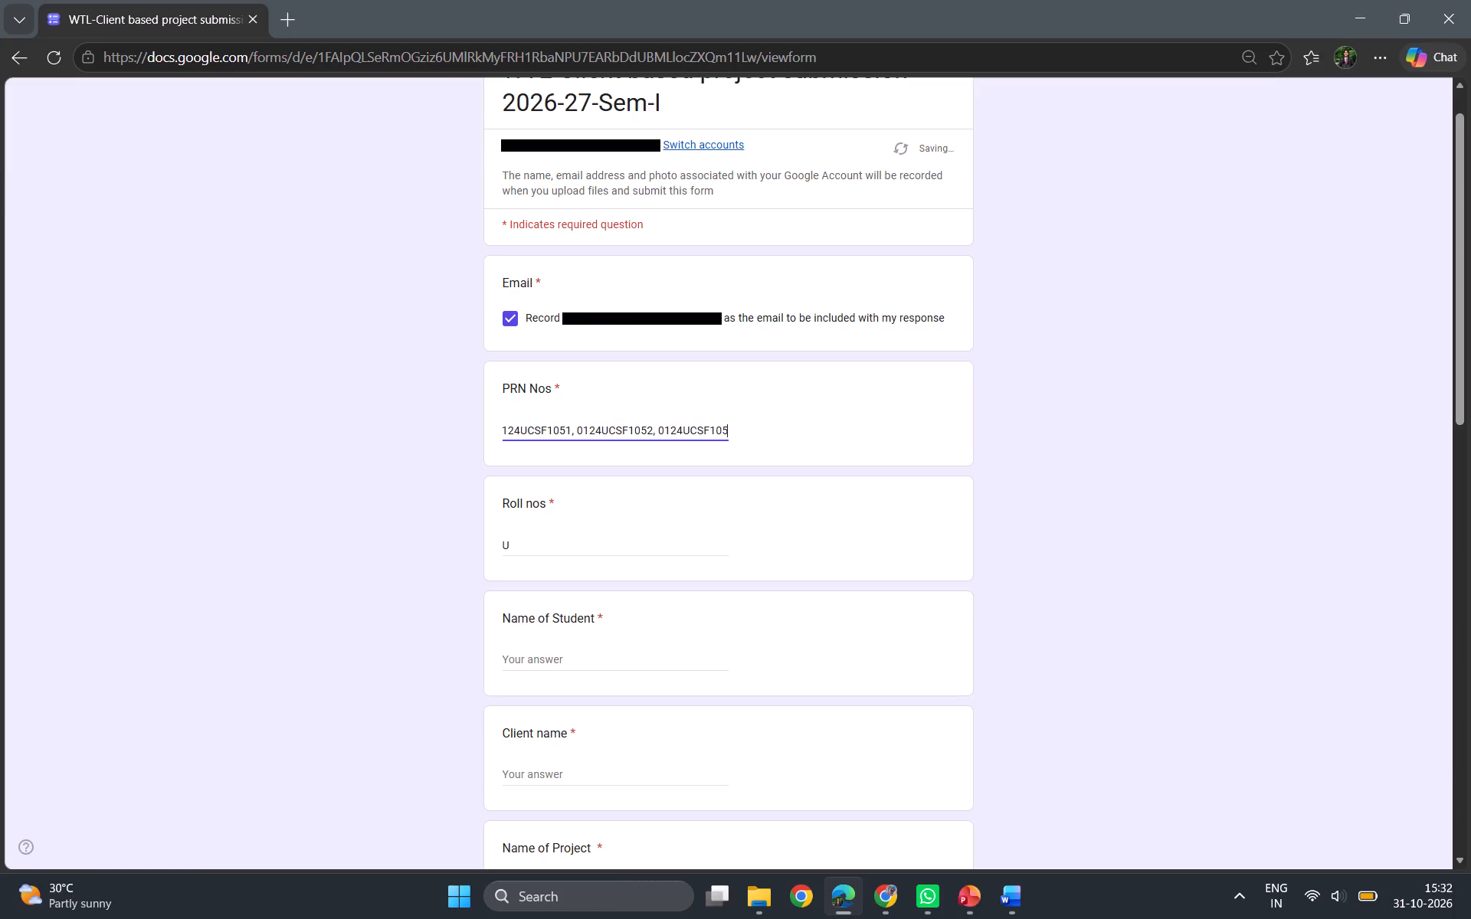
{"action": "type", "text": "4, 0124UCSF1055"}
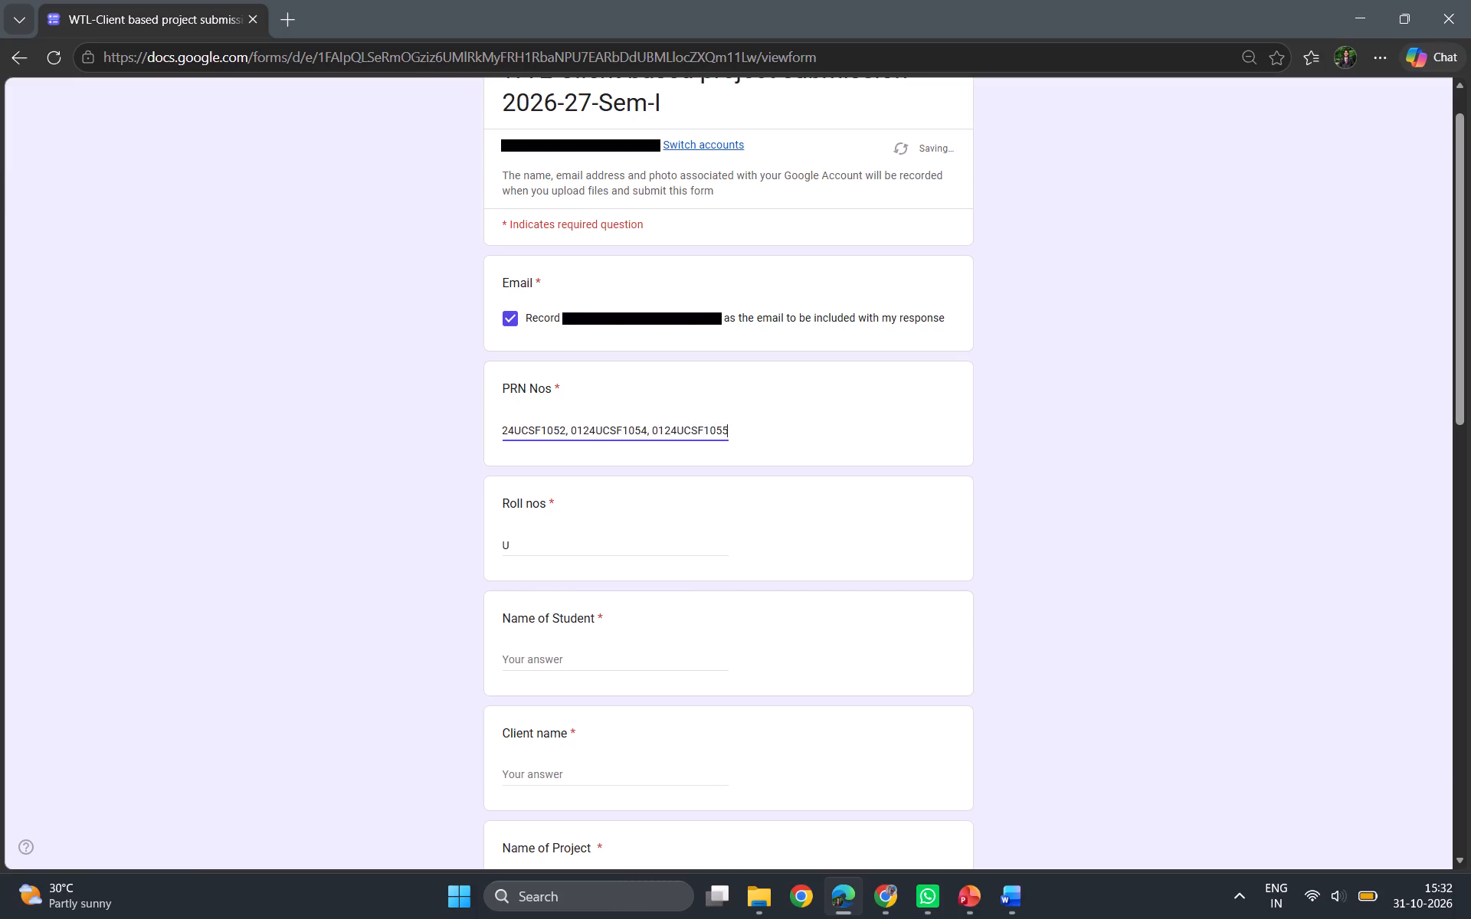
Replace the stray letter in the Roll nos answer with the roll numbers 48, 51, 52, 54, 55.
{"action": "left_click", "coordinate": [556, 538]}
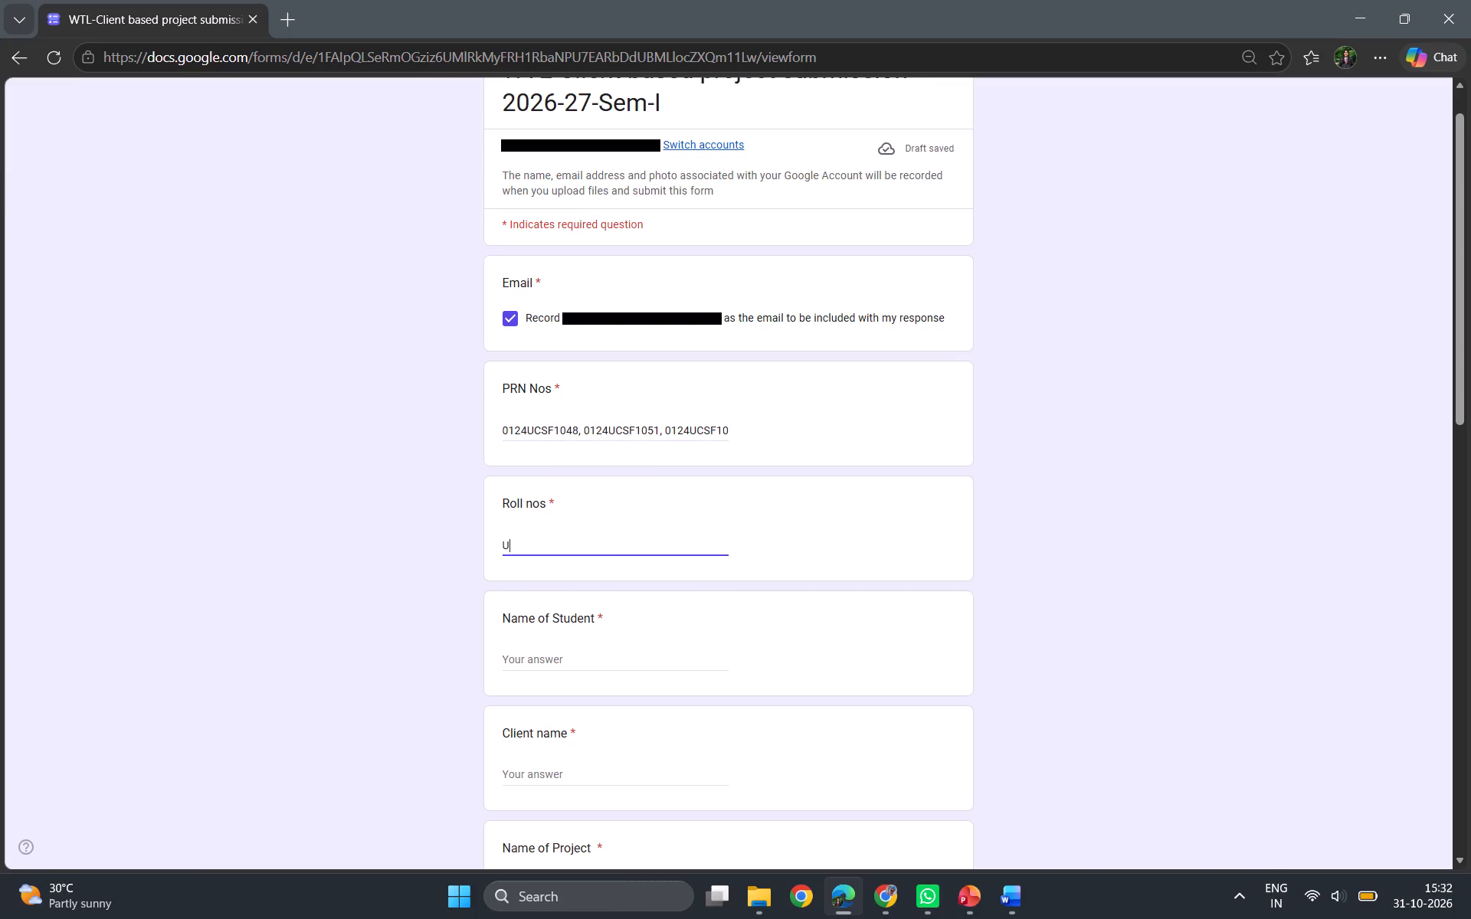
{"action": "key", "text": "BackSpace"}
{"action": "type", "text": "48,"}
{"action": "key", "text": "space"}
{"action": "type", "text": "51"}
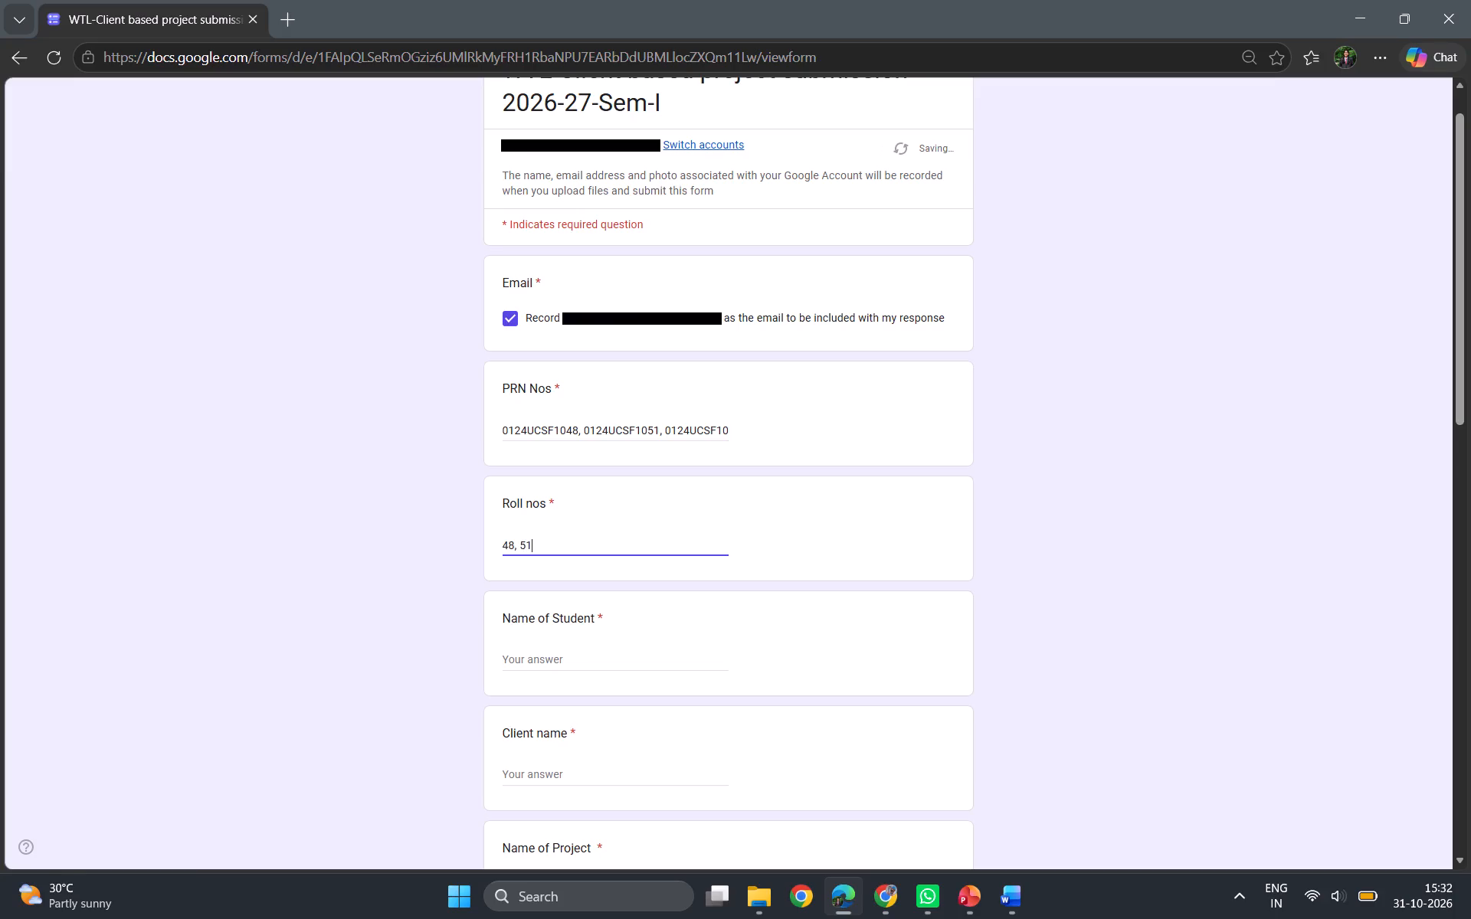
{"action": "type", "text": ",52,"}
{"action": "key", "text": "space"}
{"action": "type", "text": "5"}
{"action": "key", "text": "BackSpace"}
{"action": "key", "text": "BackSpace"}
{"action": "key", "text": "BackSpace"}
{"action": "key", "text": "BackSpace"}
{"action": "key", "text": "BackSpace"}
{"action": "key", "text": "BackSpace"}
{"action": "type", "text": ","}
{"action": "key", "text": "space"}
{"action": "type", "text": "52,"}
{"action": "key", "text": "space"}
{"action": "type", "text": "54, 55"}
Look through the form's remaining questions and enter the student's full name in the Name of Student answer.
{"action": "left_click", "coordinate": [556, 656]}
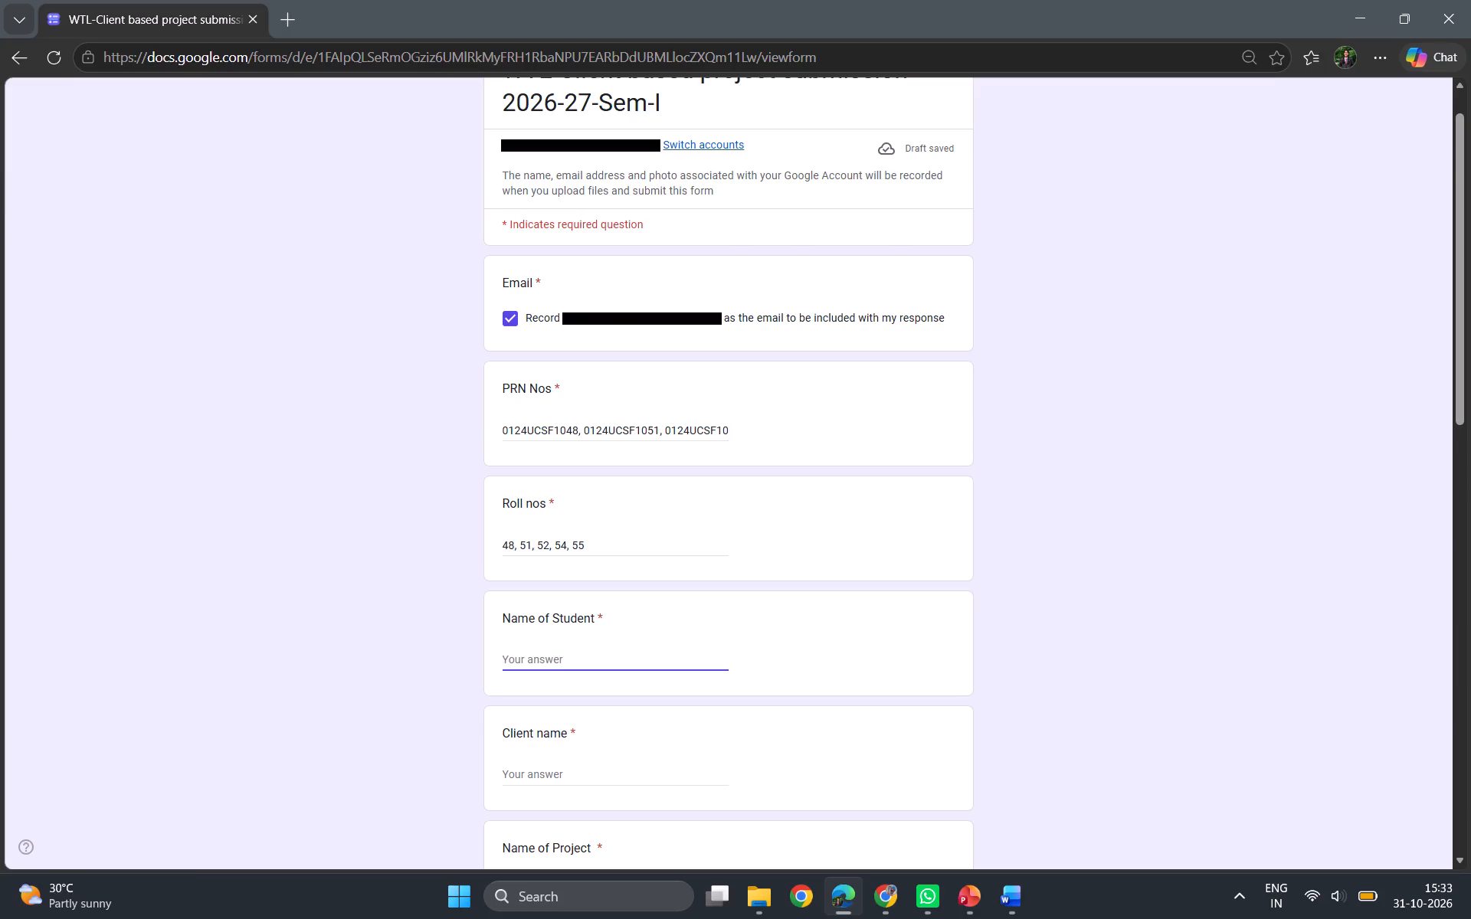
{"action": "scroll", "coordinate": [556, 656], "scroll_direction": "down", "scroll_amount": 11}
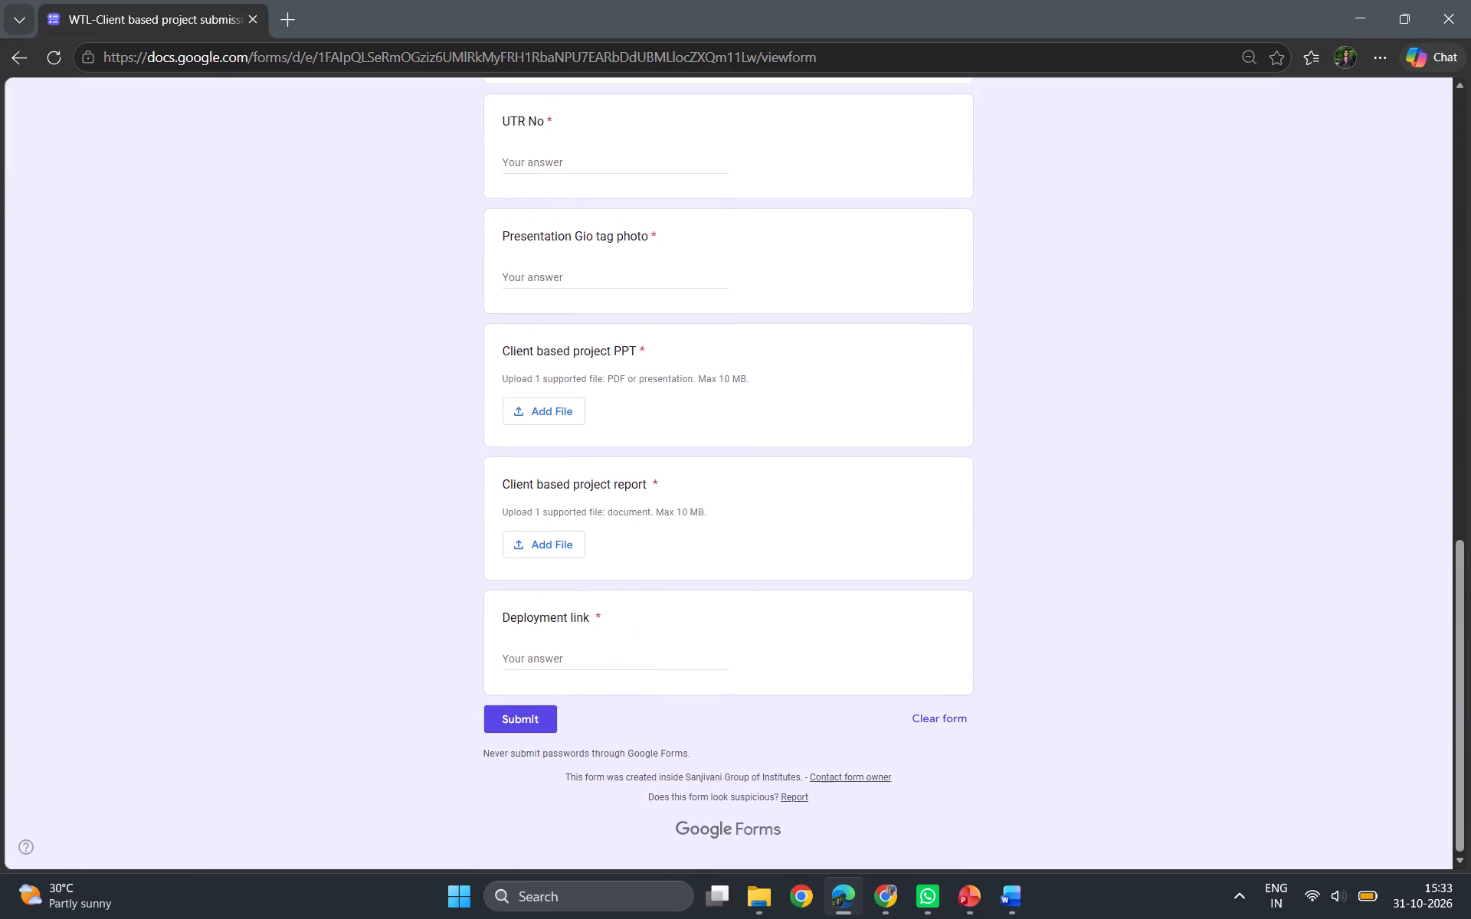
{"action": "scroll", "coordinate": [556, 656], "scroll_direction": "up", "scroll_amount": 7}
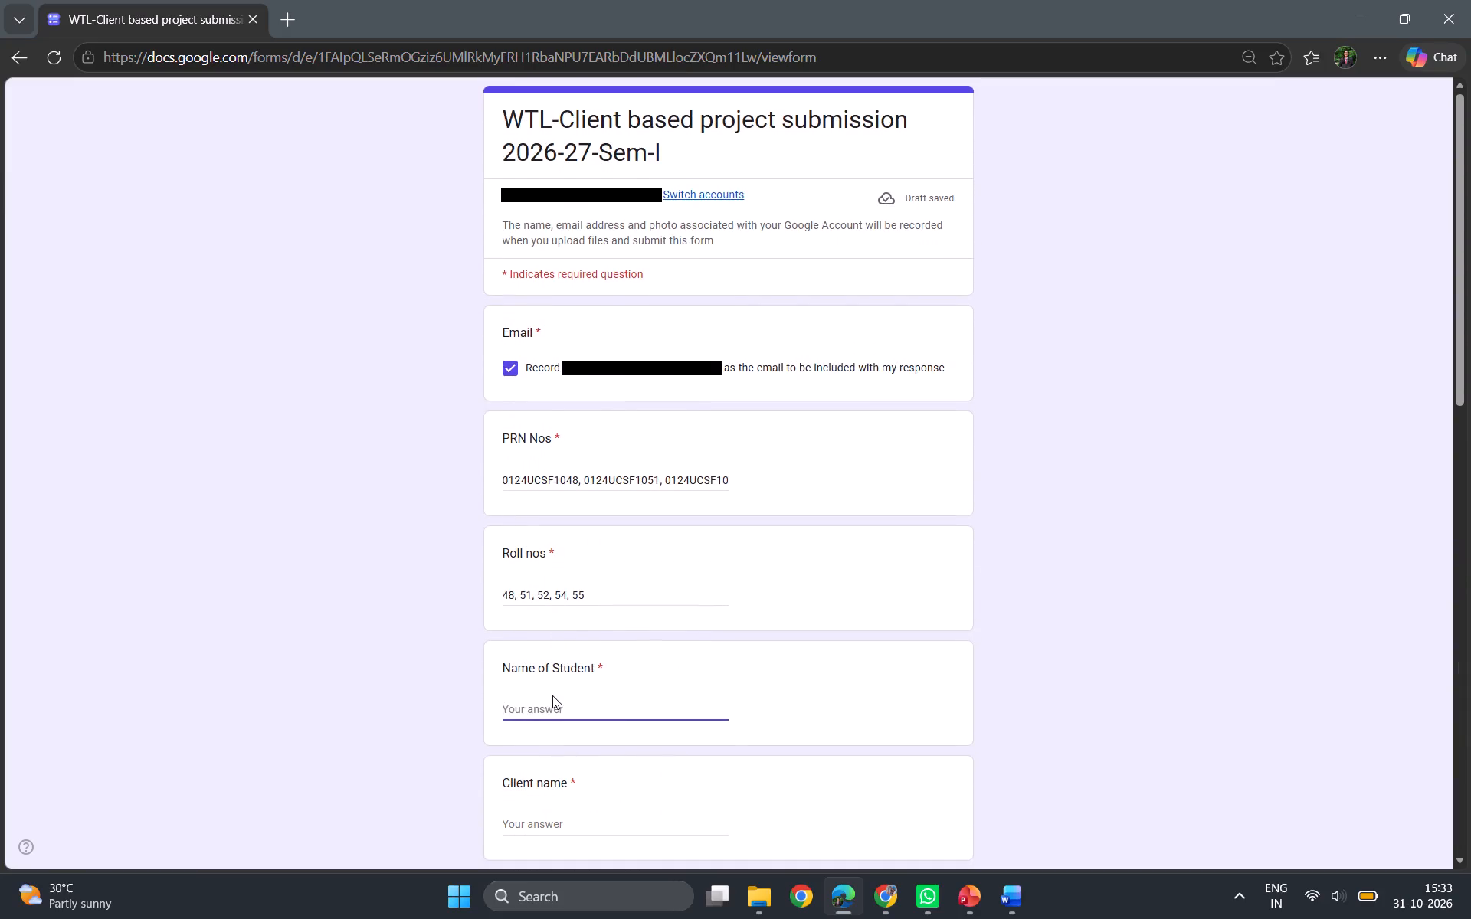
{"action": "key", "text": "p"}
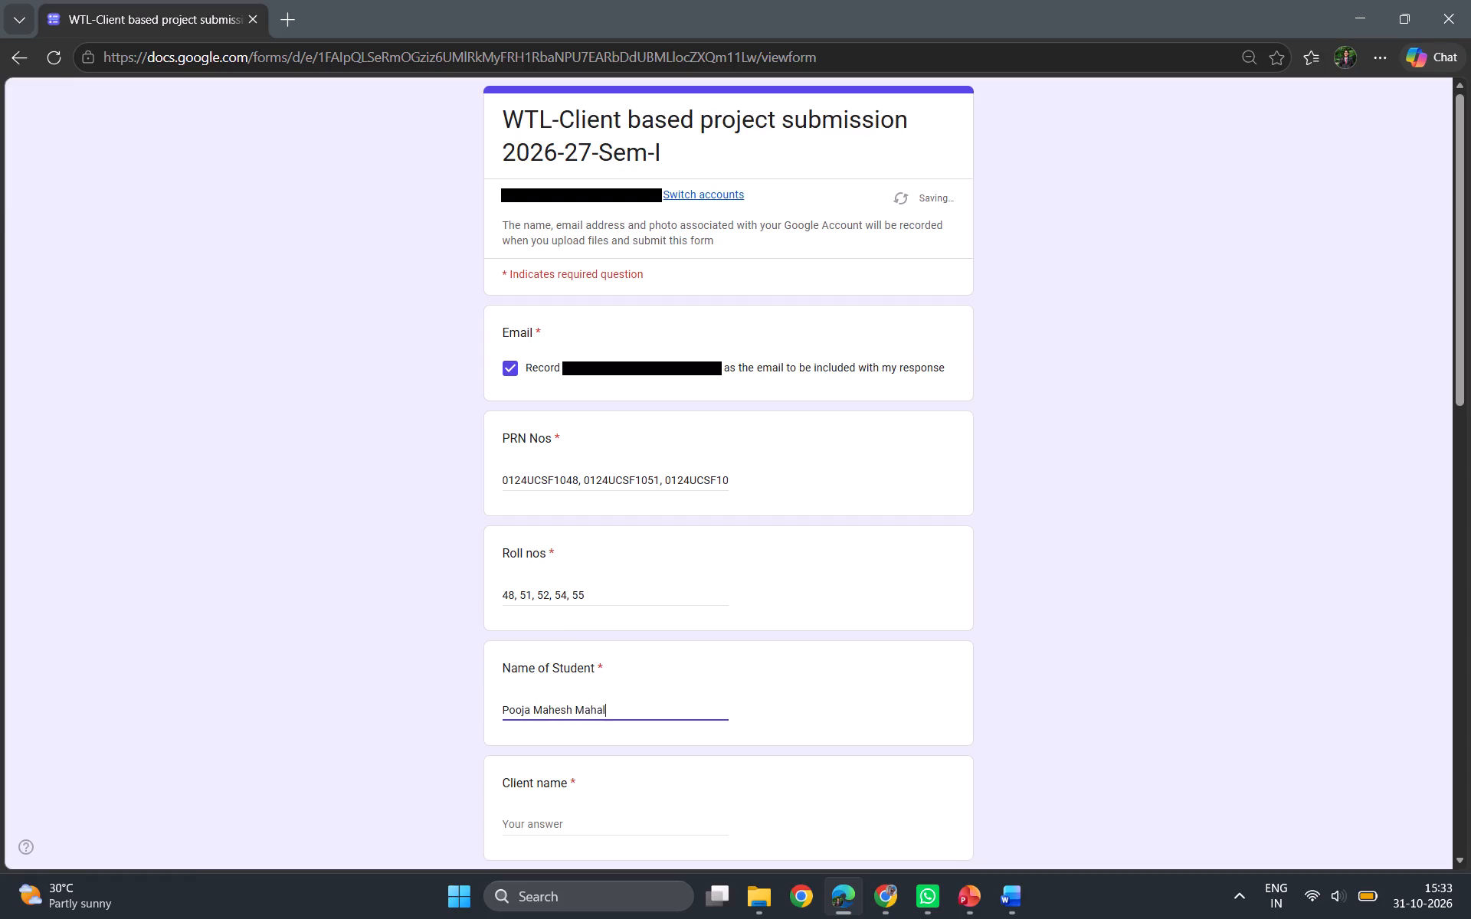
Copy the client names from the end of the Recreipt WTL document in Word and paste them into the form's Client name answer.
{"action": "left_click", "coordinate": [537, 826]}
{"action": "left_click", "coordinate": [991, 908]}
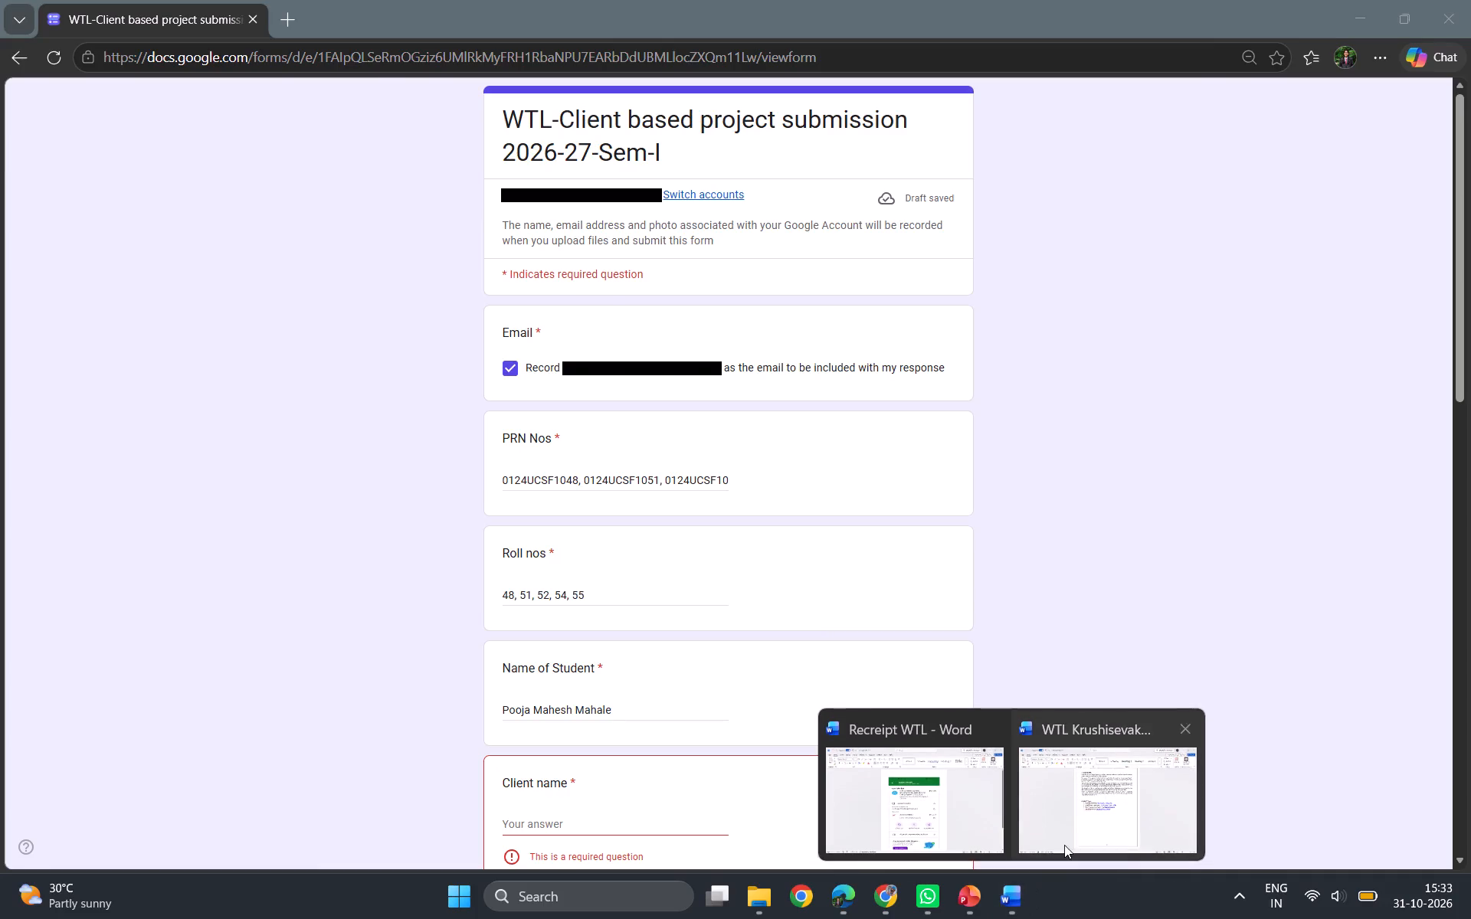
{"action": "left_click", "coordinate": [942, 816]}
{"action": "scroll", "coordinate": [761, 731], "scroll_direction": "down", "scroll_amount": 3}
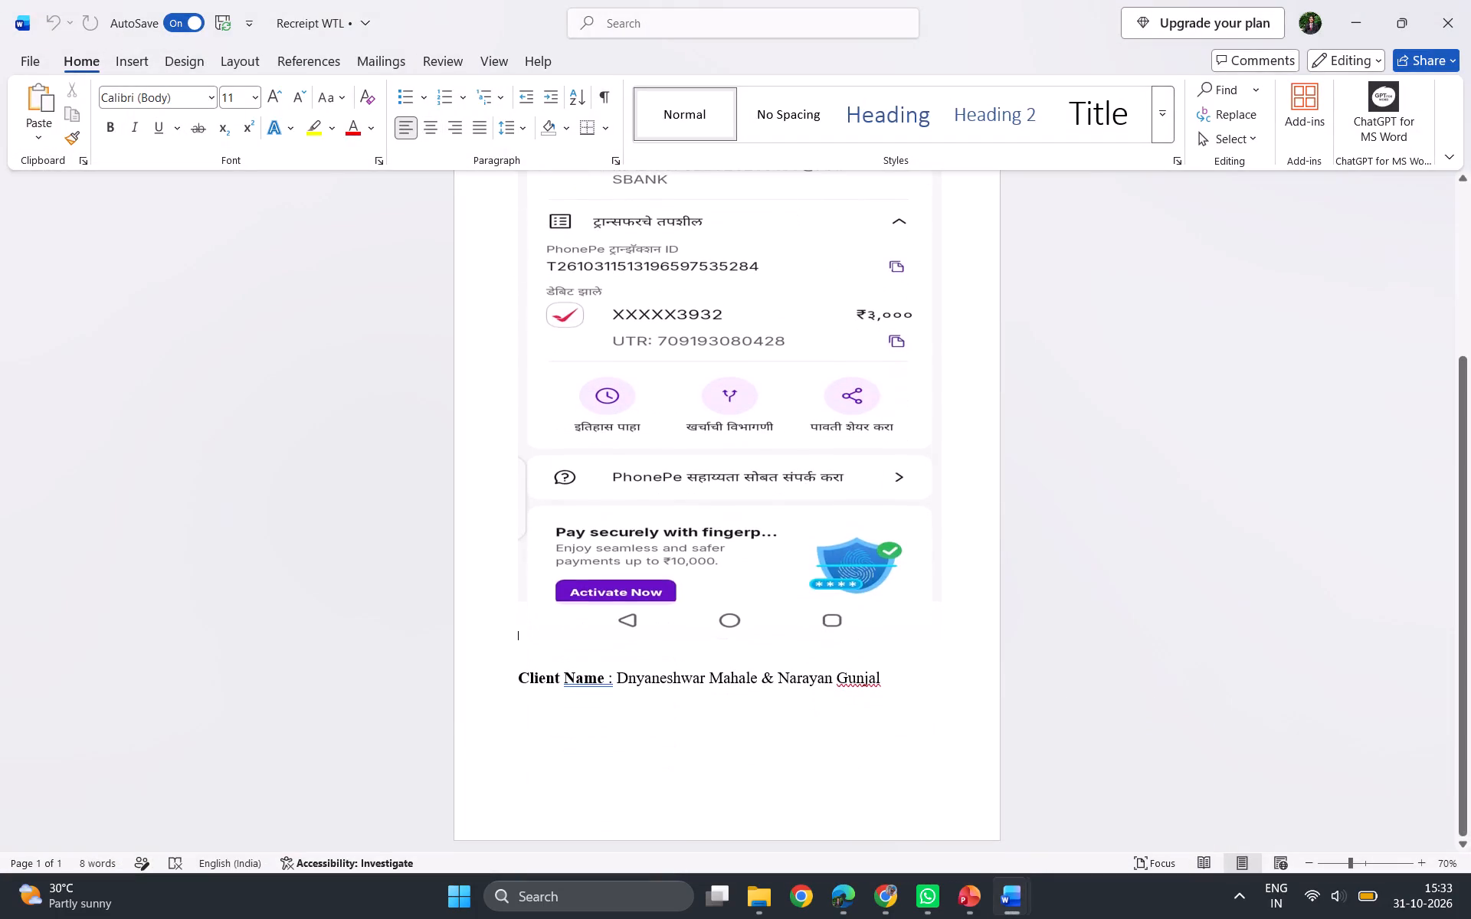
{"action": "left_click_drag", "start_coordinate": [906, 673], "coordinate": [636, 682]}
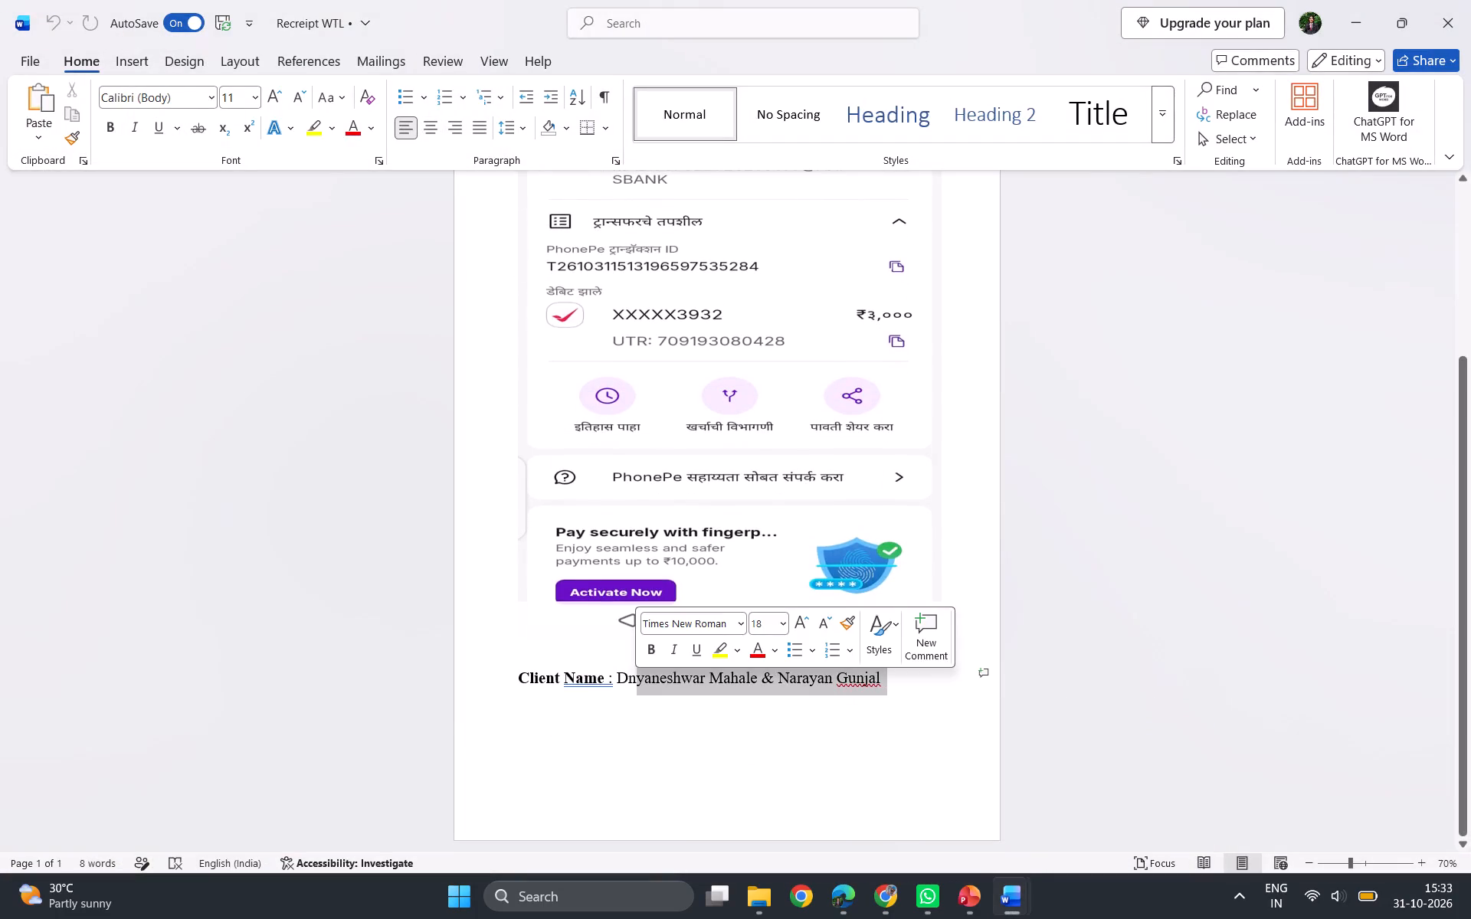
{"action": "left_click_drag", "start_coordinate": [620, 682], "coordinate": [901, 676]}
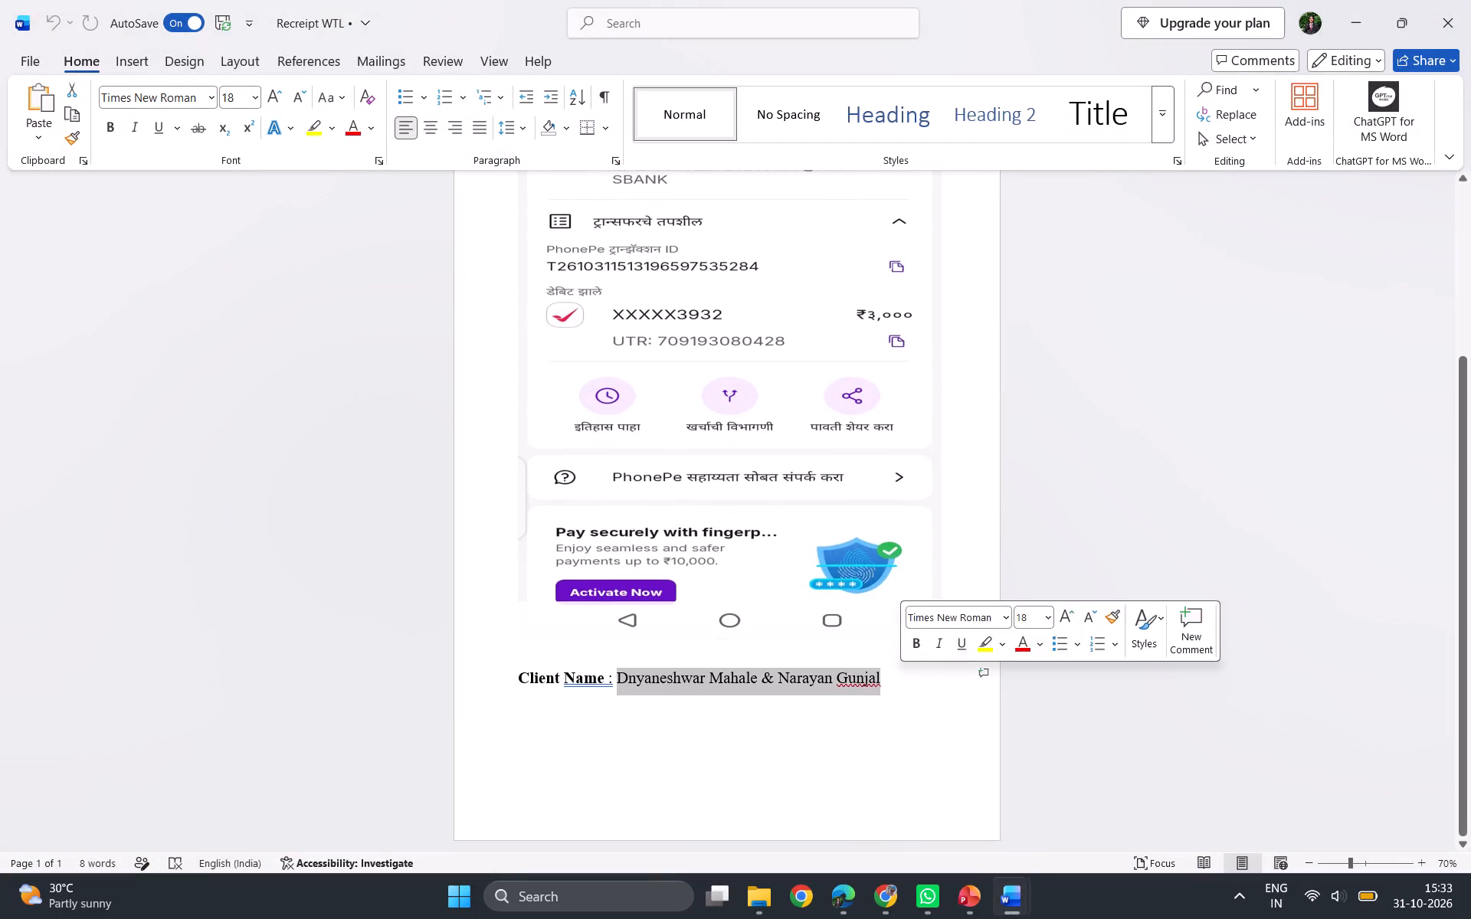
{"action": "key", "text": "ctrl+c"}
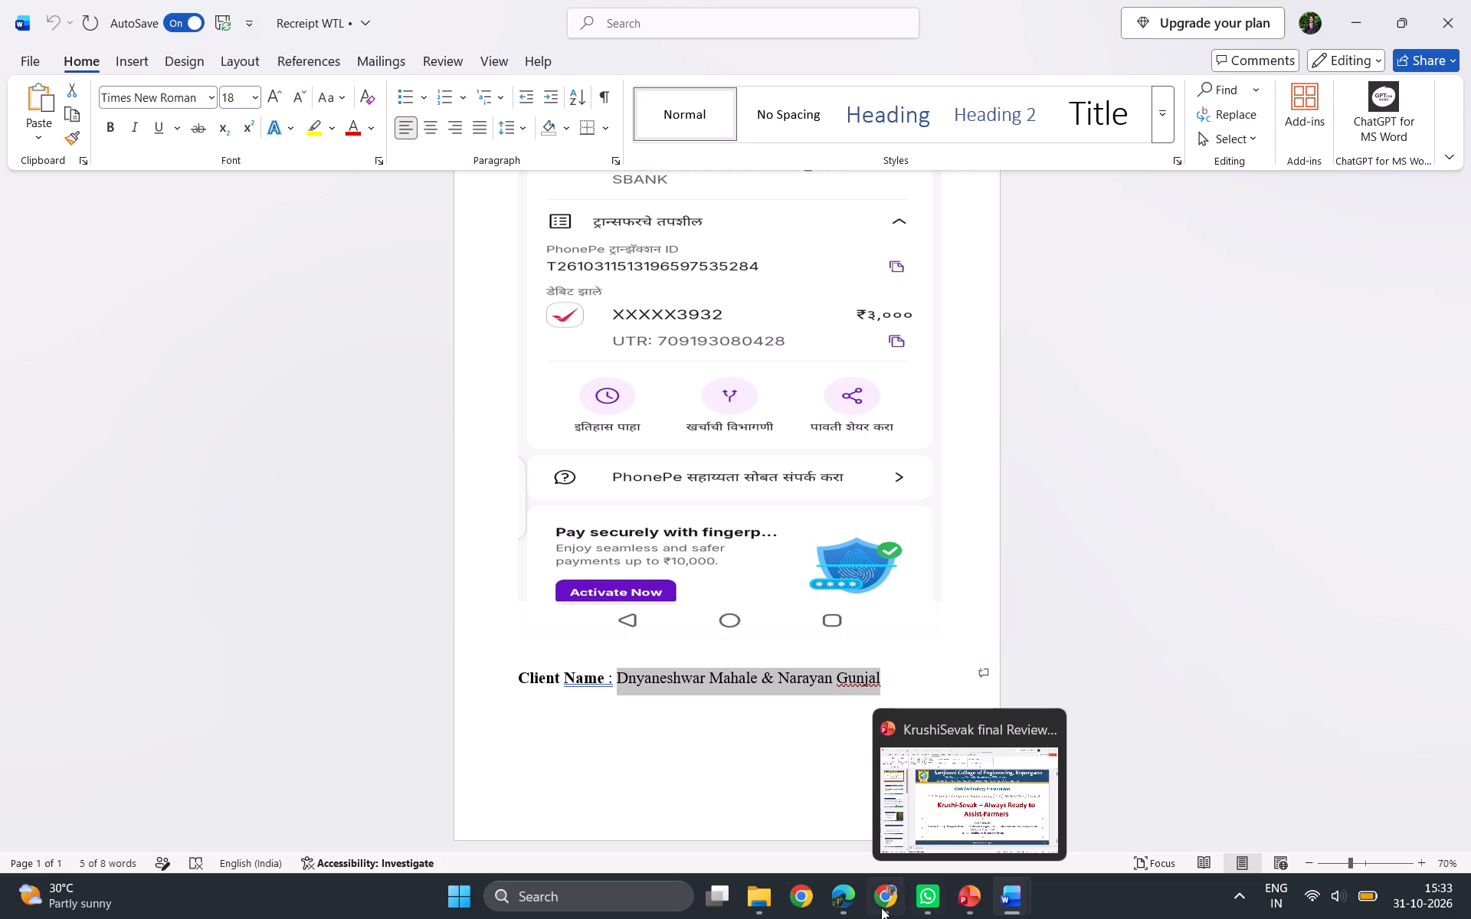
{"action": "left_click", "coordinate": [844, 895]}
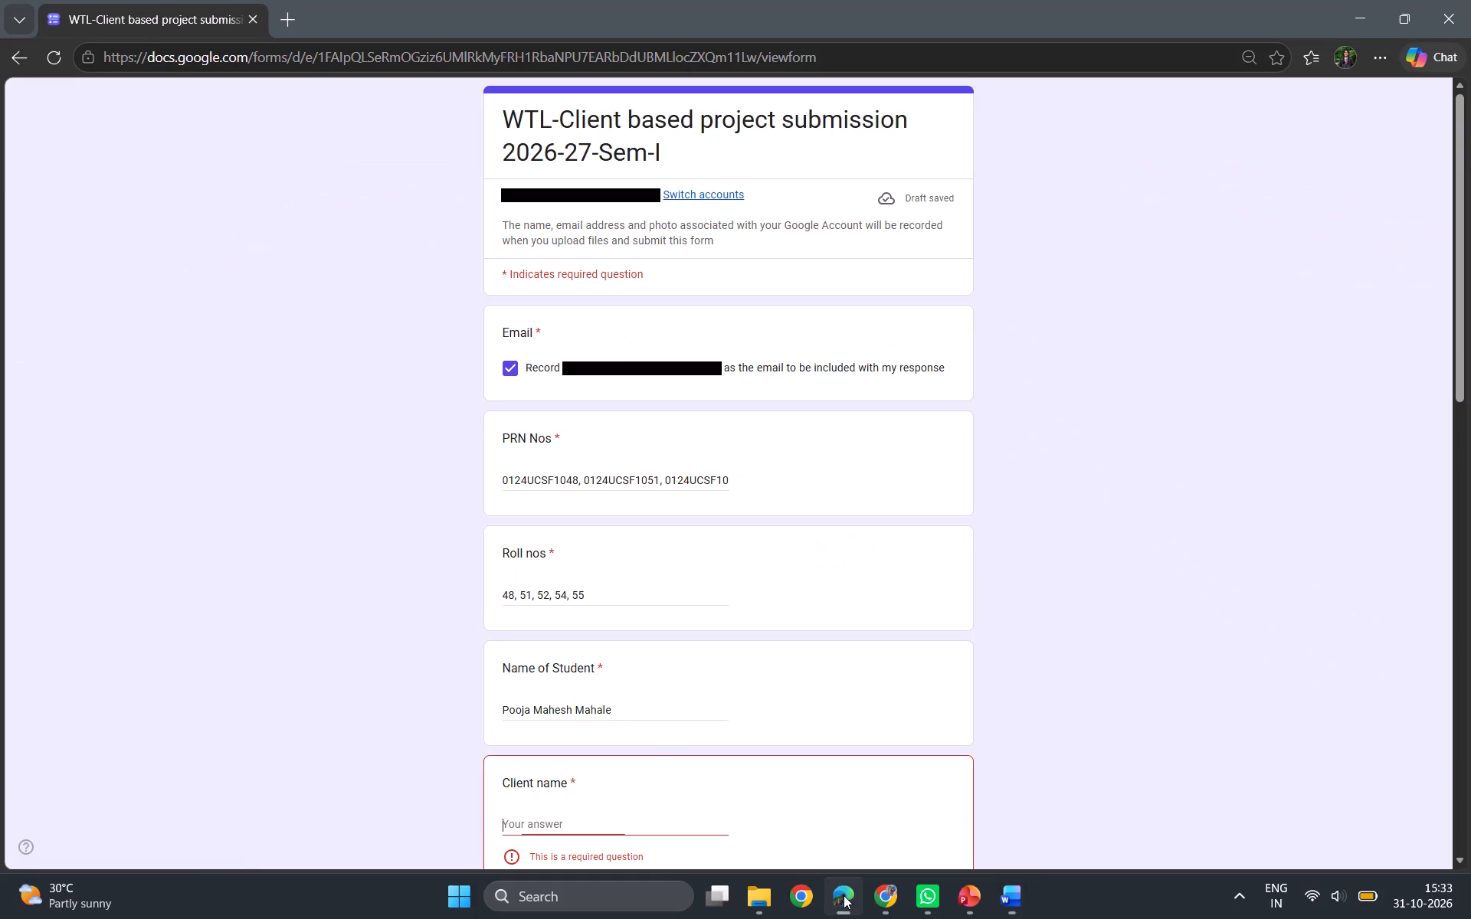
{"action": "scroll", "coordinate": [632, 763], "scroll_direction": "down", "scroll_amount": 1}
{"action": "left_click", "coordinate": [598, 771]}
{"action": "key", "text": "ctrl+v"}
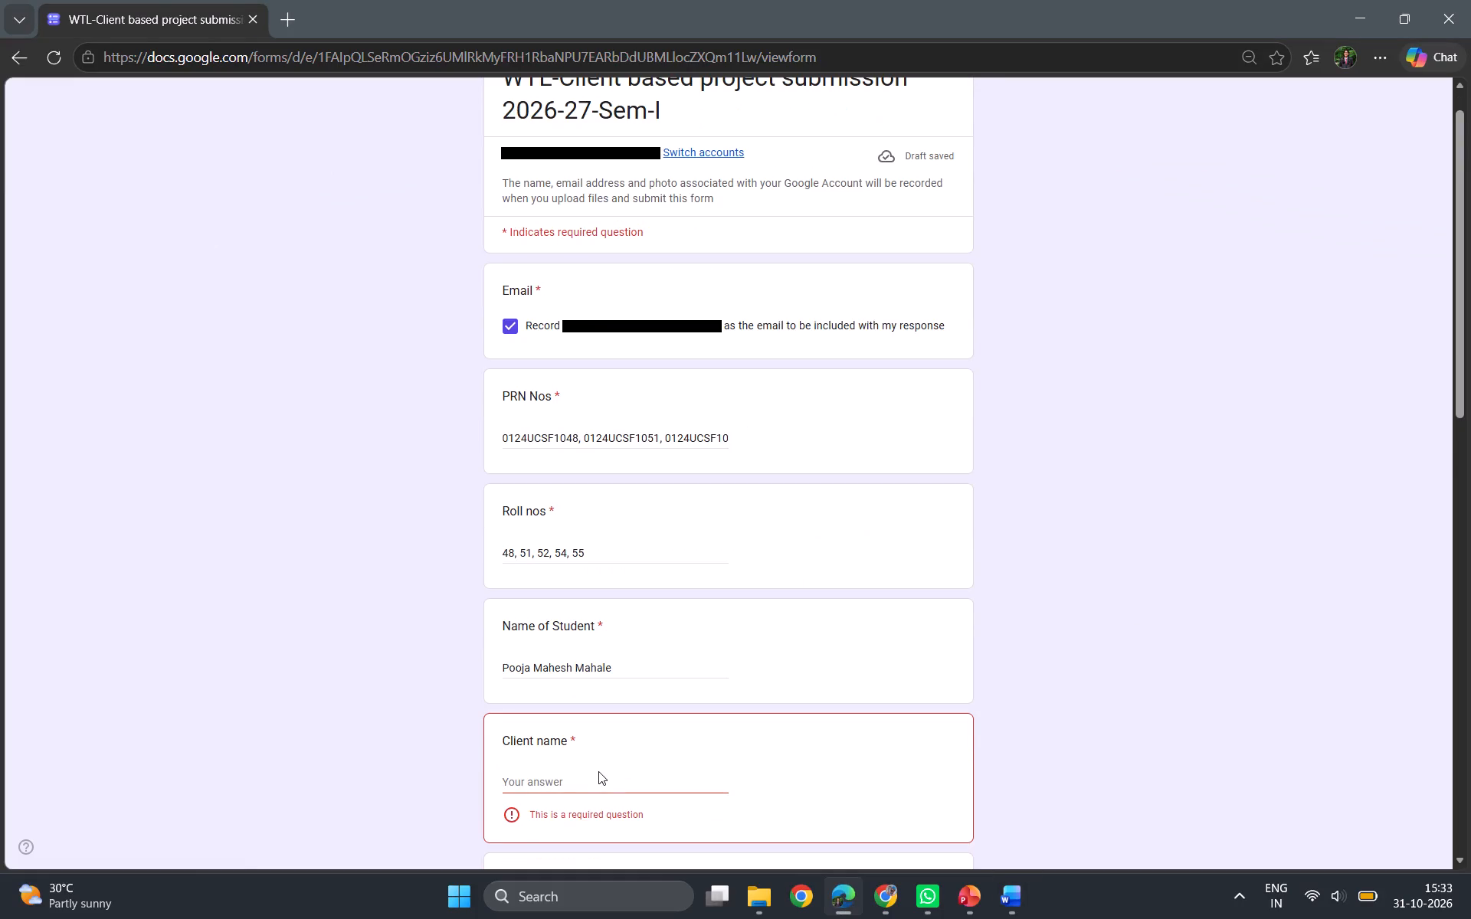
{"action": "scroll", "coordinate": [598, 771], "scroll_direction": "down", "scroll_amount": 1}
{"action": "left_click", "coordinate": [556, 753]}
{"action": "key", "text": "ctrl+v"}
Begin the form's Name of Project answer.
{"action": "scroll", "coordinate": [556, 753], "scroll_direction": "down", "scroll_amount": 1}
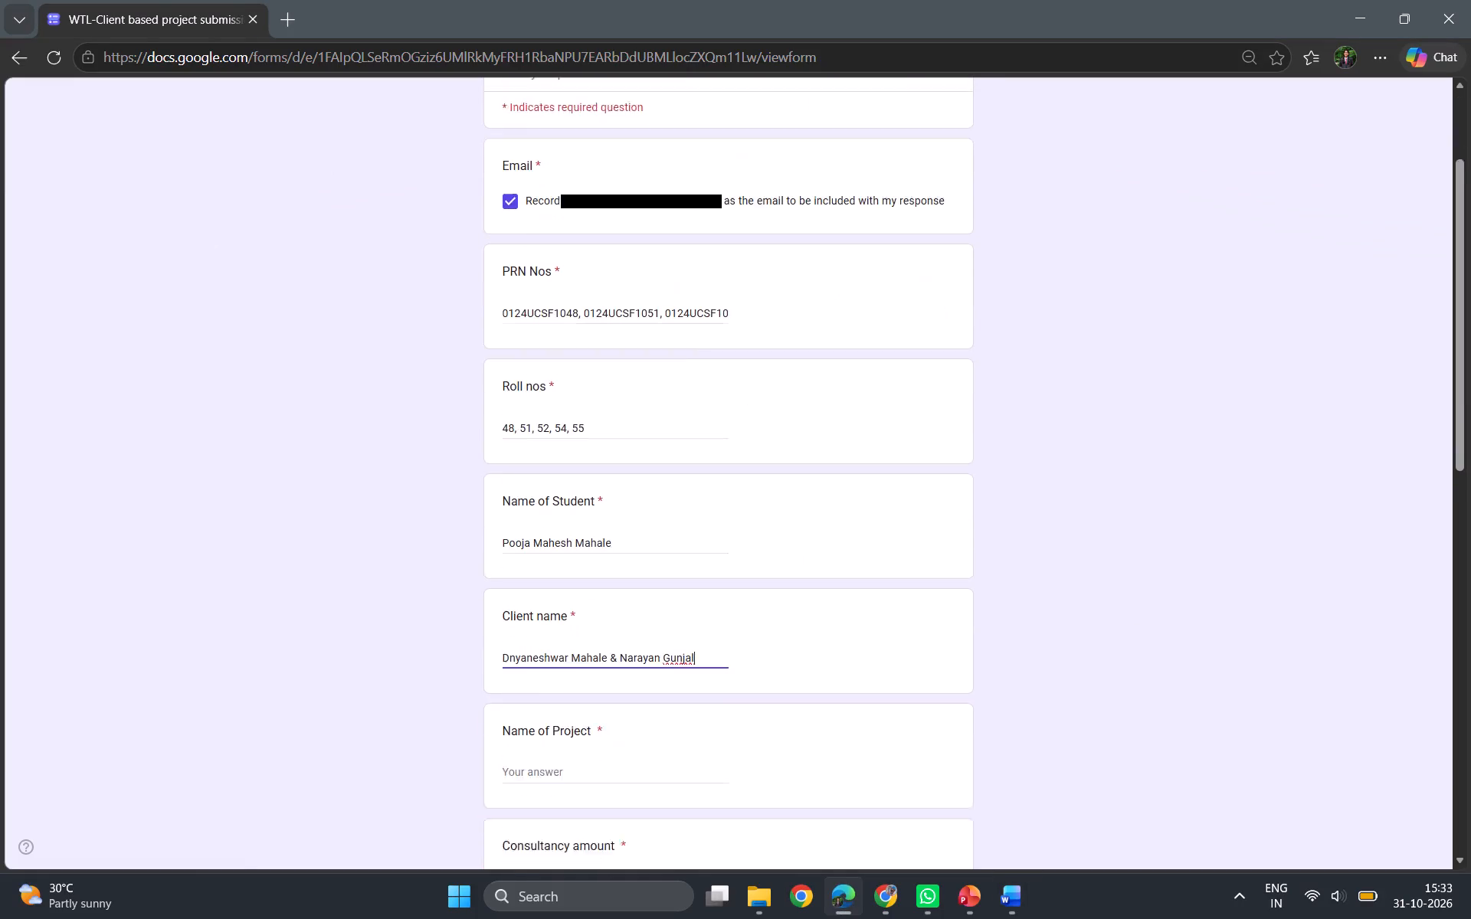
{"action": "scroll", "coordinate": [556, 753], "scroll_direction": "down", "scroll_amount": 1}
{"action": "left_click", "coordinate": [560, 718]}
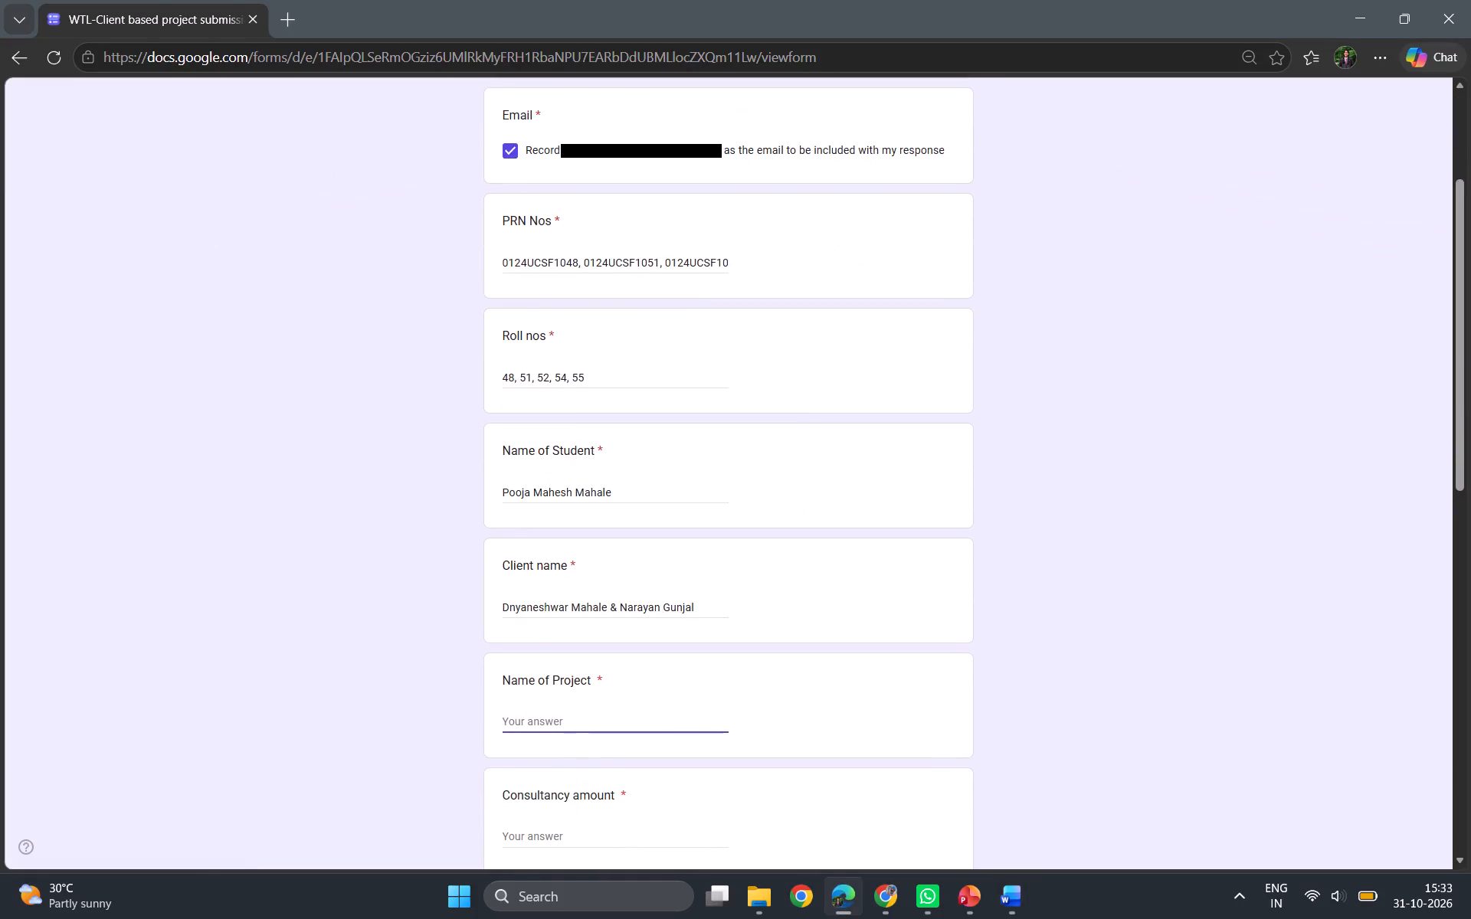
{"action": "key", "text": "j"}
{"action": "key", "text": "BackSpace"}
Copy the project title "Krushi-Sevak – Always Ready to Assist Farmers" from the PowerPoint title slide into the form's Name of Project answer.
{"action": "left_click", "coordinate": [980, 898]}
{"action": "left_click", "coordinate": [605, 529]}
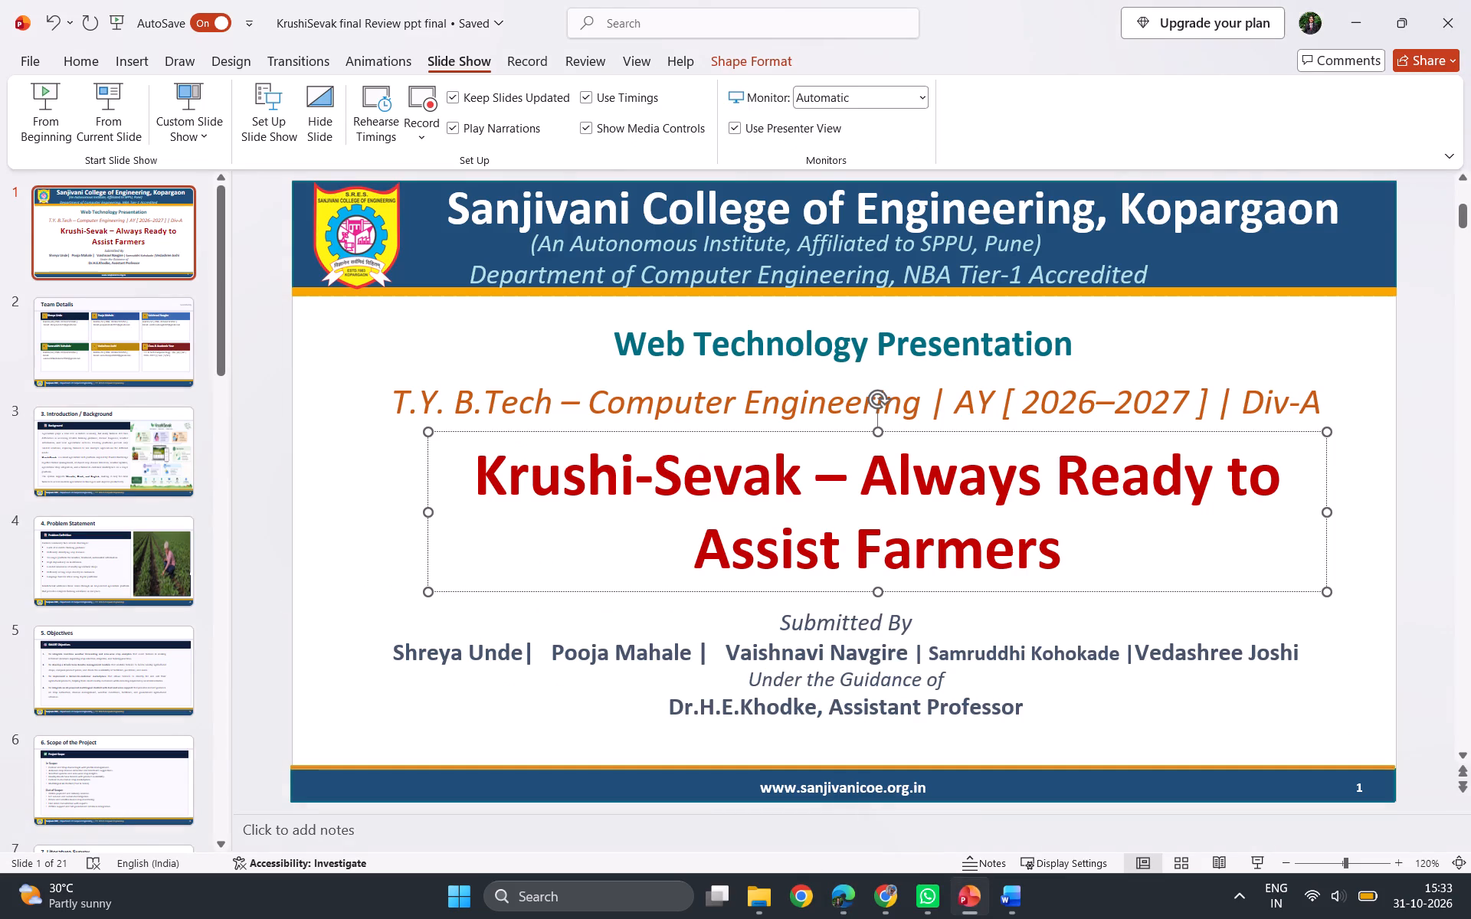
{"action": "key", "text": "ctrl+a"}
{"action": "key", "text": "ctrl+c"}
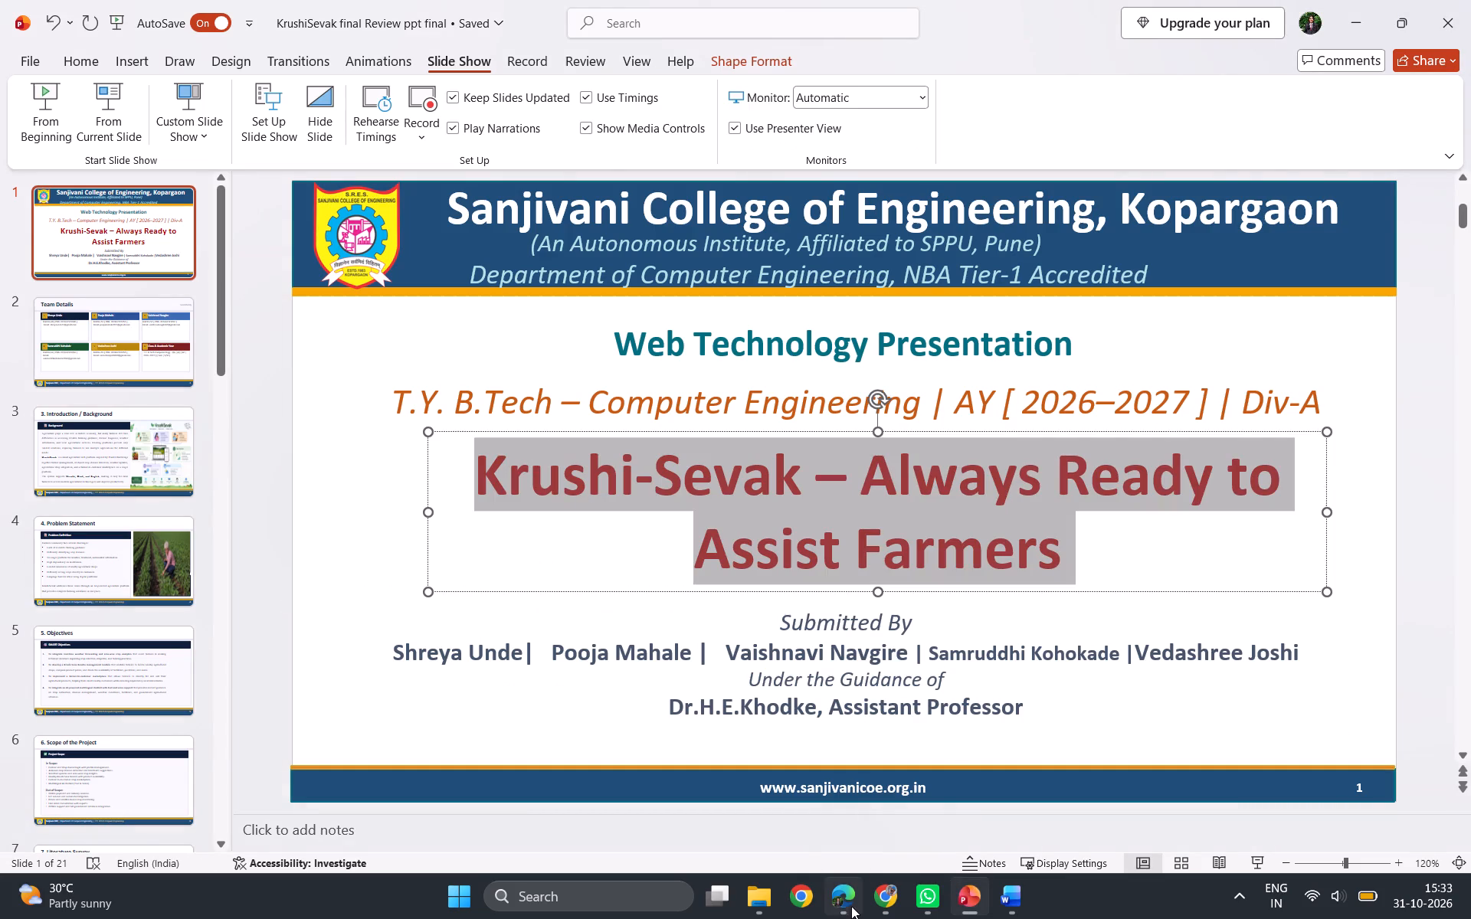
{"action": "left_click", "coordinate": [851, 906]}
{"action": "left_click", "coordinate": [647, 722]}
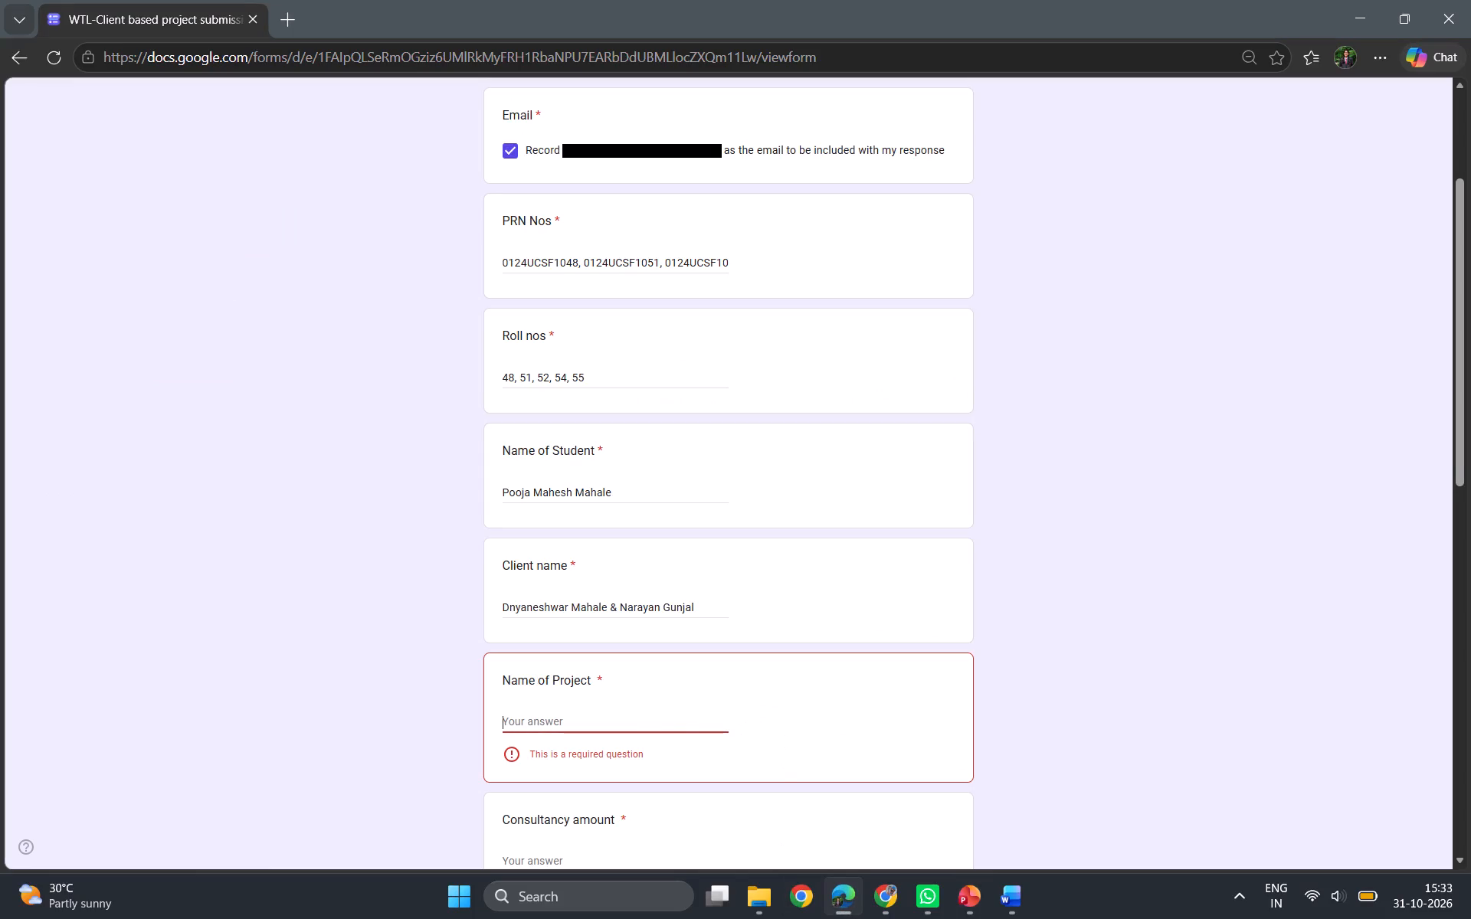
{"action": "key", "text": "ctrl+v"}
Enter 3000 as the form's Consultancy amount answer.
{"action": "scroll", "coordinate": [683, 763], "scroll_direction": "down", "scroll_amount": 2}
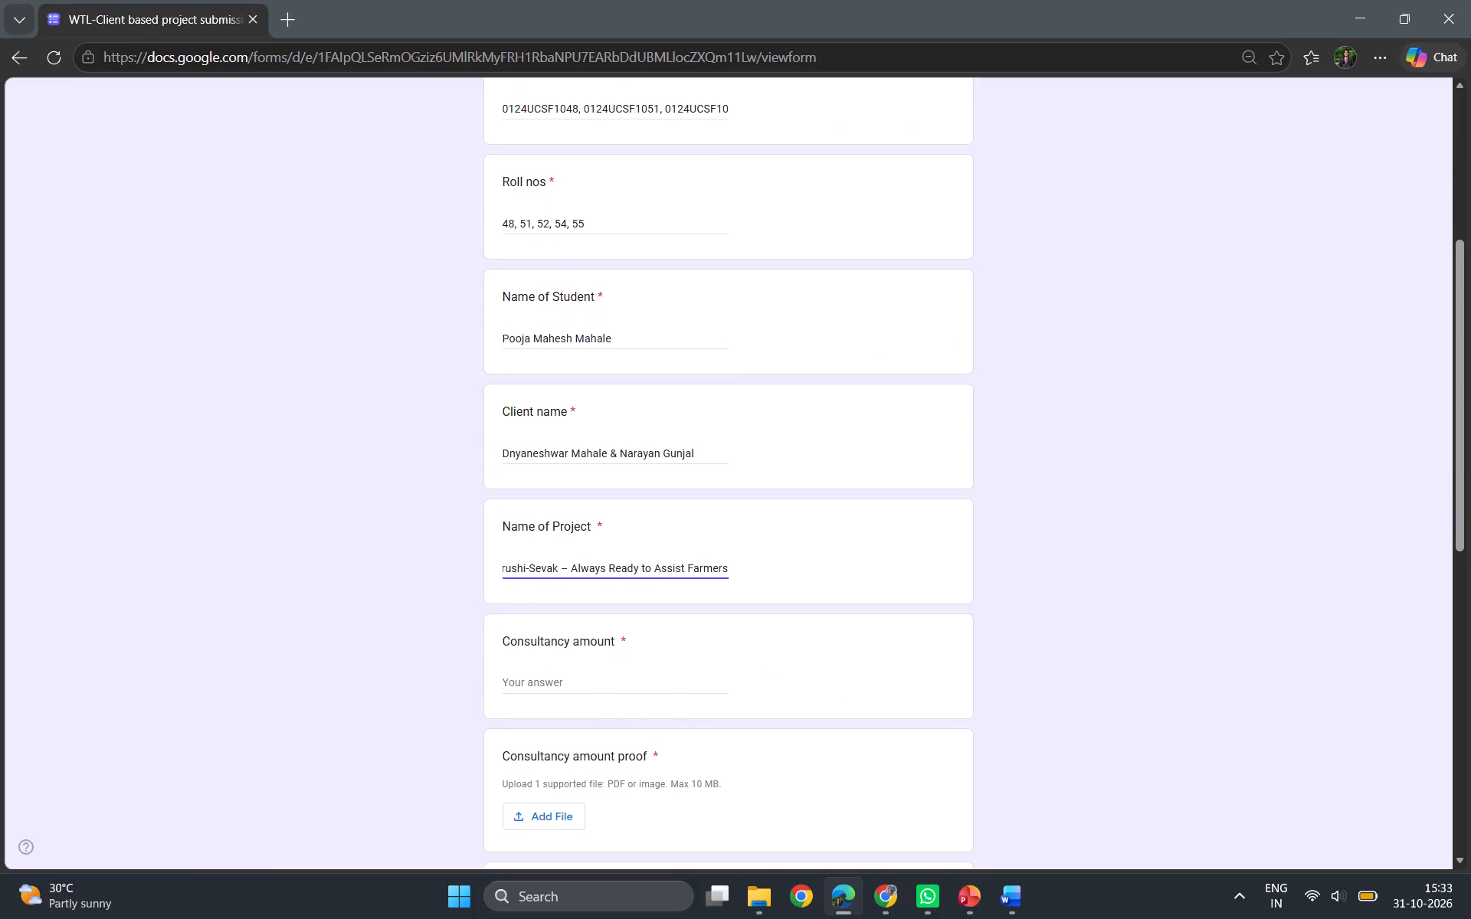
{"action": "left_click", "coordinate": [543, 681]}
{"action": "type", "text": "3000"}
{"action": "scroll", "coordinate": [543, 681], "scroll_direction": "down", "scroll_amount": 2}
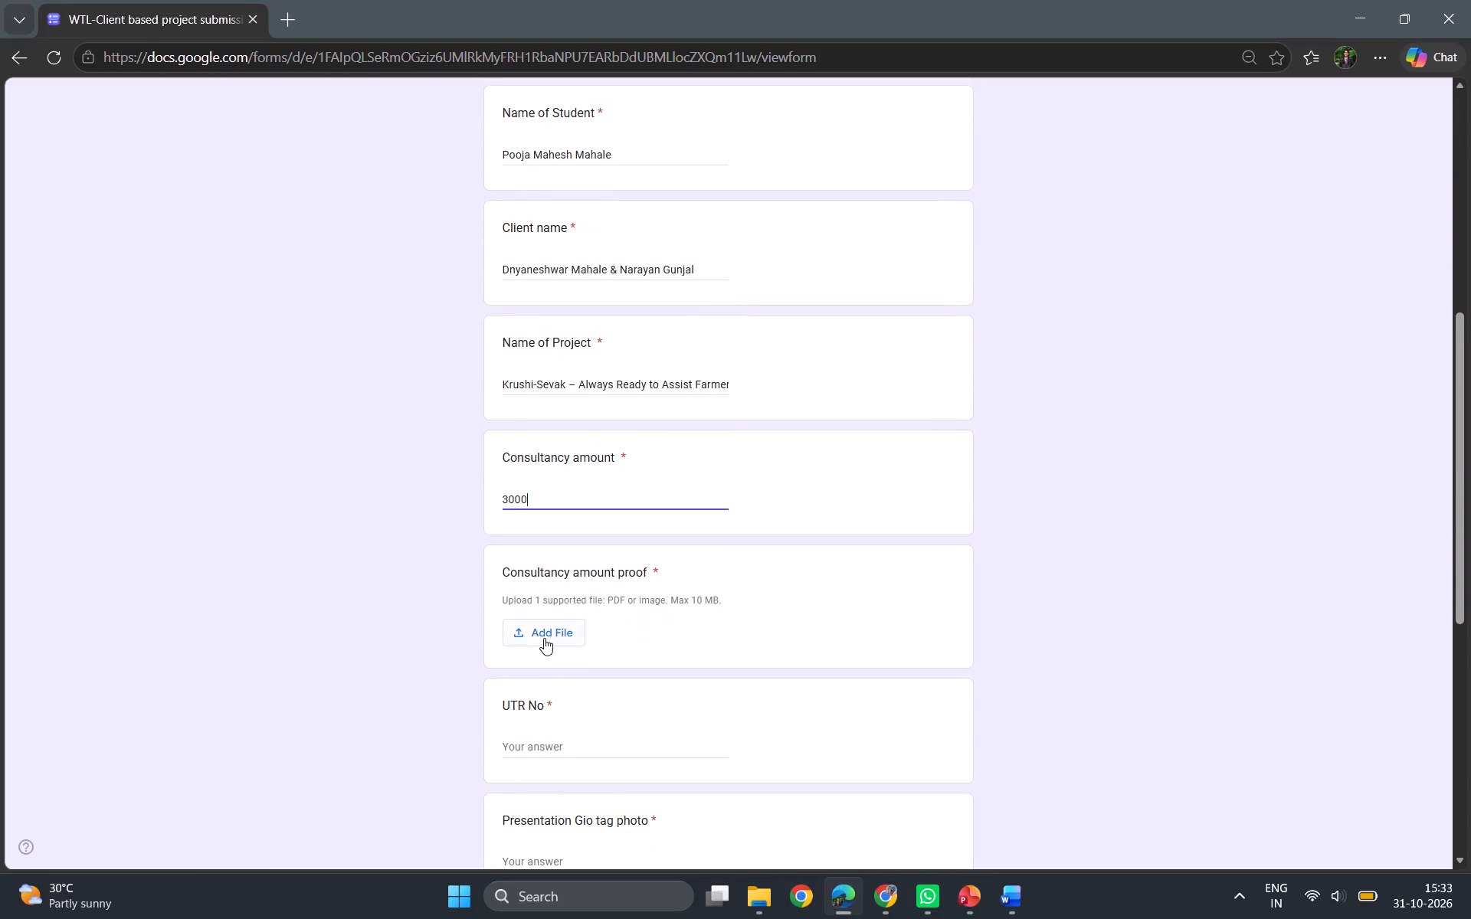
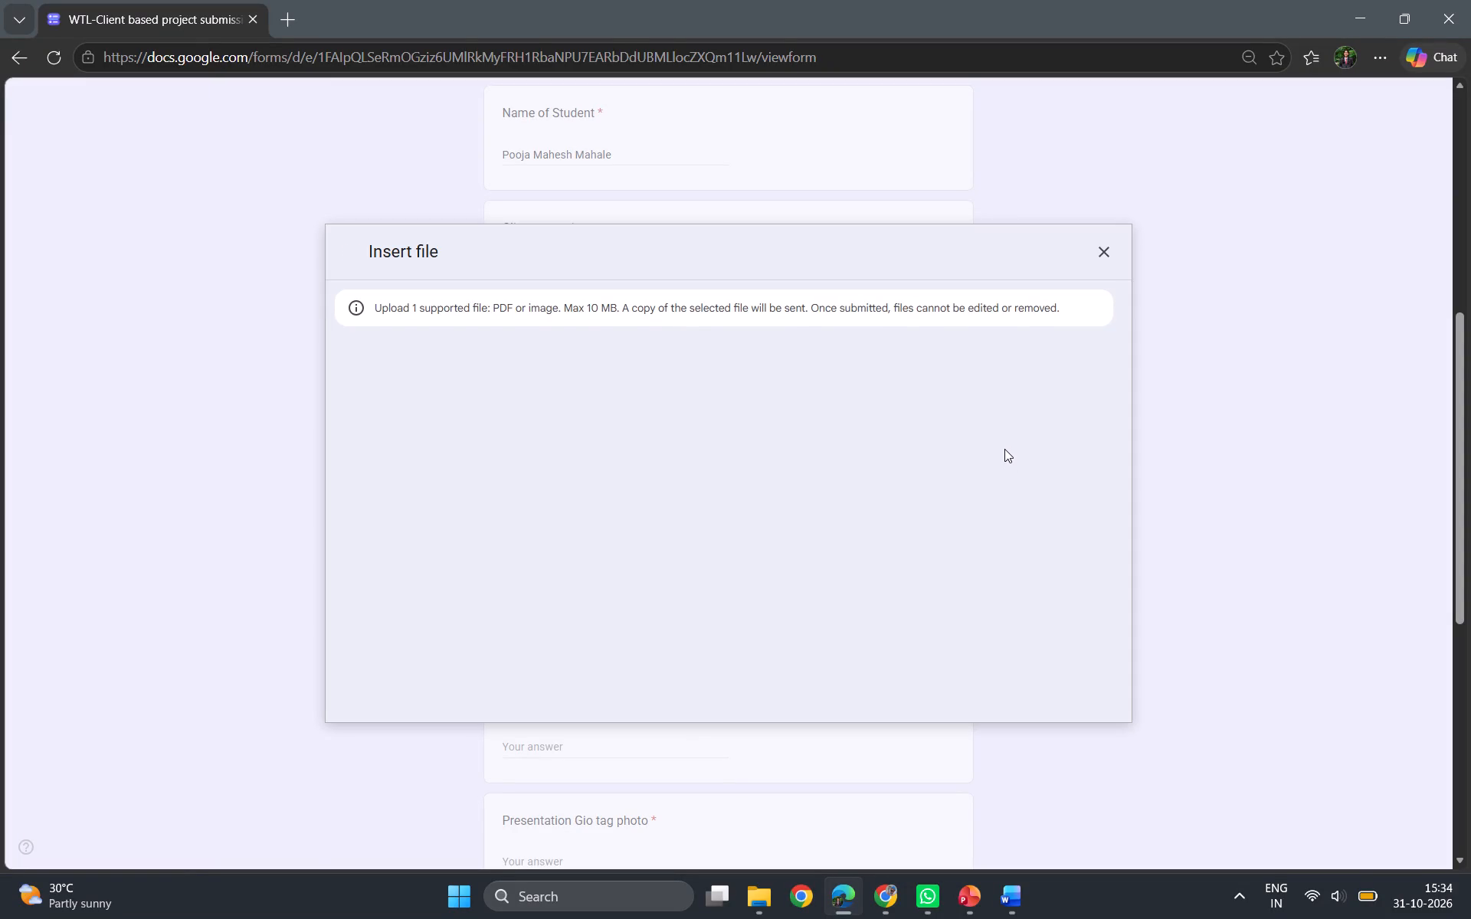
Upload the Receipt WTL image from the Downloads folder as the form's Consultancy amount proof.
{"action": "left_click", "coordinate": [727, 577]}
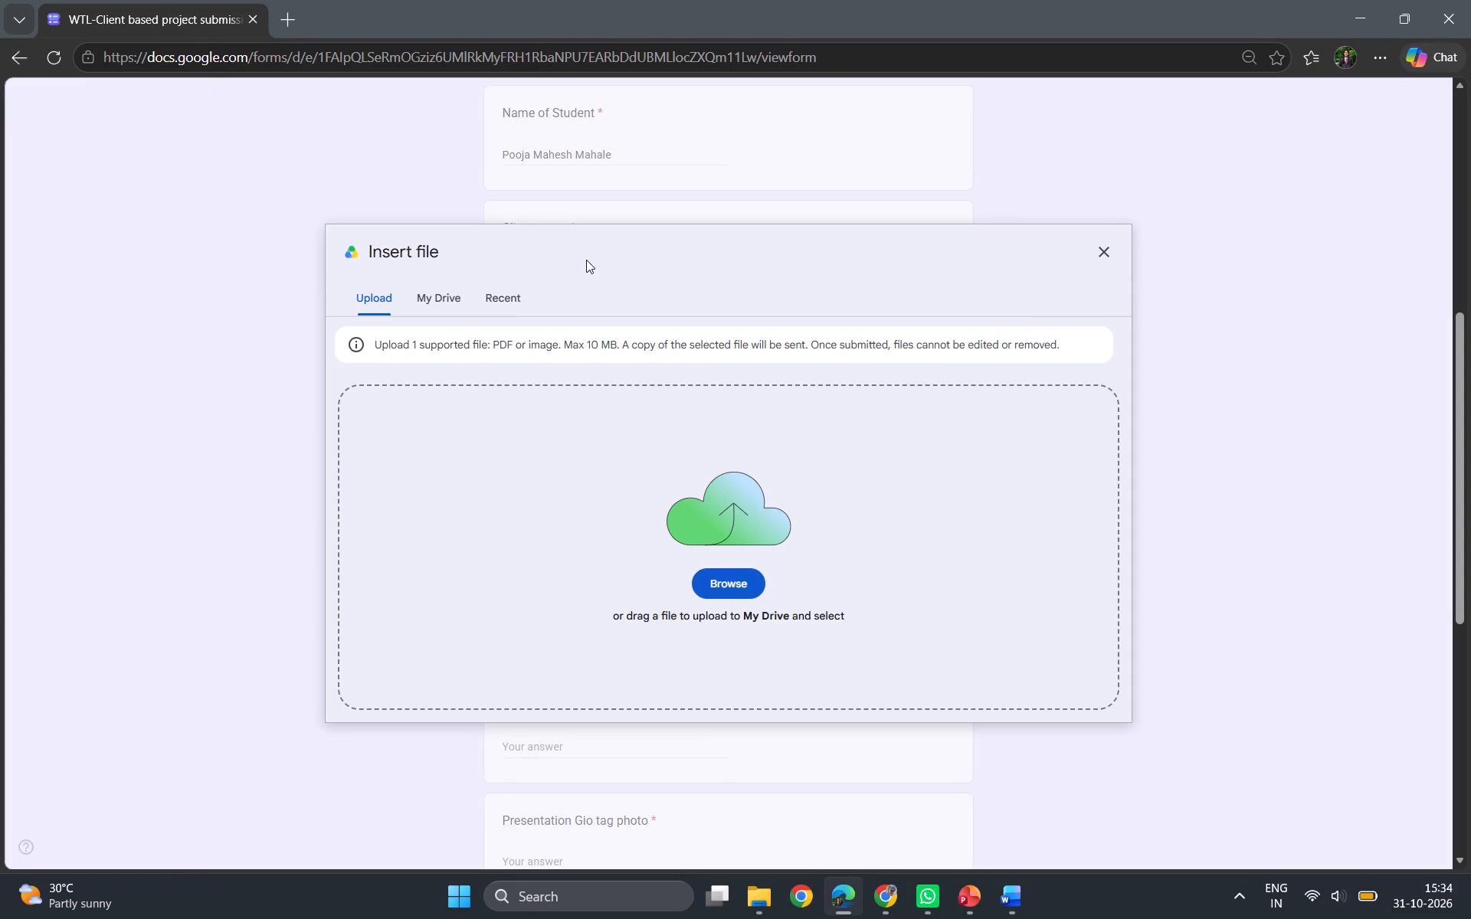
{"action": "left_click", "coordinate": [723, 586]}
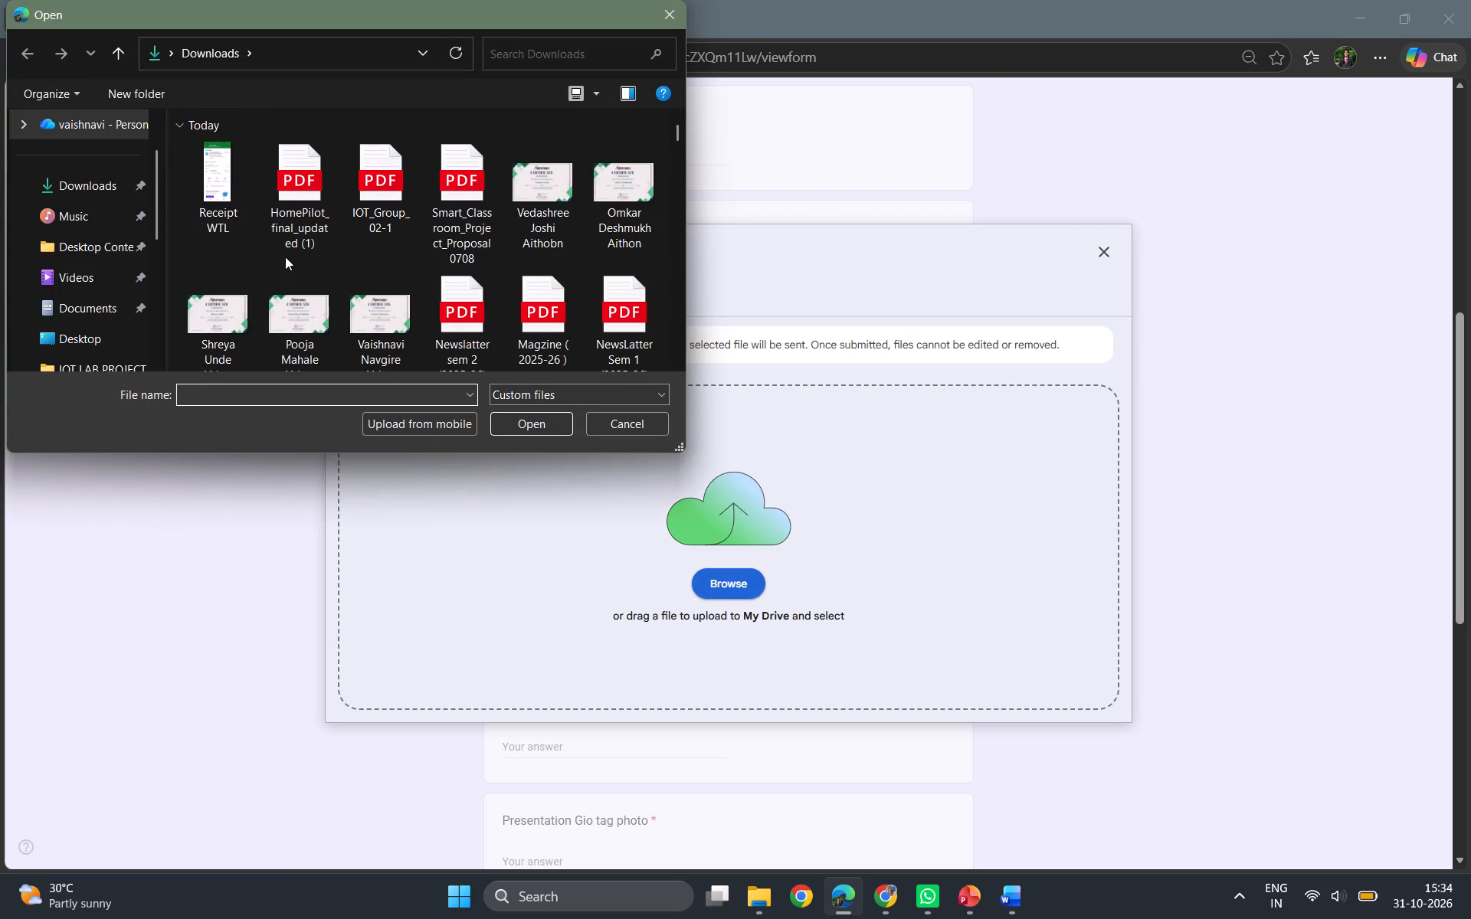
{"action": "left_click", "coordinate": [231, 198]}
{"action": "left_click", "coordinate": [536, 420]}
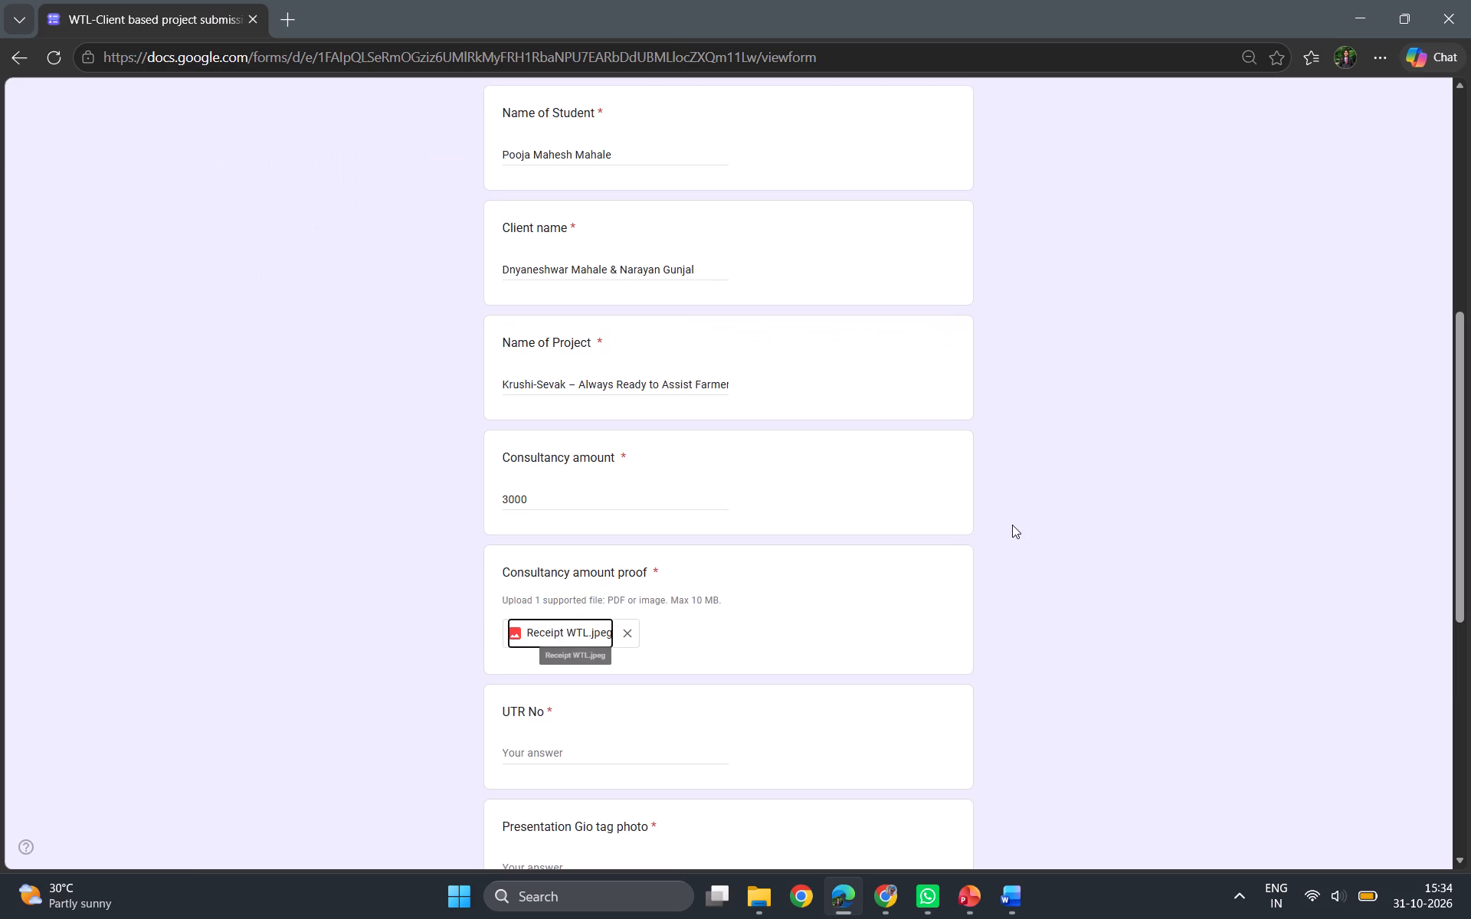
Begin the form's UTR No answer.
{"action": "scroll", "coordinate": [647, 569], "scroll_direction": "down", "scroll_amount": 1}
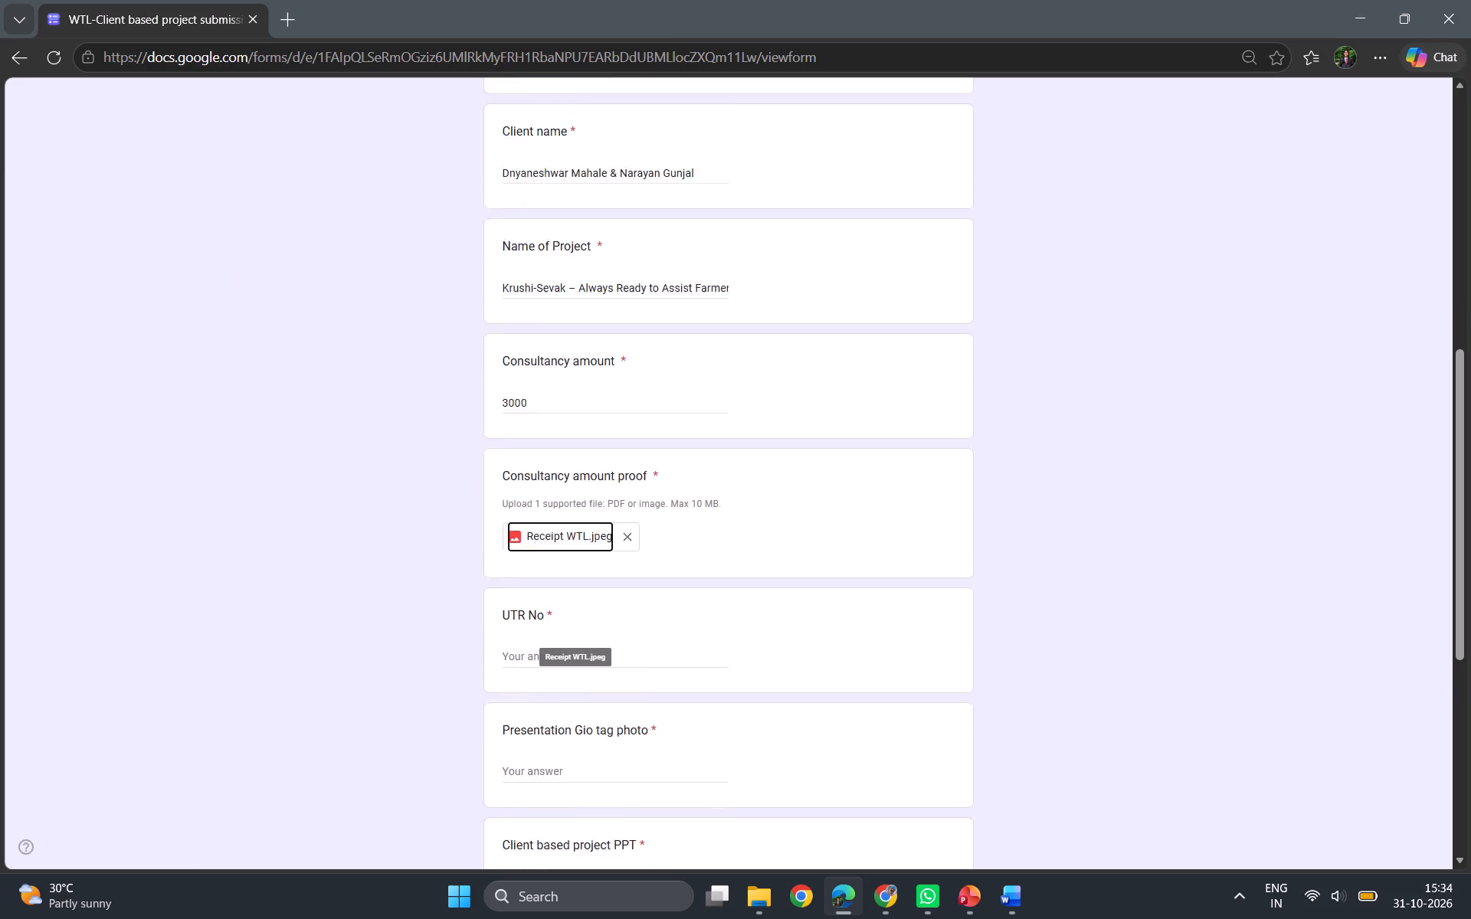
{"action": "scroll", "coordinate": [647, 569], "scroll_direction": "down", "scroll_amount": 1}
{"action": "left_click", "coordinate": [529, 602]}
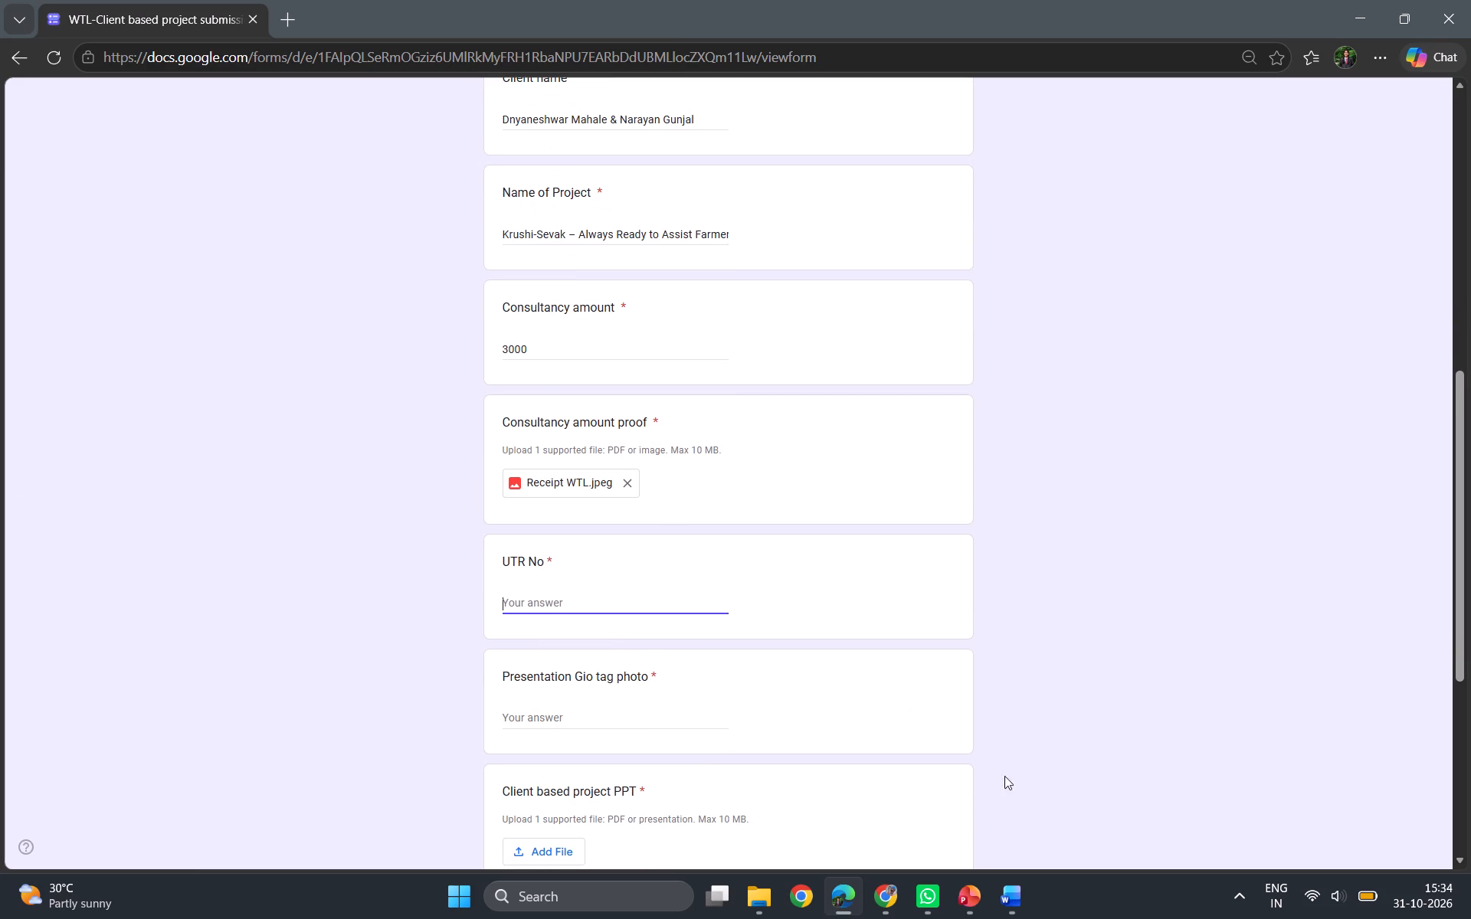
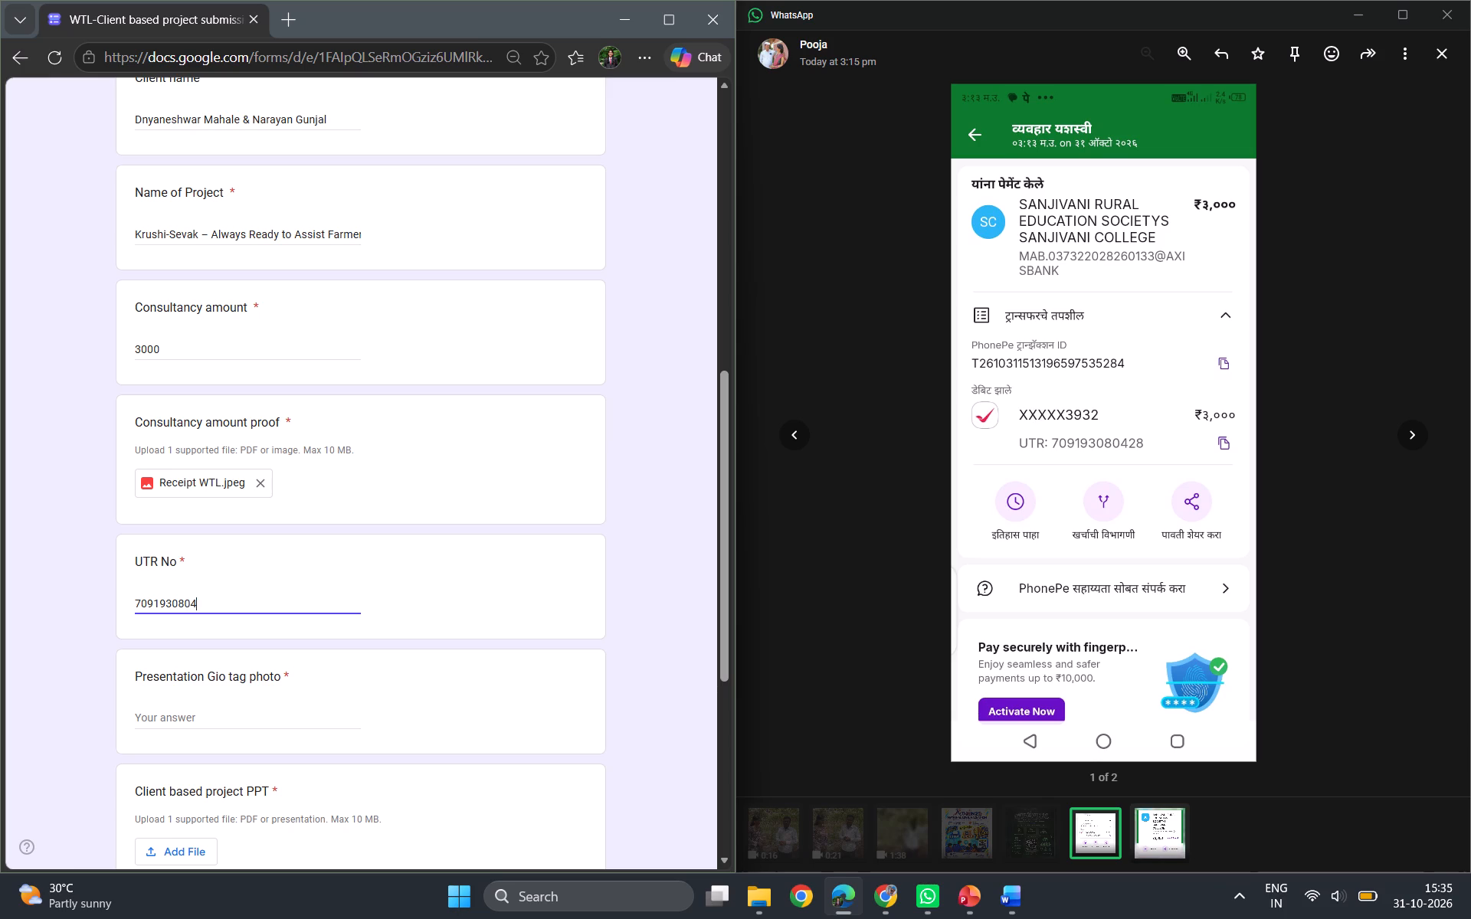
Finish the form's UTR No answer with the remaining digits of the UTR number on the payment receipt.
{"action": "type", "text": "28"}
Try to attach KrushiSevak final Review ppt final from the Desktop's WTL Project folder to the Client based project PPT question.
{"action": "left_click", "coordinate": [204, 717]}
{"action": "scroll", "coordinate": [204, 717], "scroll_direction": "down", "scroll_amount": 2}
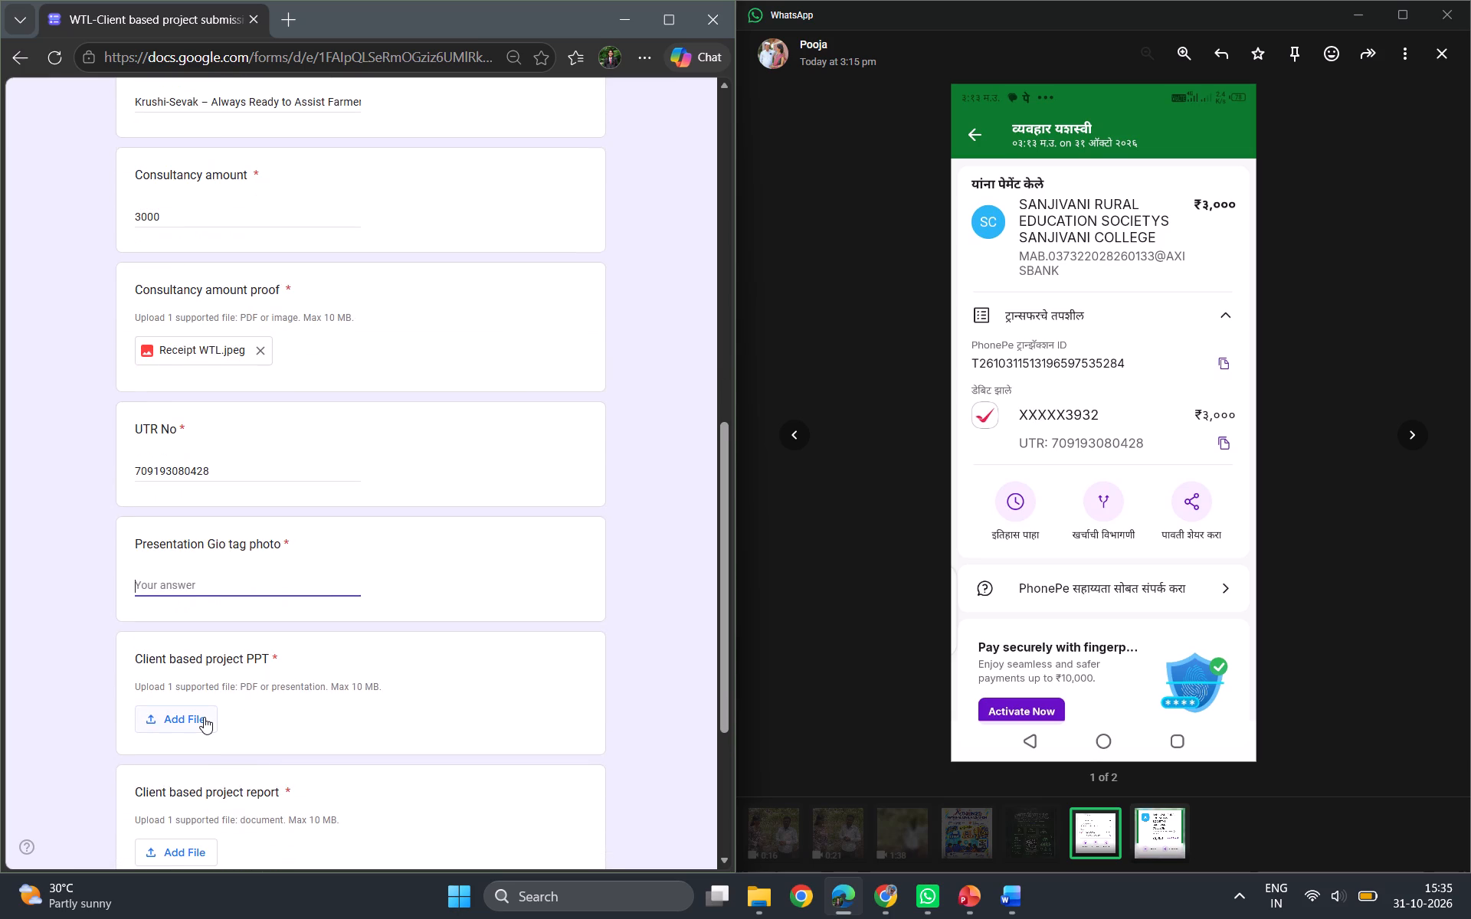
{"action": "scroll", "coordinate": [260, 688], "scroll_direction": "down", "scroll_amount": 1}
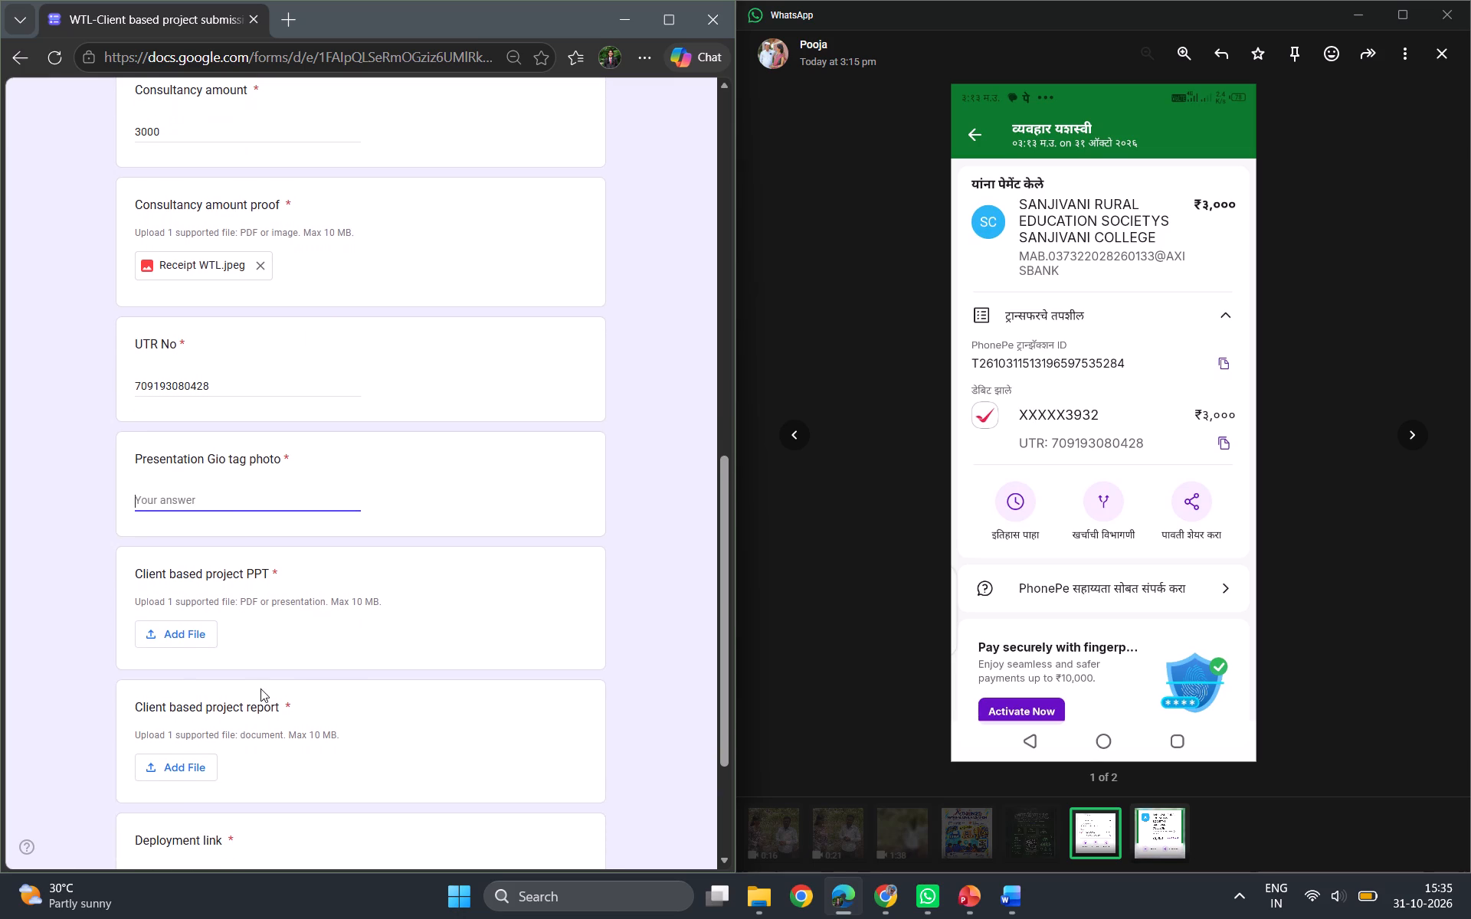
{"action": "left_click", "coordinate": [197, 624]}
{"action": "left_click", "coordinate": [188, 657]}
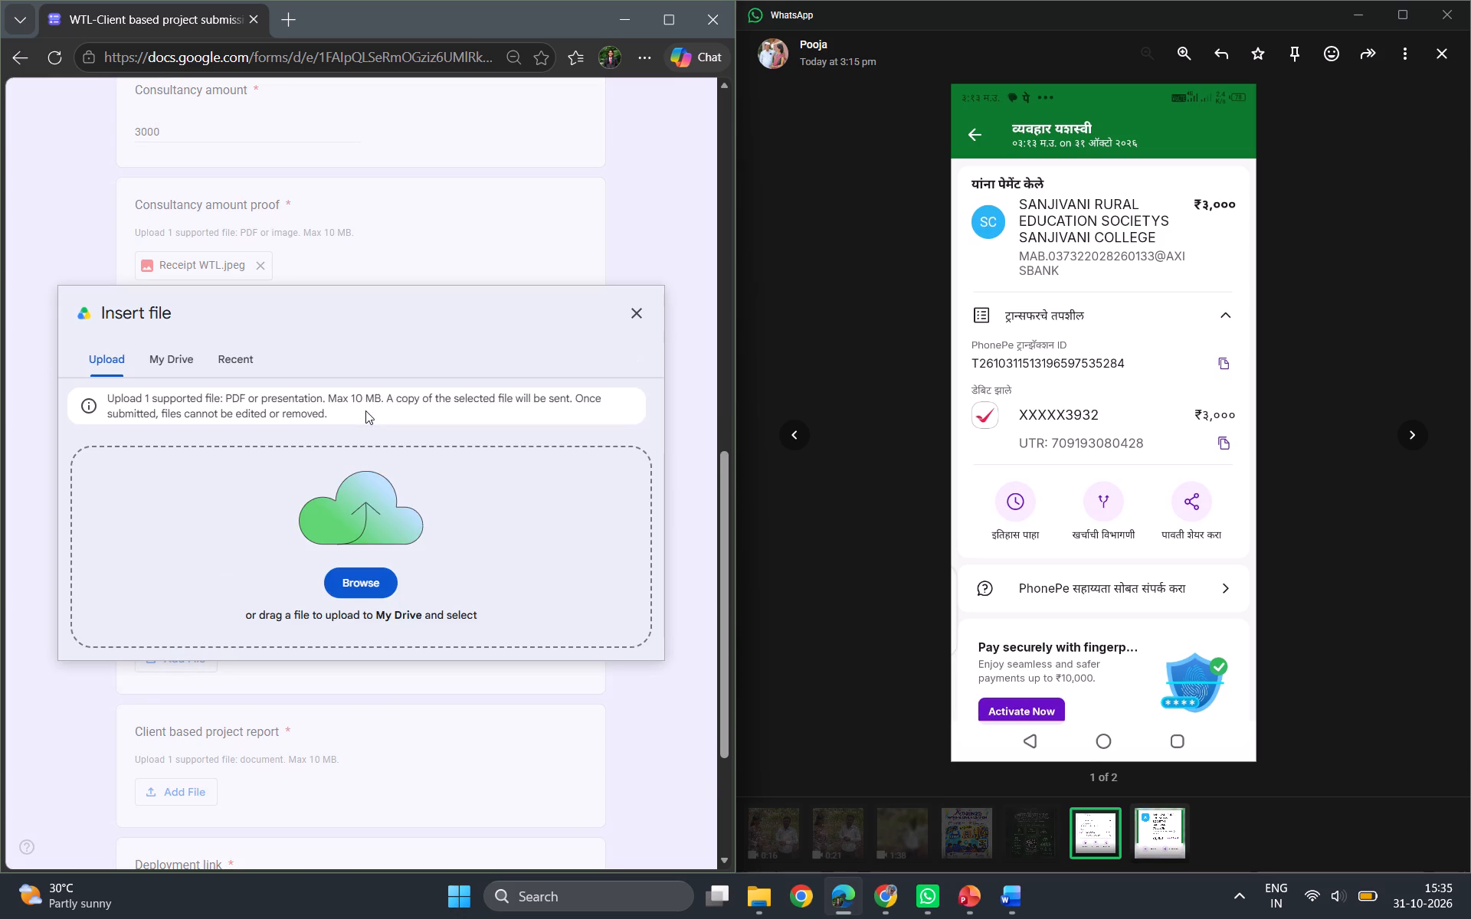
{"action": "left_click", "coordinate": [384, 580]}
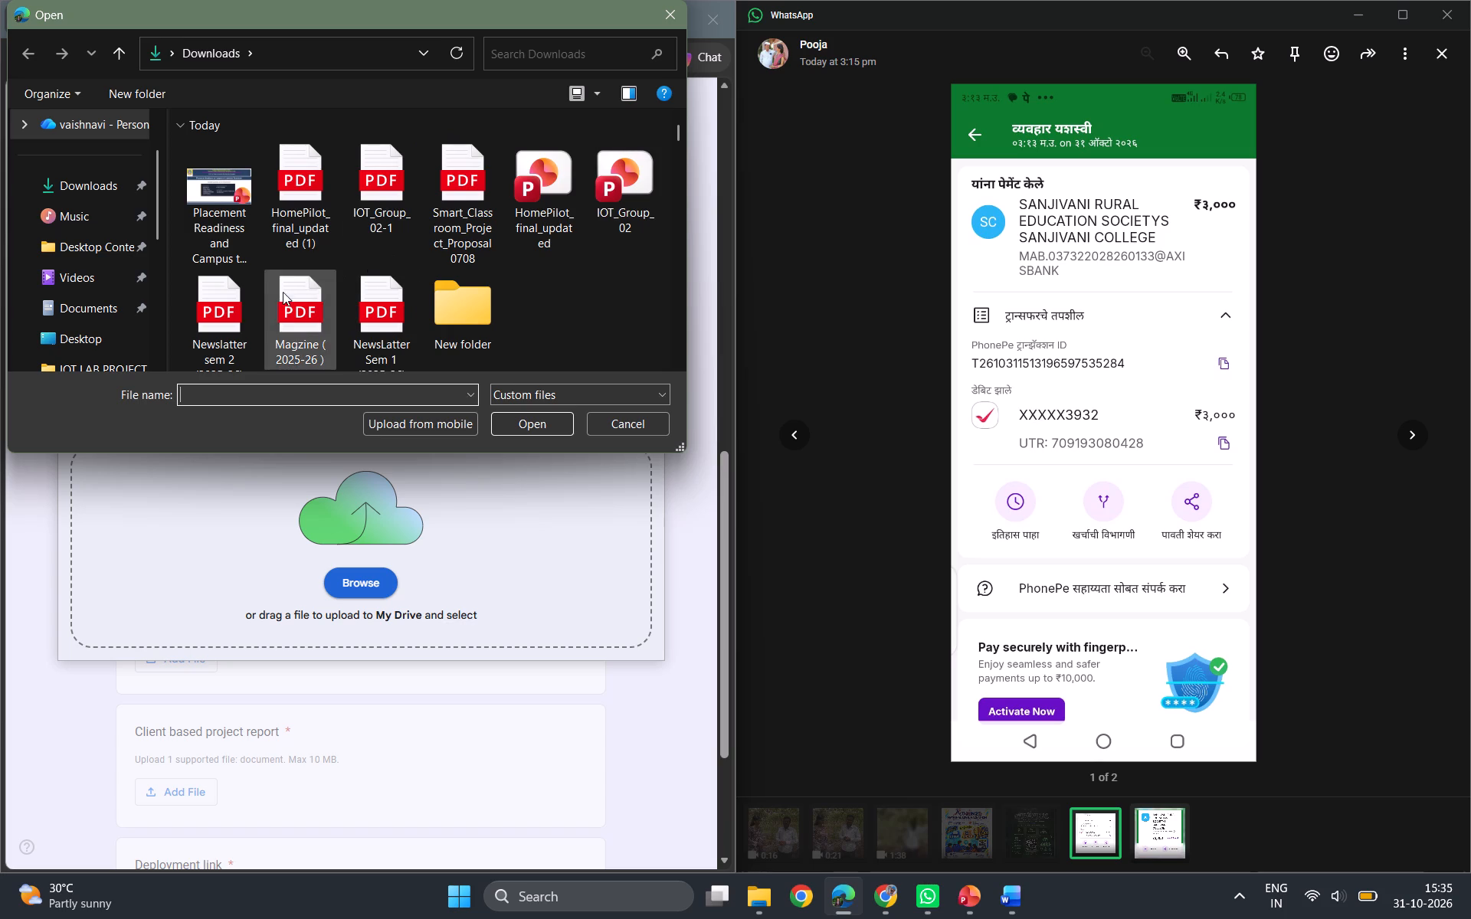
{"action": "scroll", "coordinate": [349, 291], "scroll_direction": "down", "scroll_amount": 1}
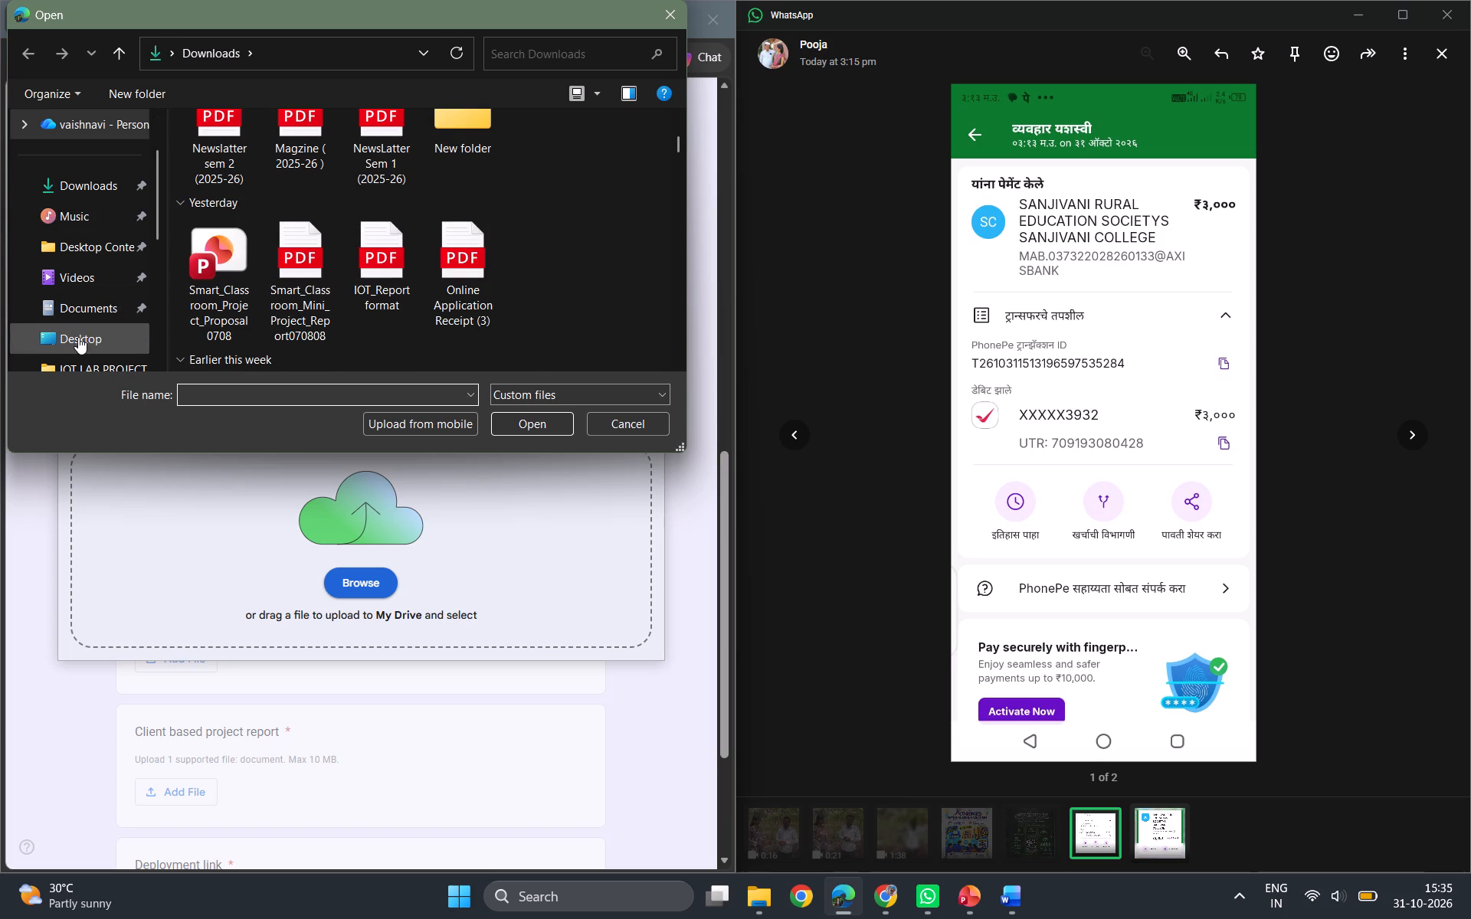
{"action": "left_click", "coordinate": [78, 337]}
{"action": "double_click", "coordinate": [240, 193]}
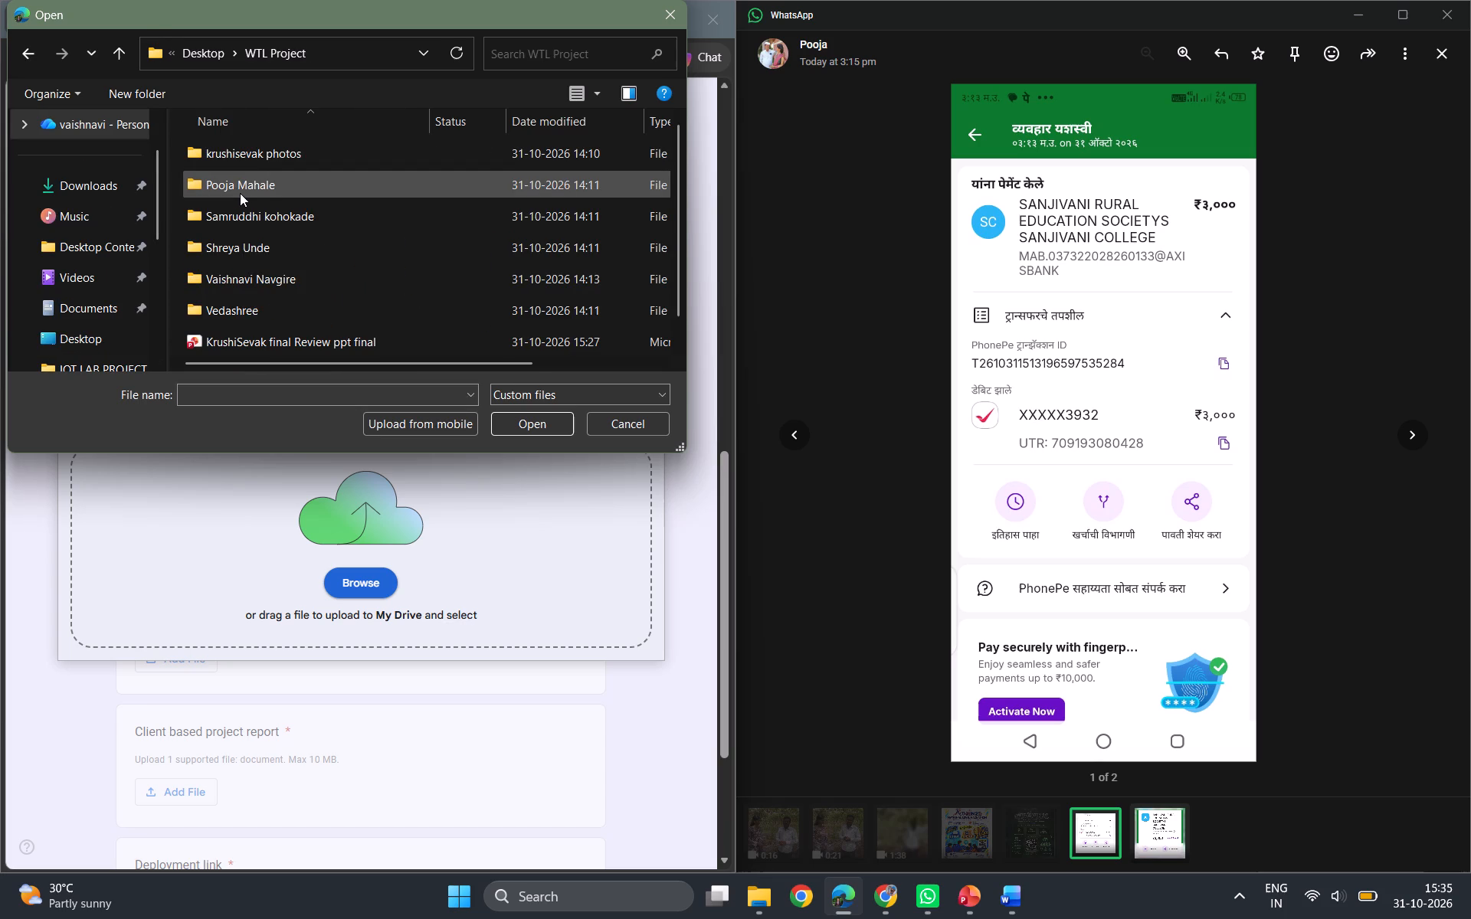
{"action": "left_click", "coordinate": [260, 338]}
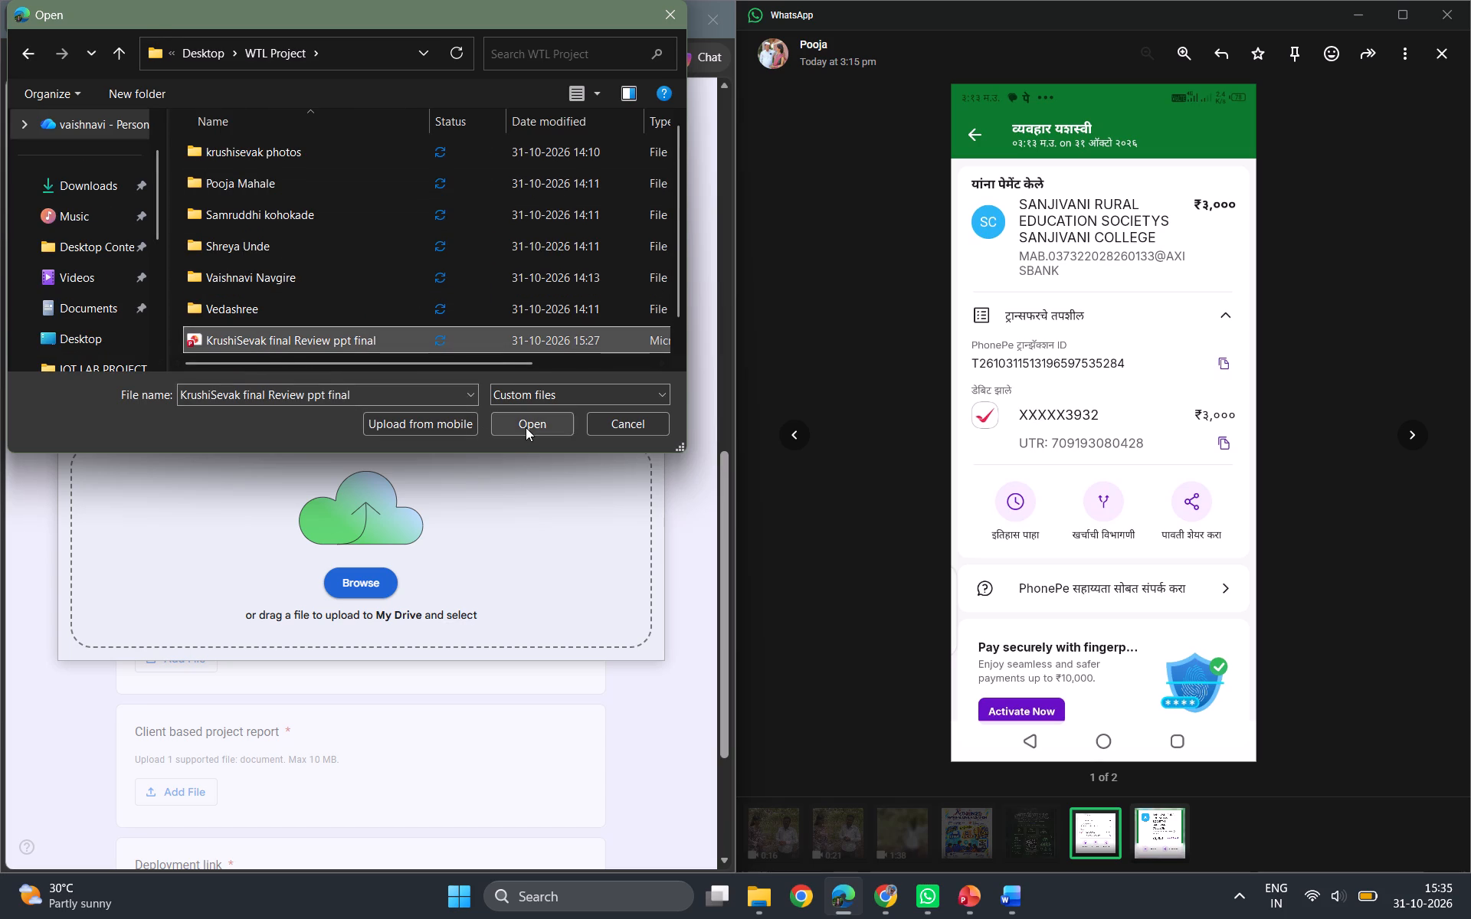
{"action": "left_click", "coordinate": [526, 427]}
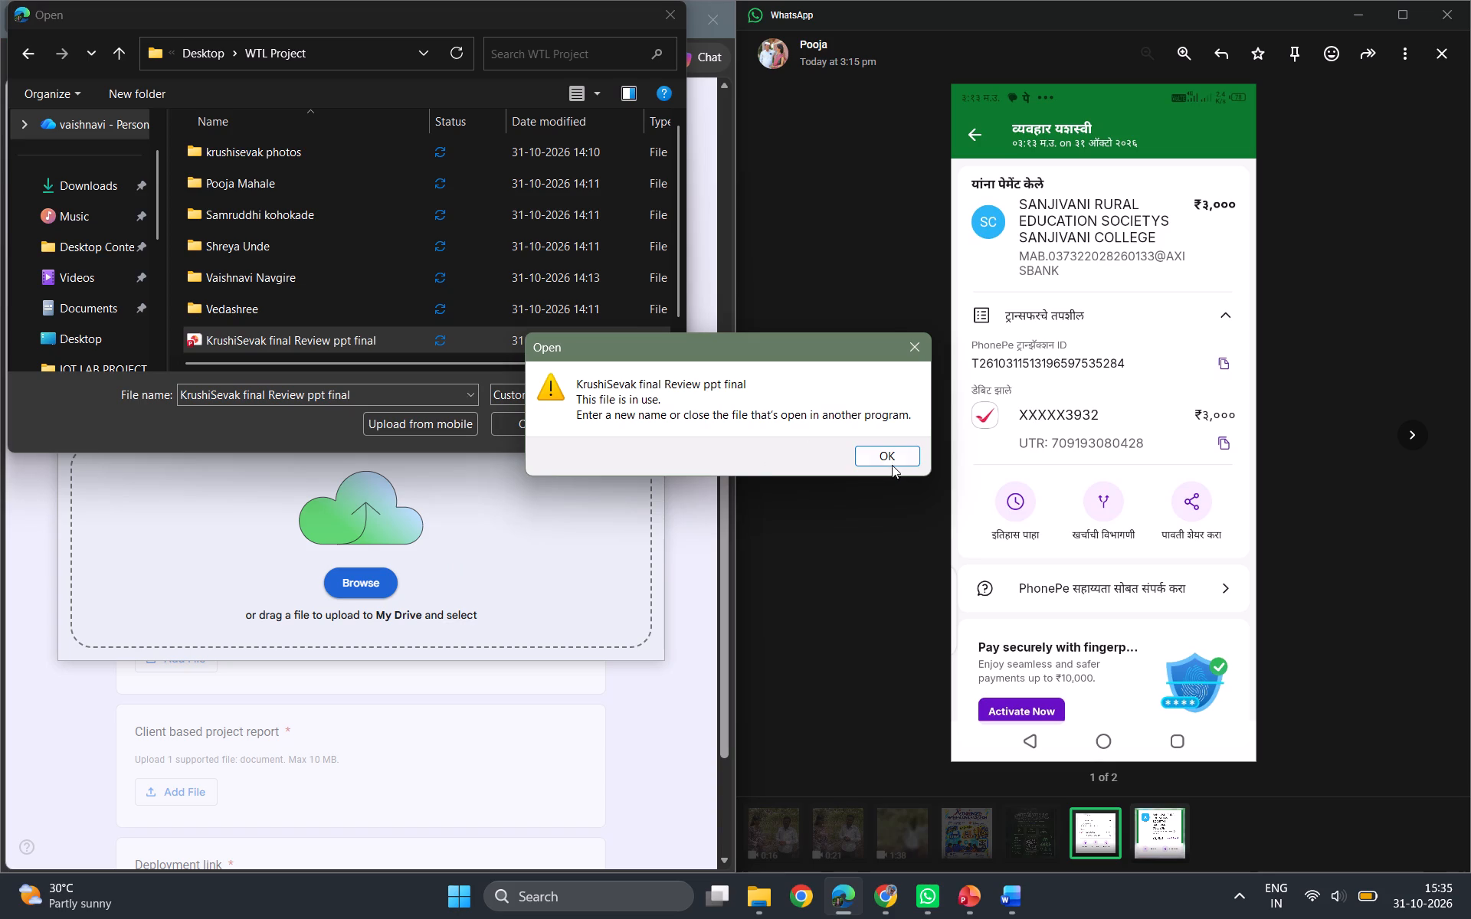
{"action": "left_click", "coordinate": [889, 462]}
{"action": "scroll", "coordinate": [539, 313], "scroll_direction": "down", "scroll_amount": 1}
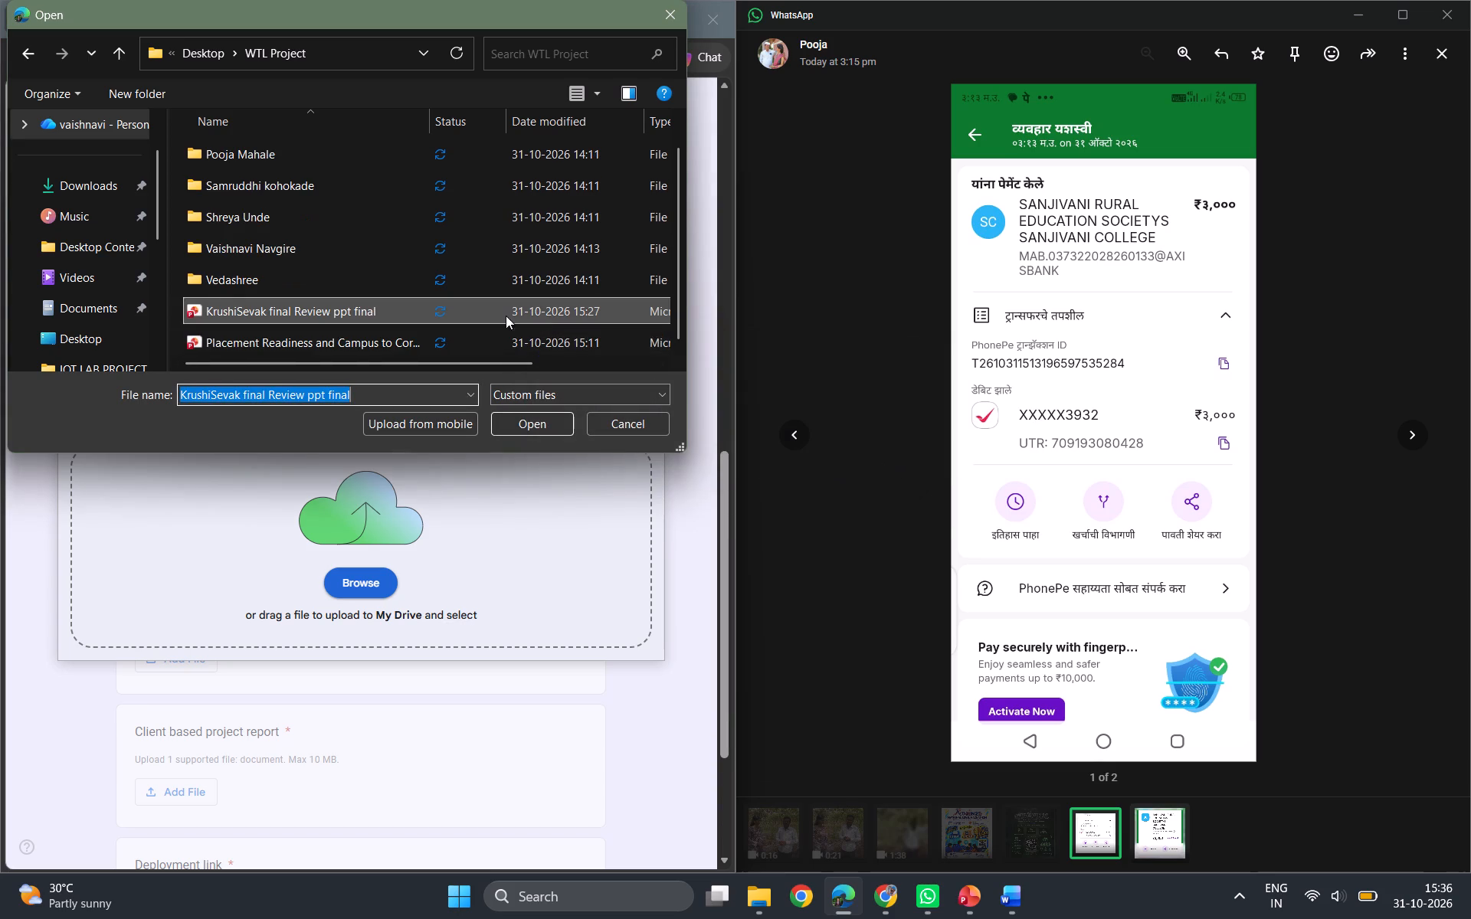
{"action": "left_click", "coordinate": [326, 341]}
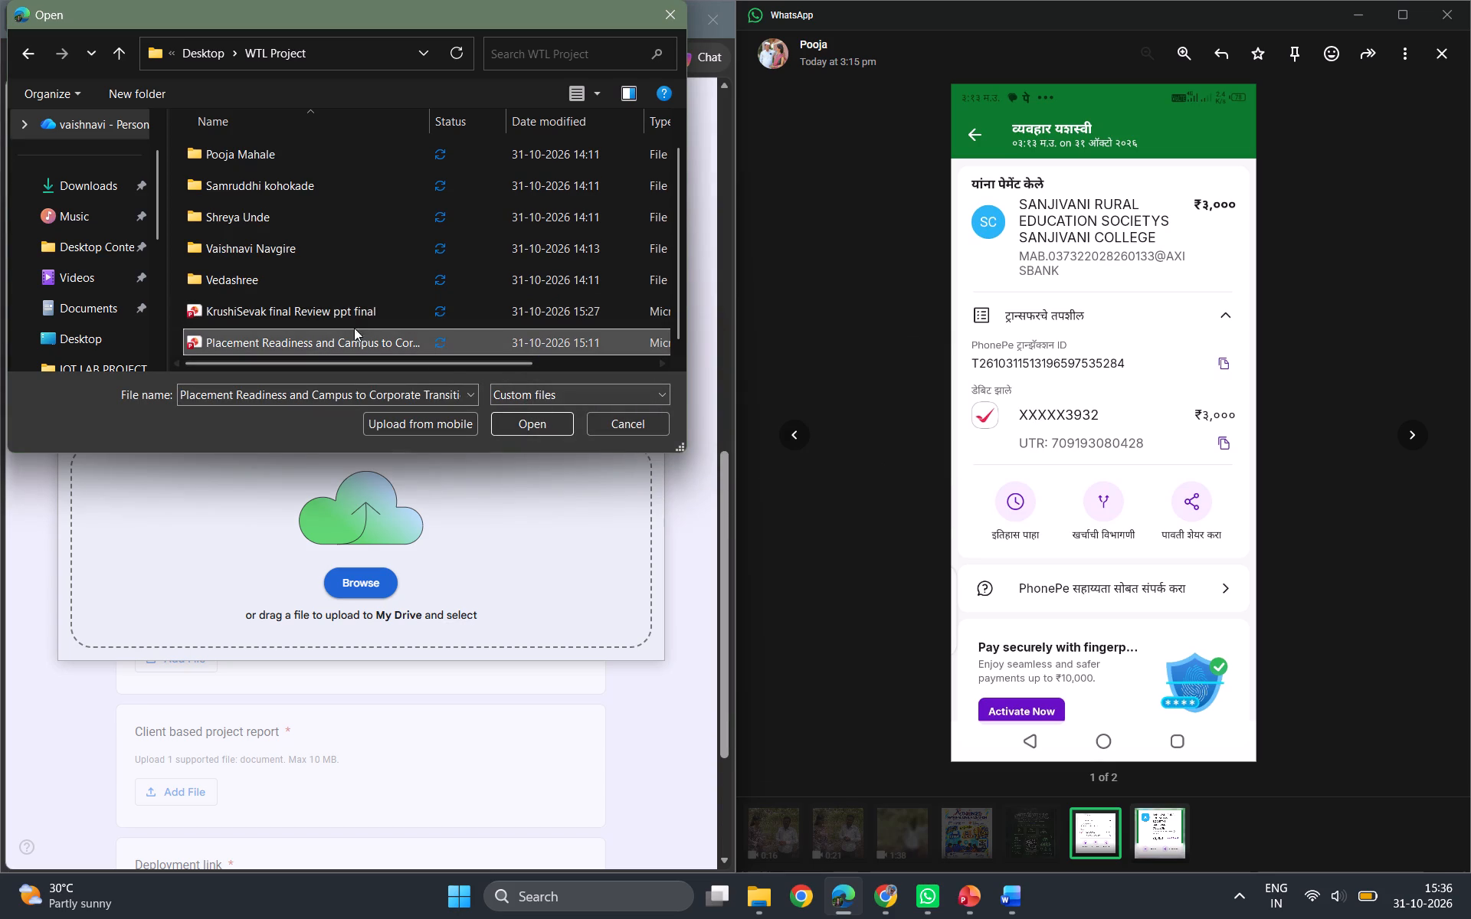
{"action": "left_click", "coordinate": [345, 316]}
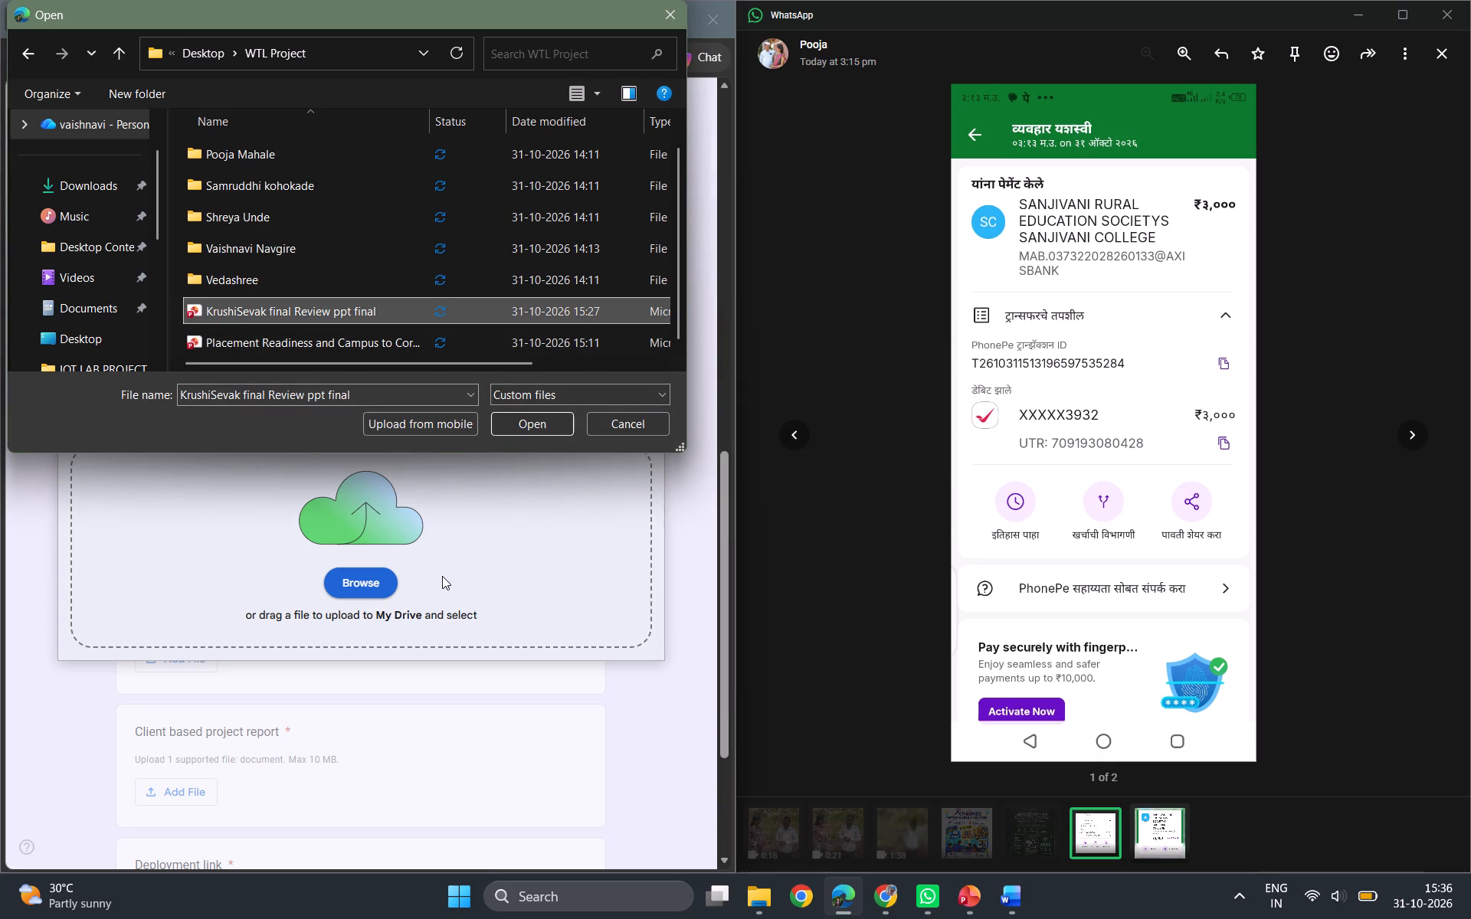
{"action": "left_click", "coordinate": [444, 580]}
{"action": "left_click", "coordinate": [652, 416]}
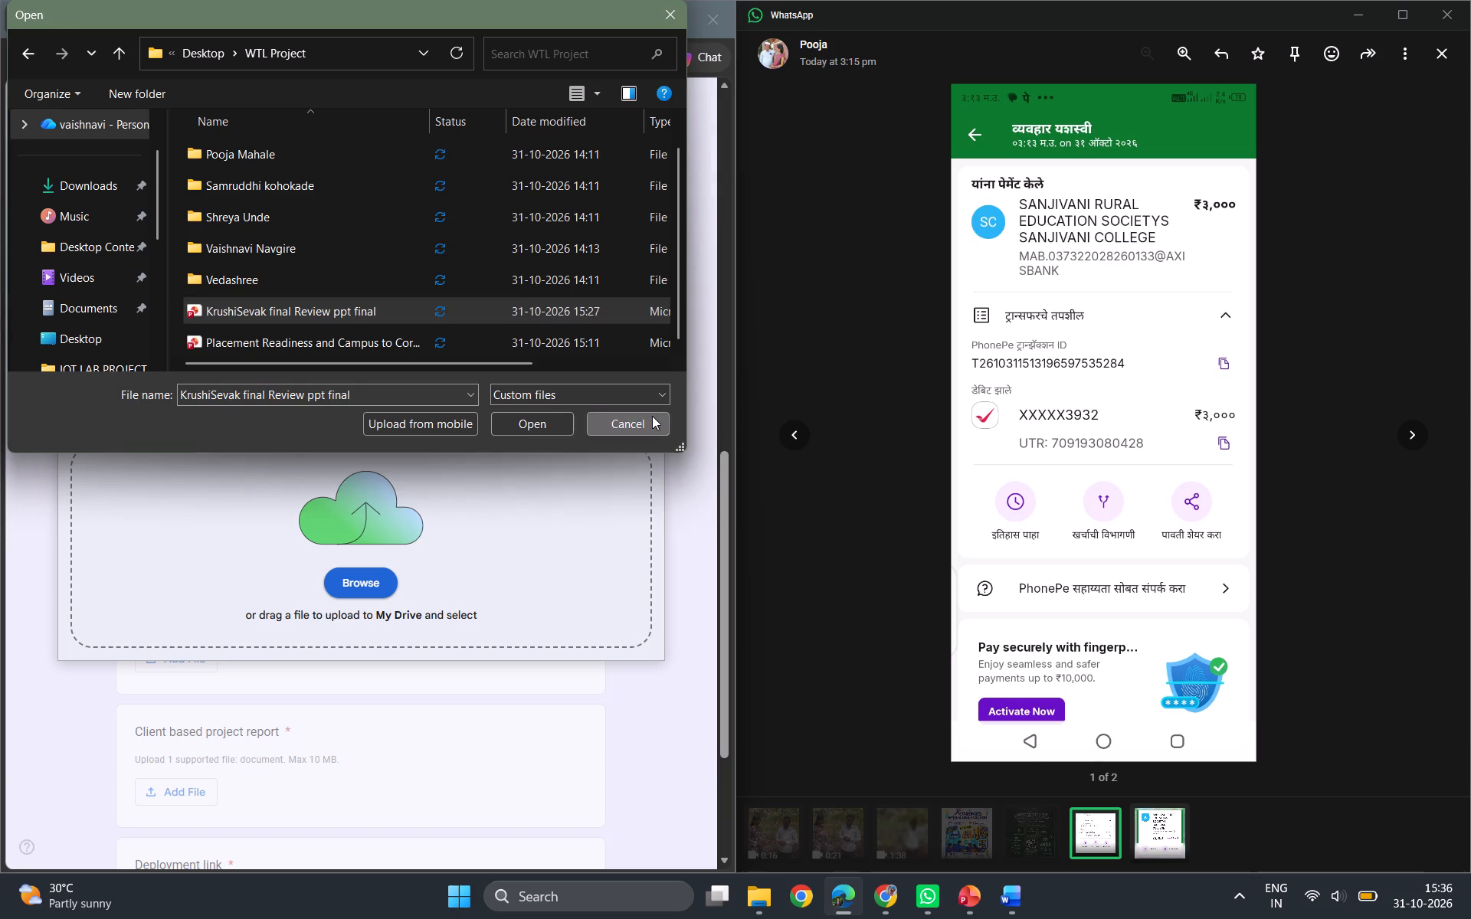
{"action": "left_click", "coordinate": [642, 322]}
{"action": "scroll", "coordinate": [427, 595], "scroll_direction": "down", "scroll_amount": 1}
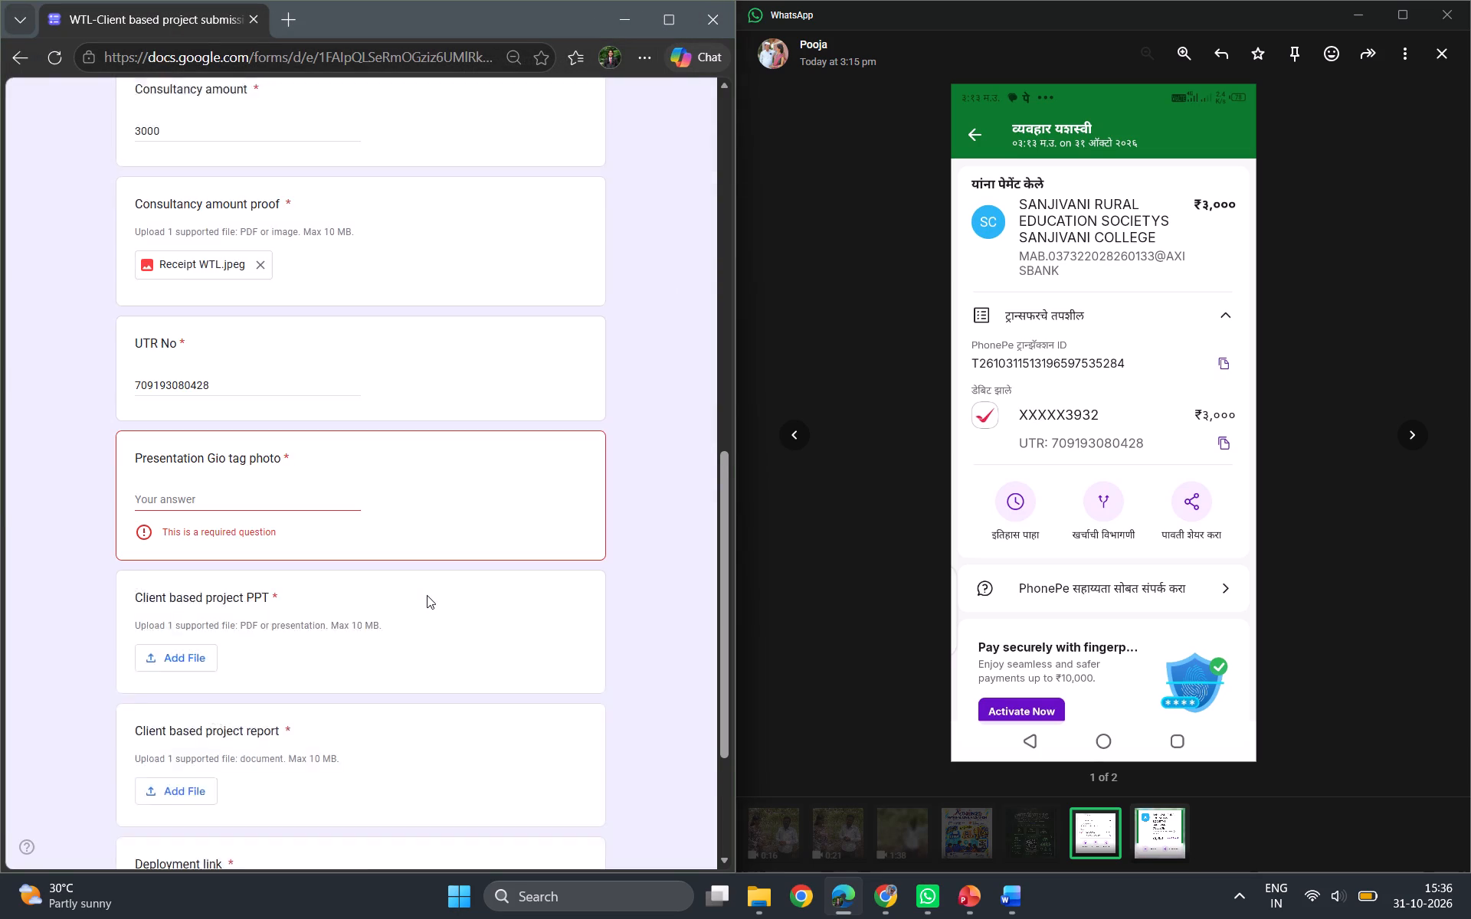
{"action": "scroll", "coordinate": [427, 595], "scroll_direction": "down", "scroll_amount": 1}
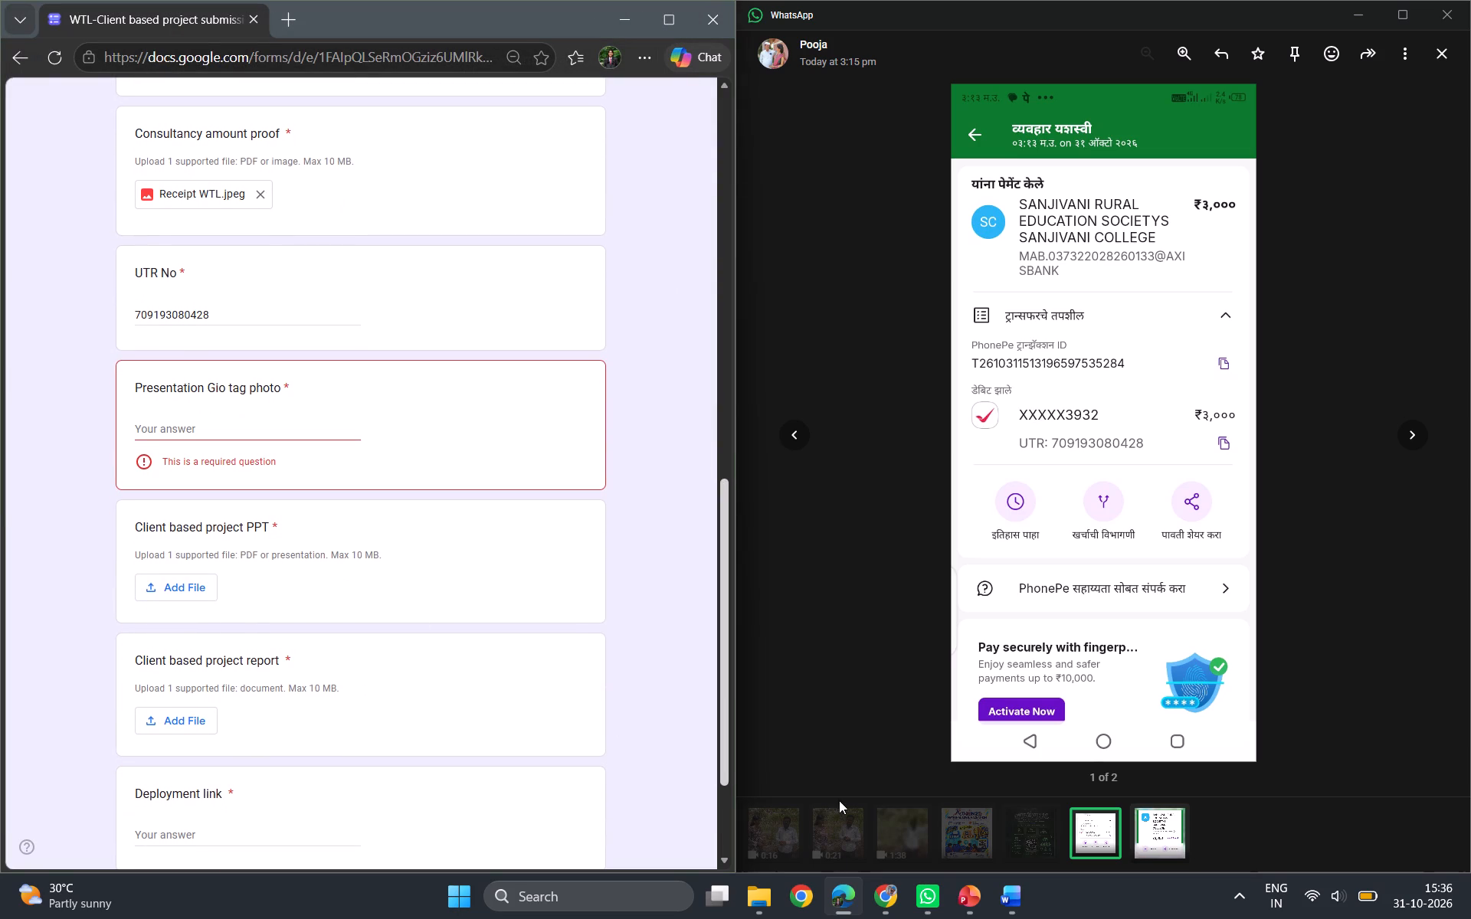
Switch to the KrushiSevak final Review ppt final presentation in PowerPoint.
{"action": "left_click", "coordinate": [974, 911]}
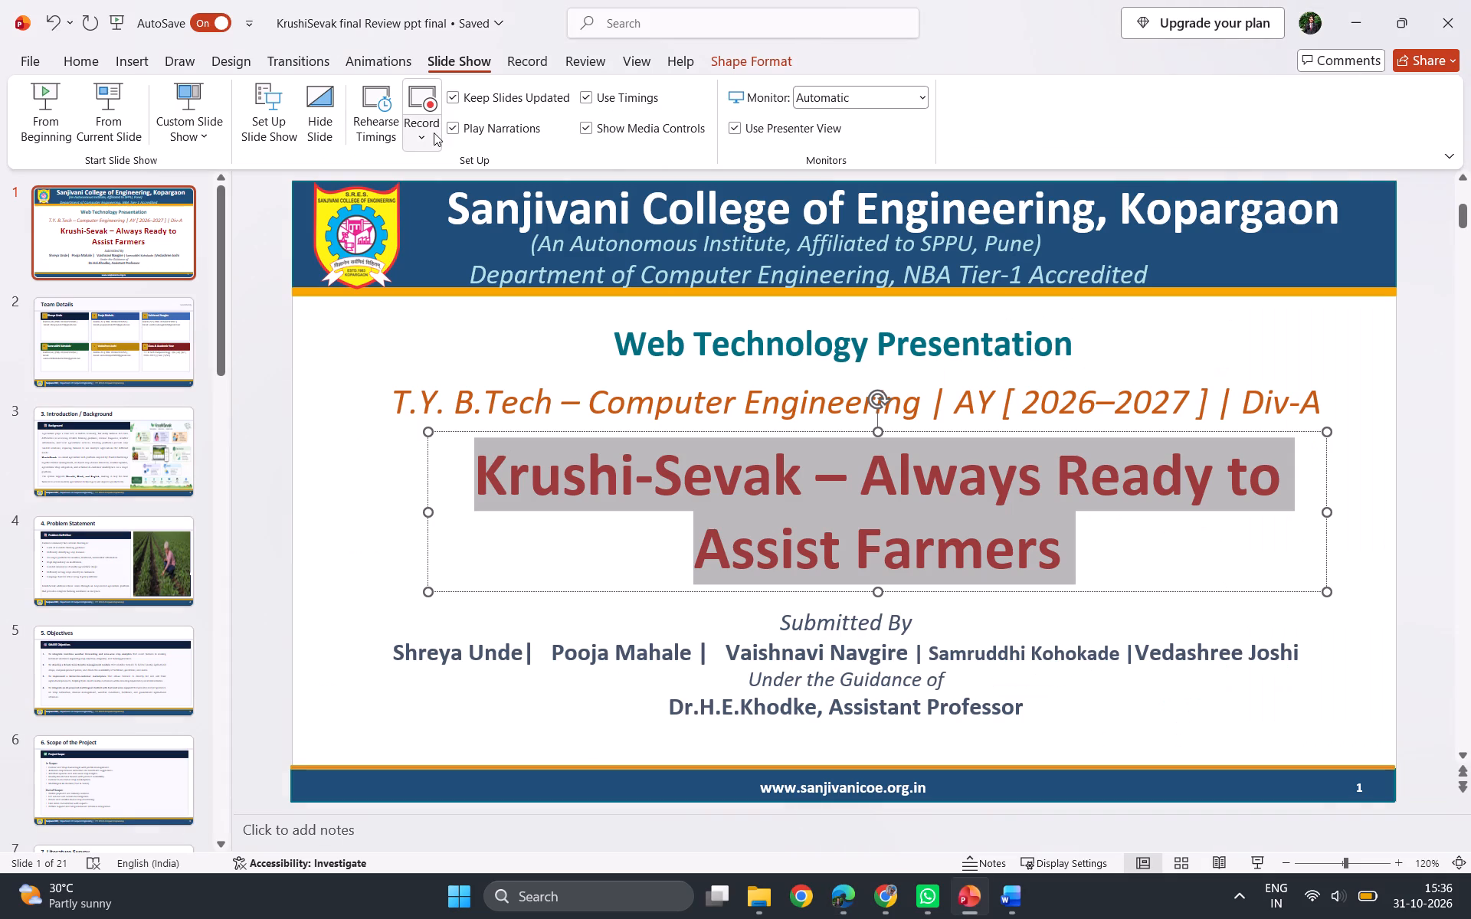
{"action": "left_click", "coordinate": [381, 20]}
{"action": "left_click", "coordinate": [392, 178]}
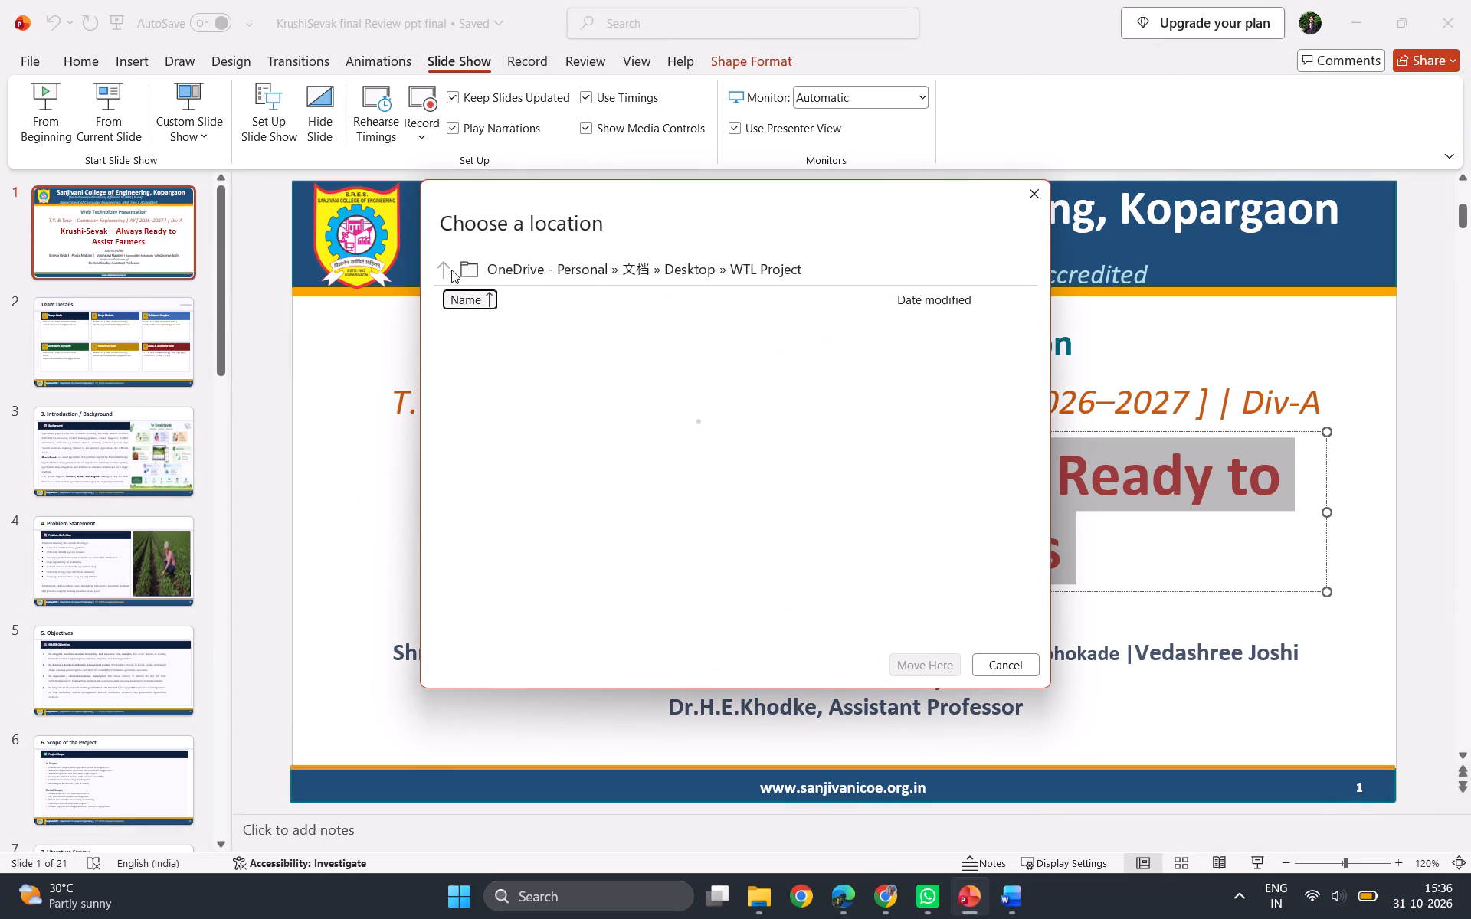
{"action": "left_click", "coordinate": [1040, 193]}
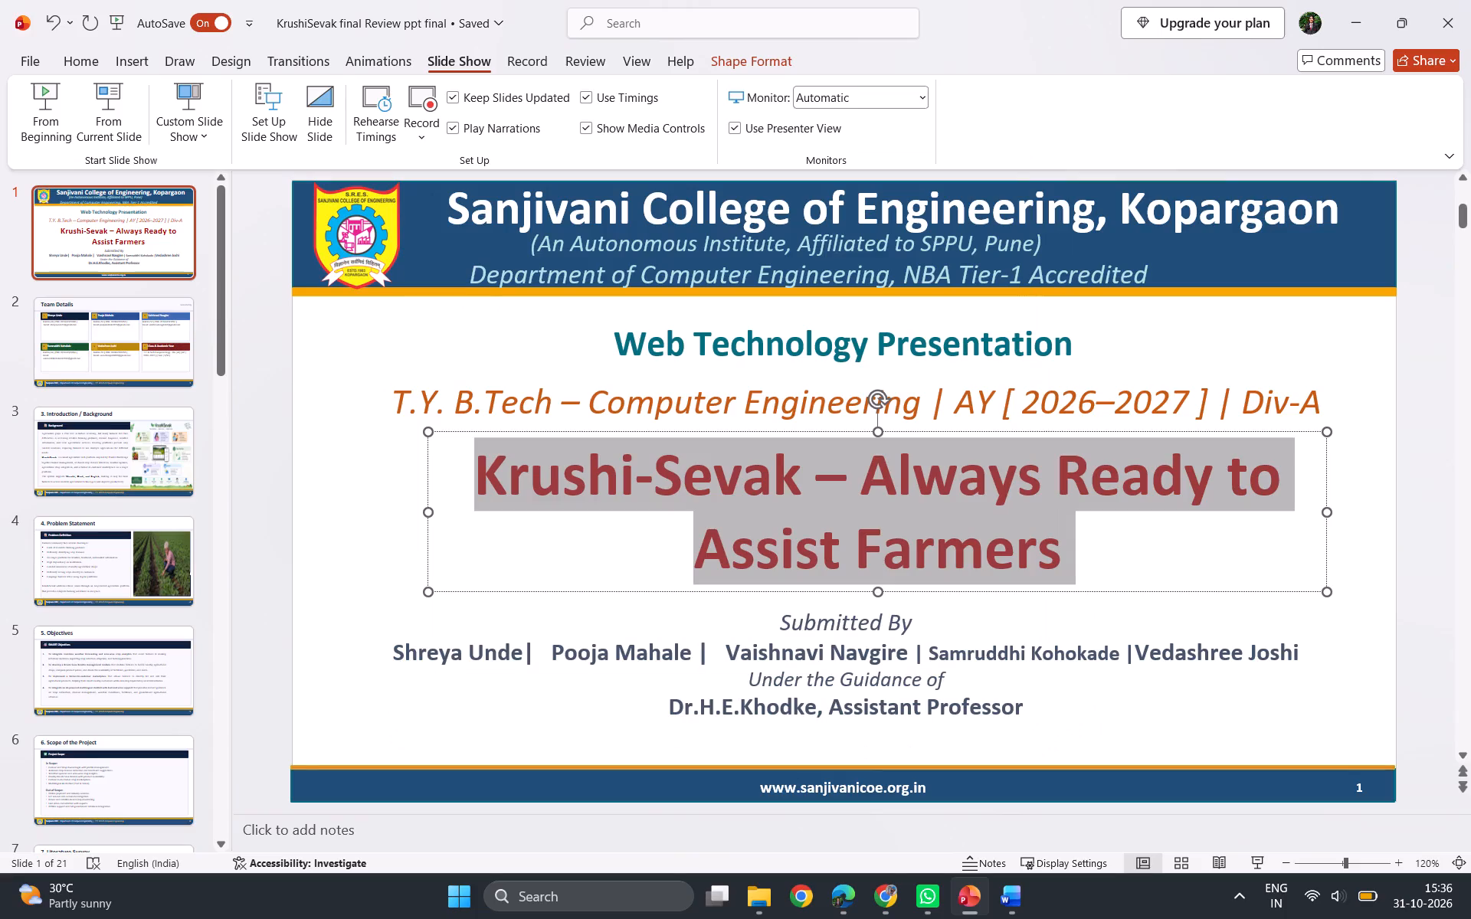
Save a copy of the presentation to the Desktop as KrushiSevak final Review ppt final0808.
{"action": "left_click", "coordinate": [12, 61]}
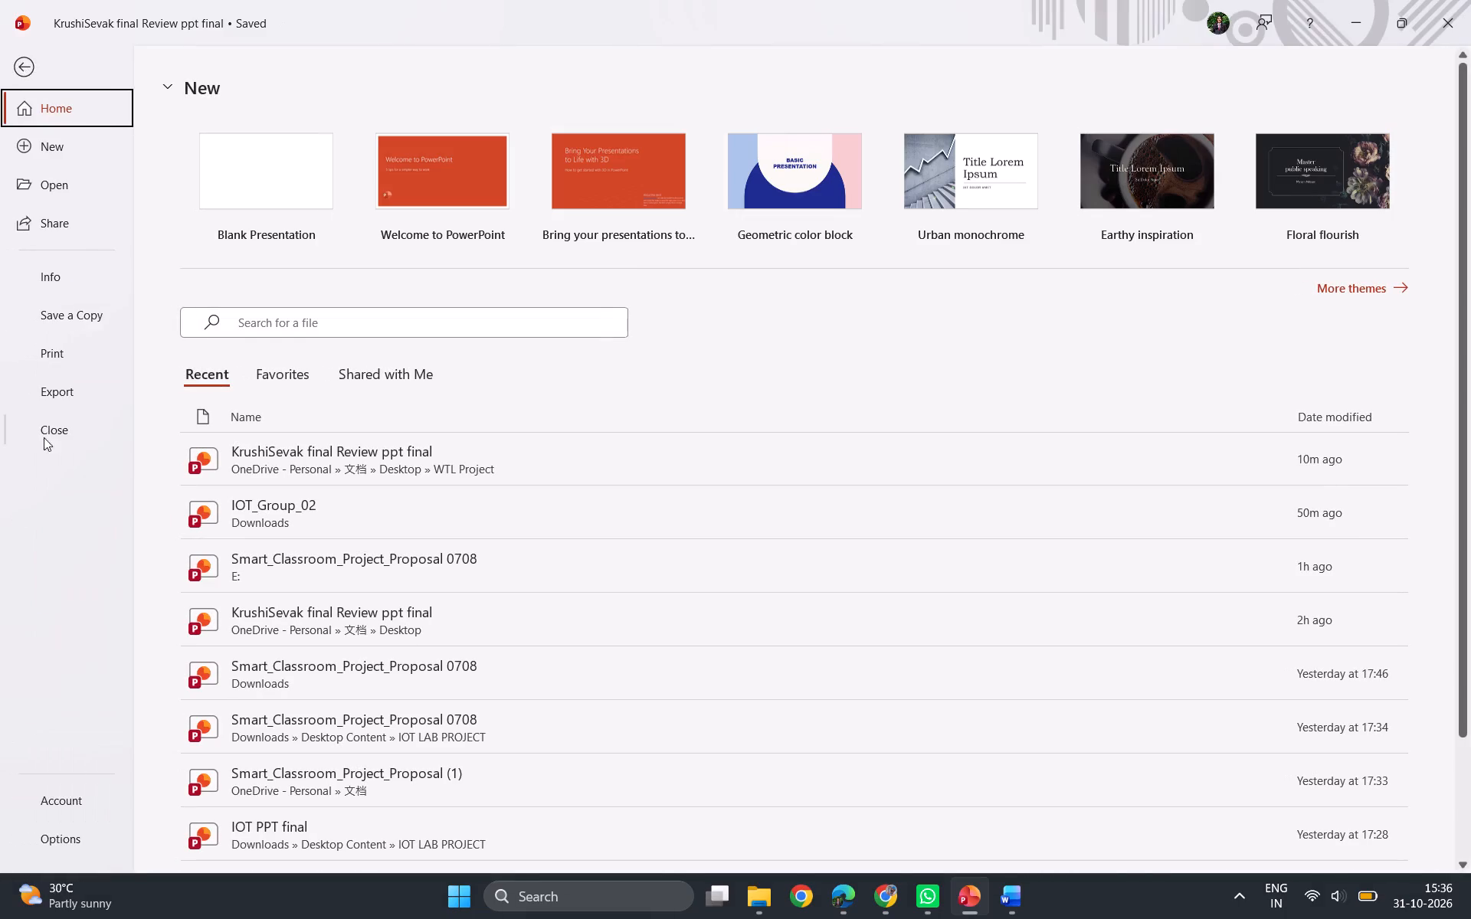
{"action": "left_click", "coordinate": [106, 319]}
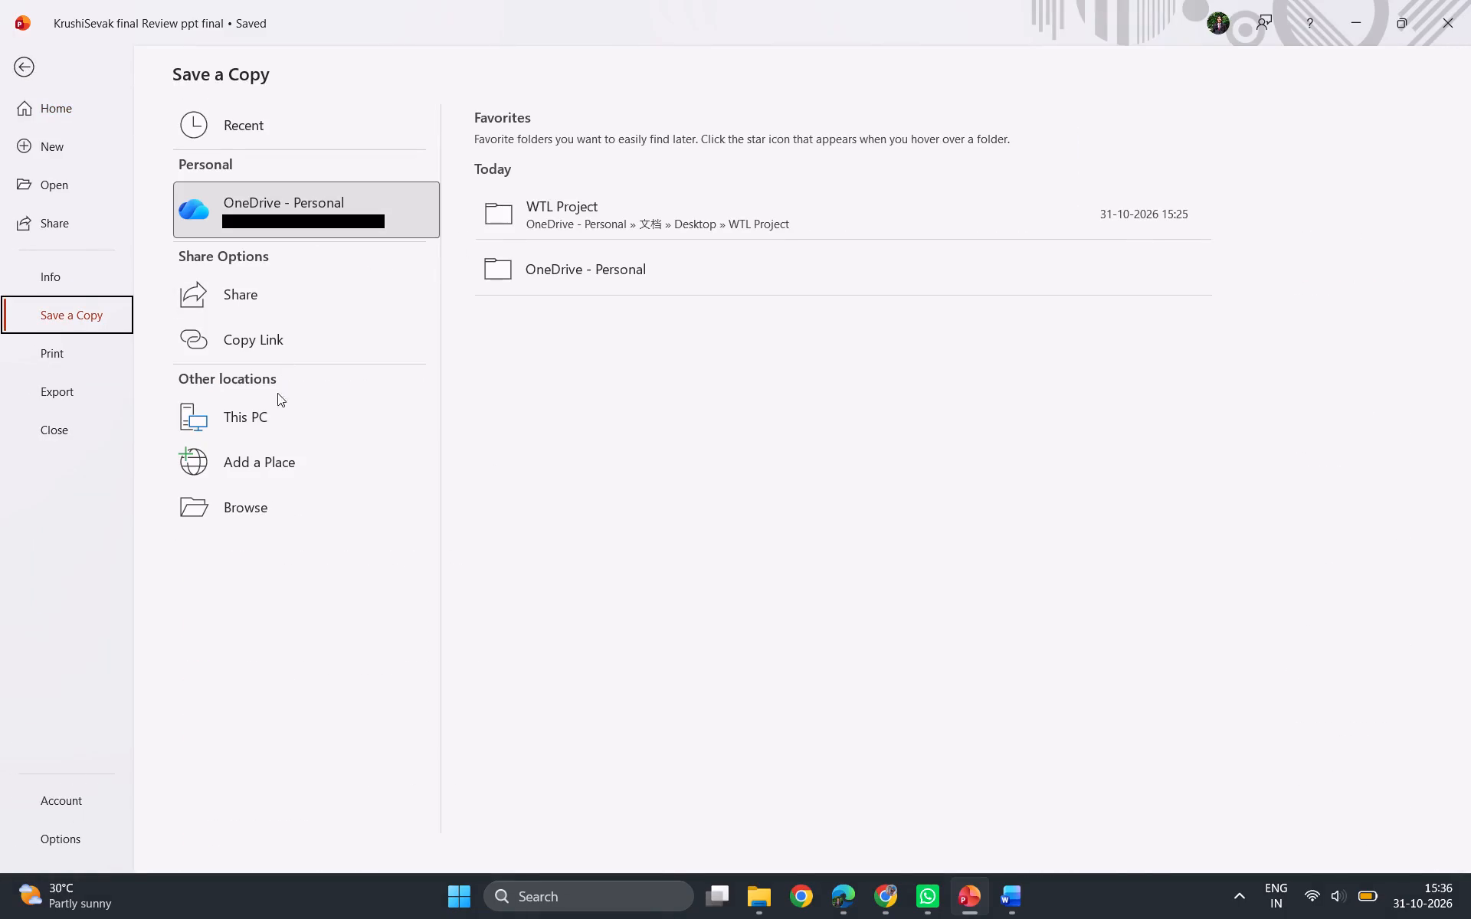
{"action": "left_click", "coordinate": [273, 417]}
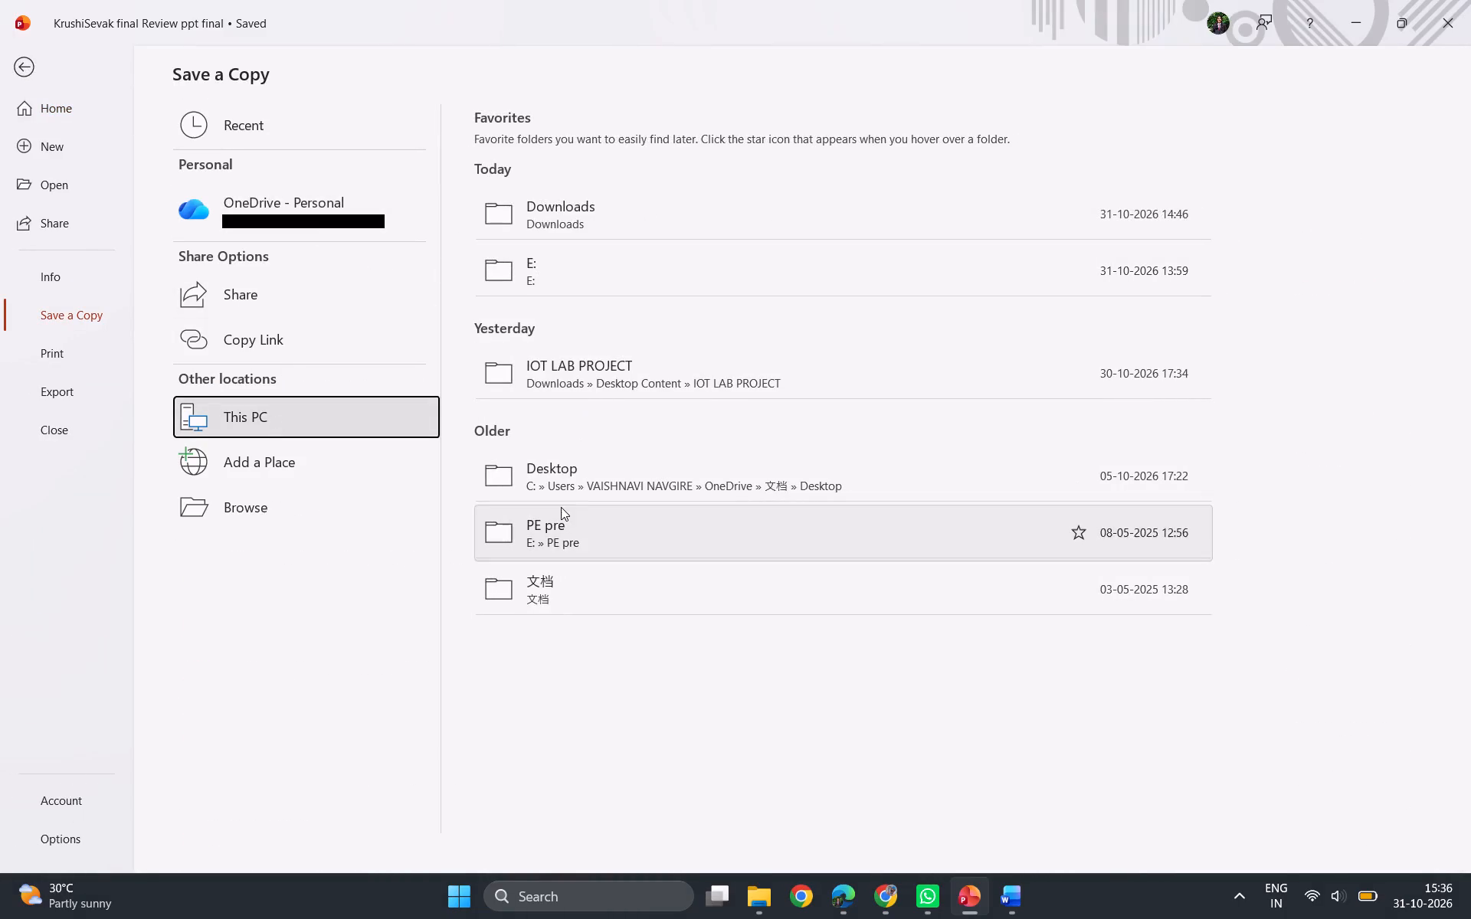
{"action": "left_click", "coordinate": [595, 470]}
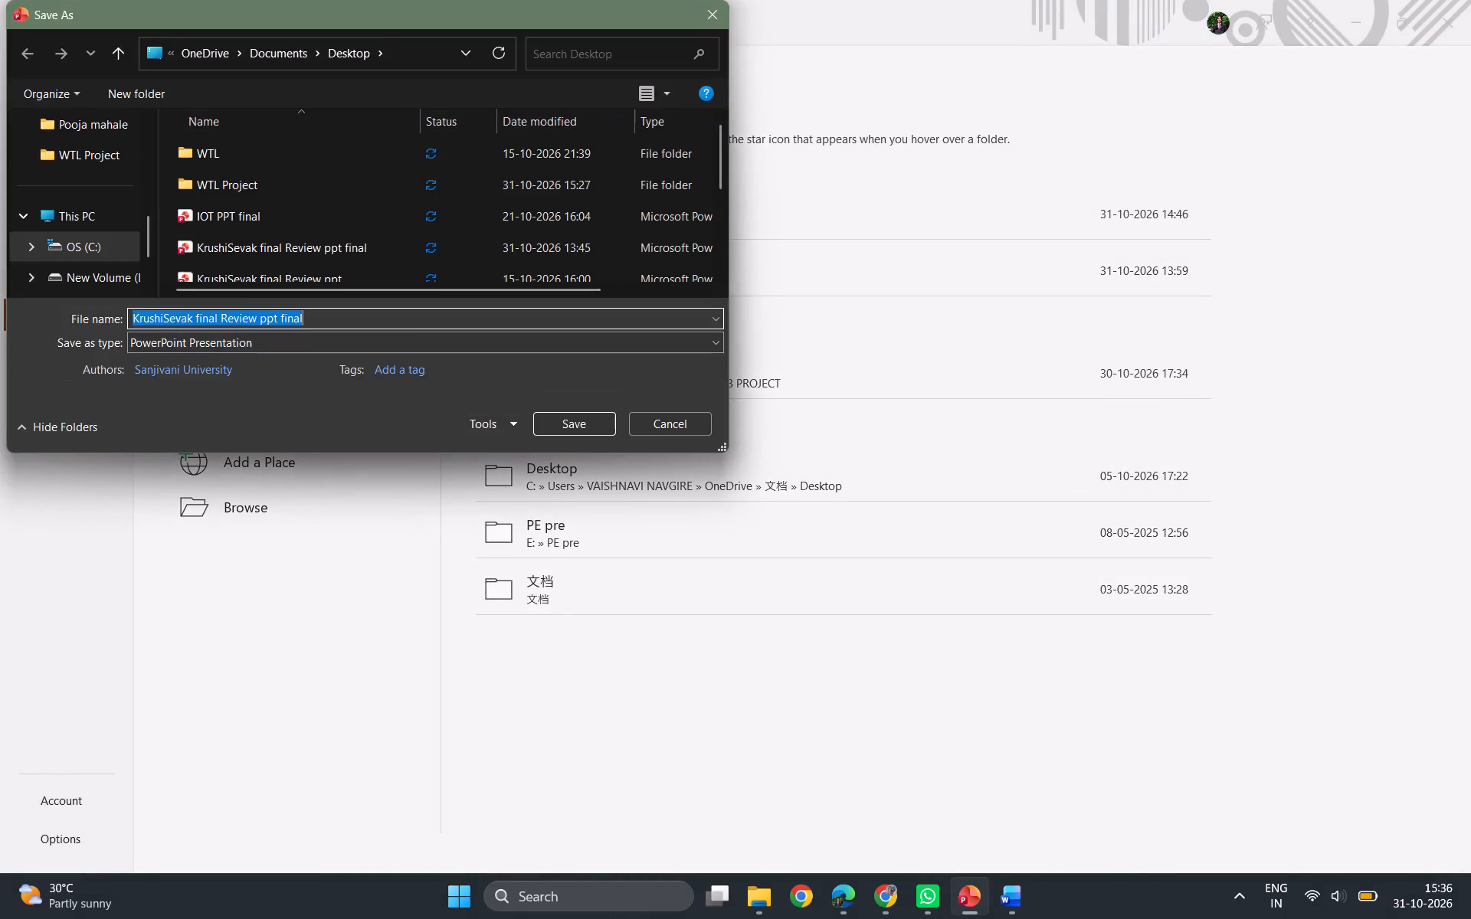
{"action": "left_click", "coordinate": [374, 316]}
{"action": "type", "text": "0808"}
{"action": "key", "text": "Return"}
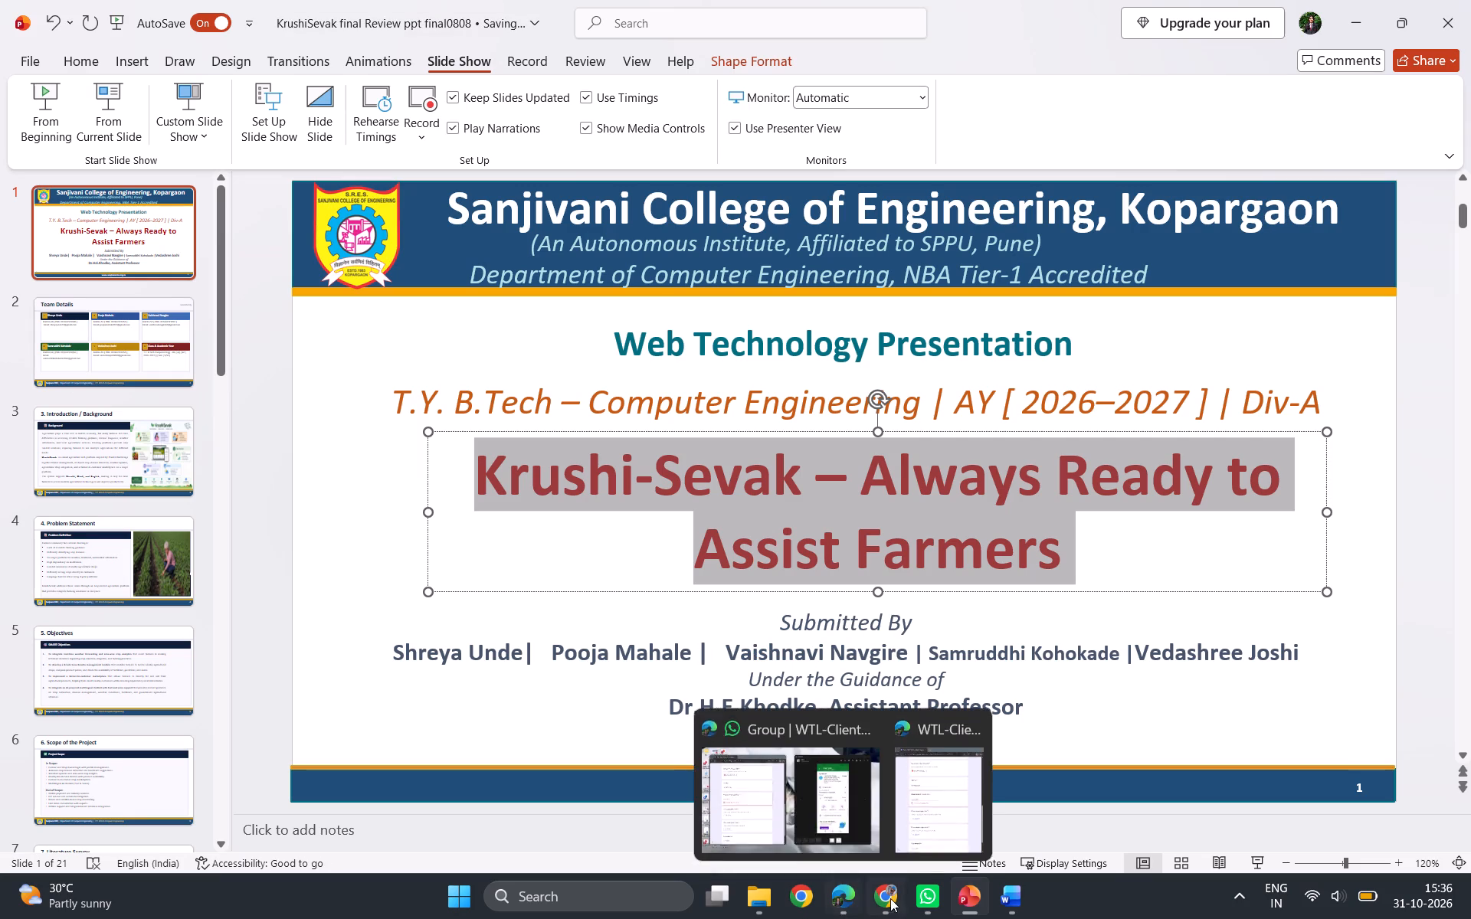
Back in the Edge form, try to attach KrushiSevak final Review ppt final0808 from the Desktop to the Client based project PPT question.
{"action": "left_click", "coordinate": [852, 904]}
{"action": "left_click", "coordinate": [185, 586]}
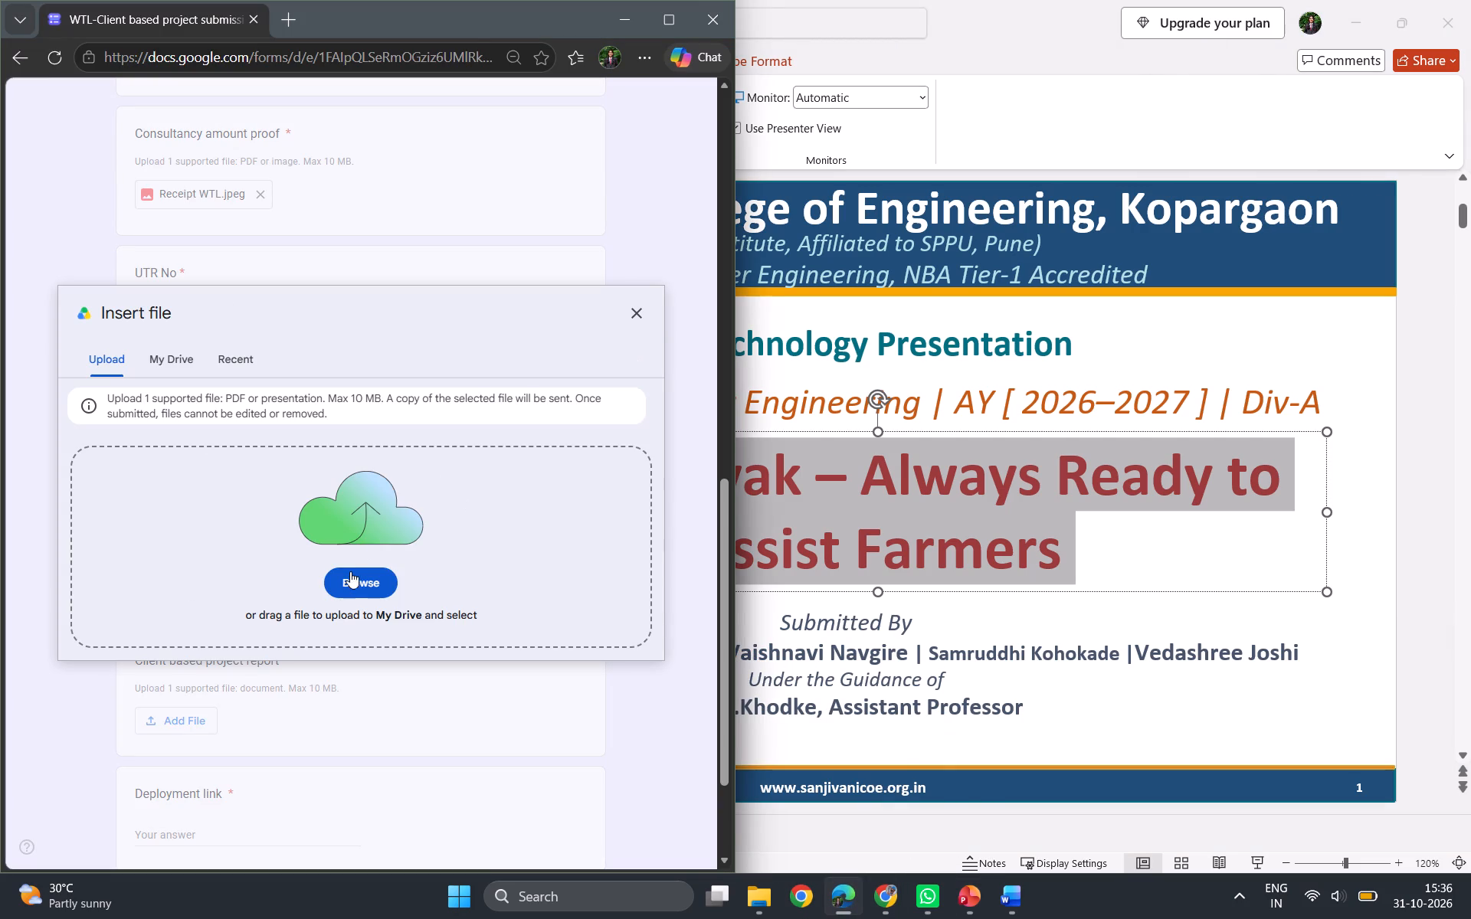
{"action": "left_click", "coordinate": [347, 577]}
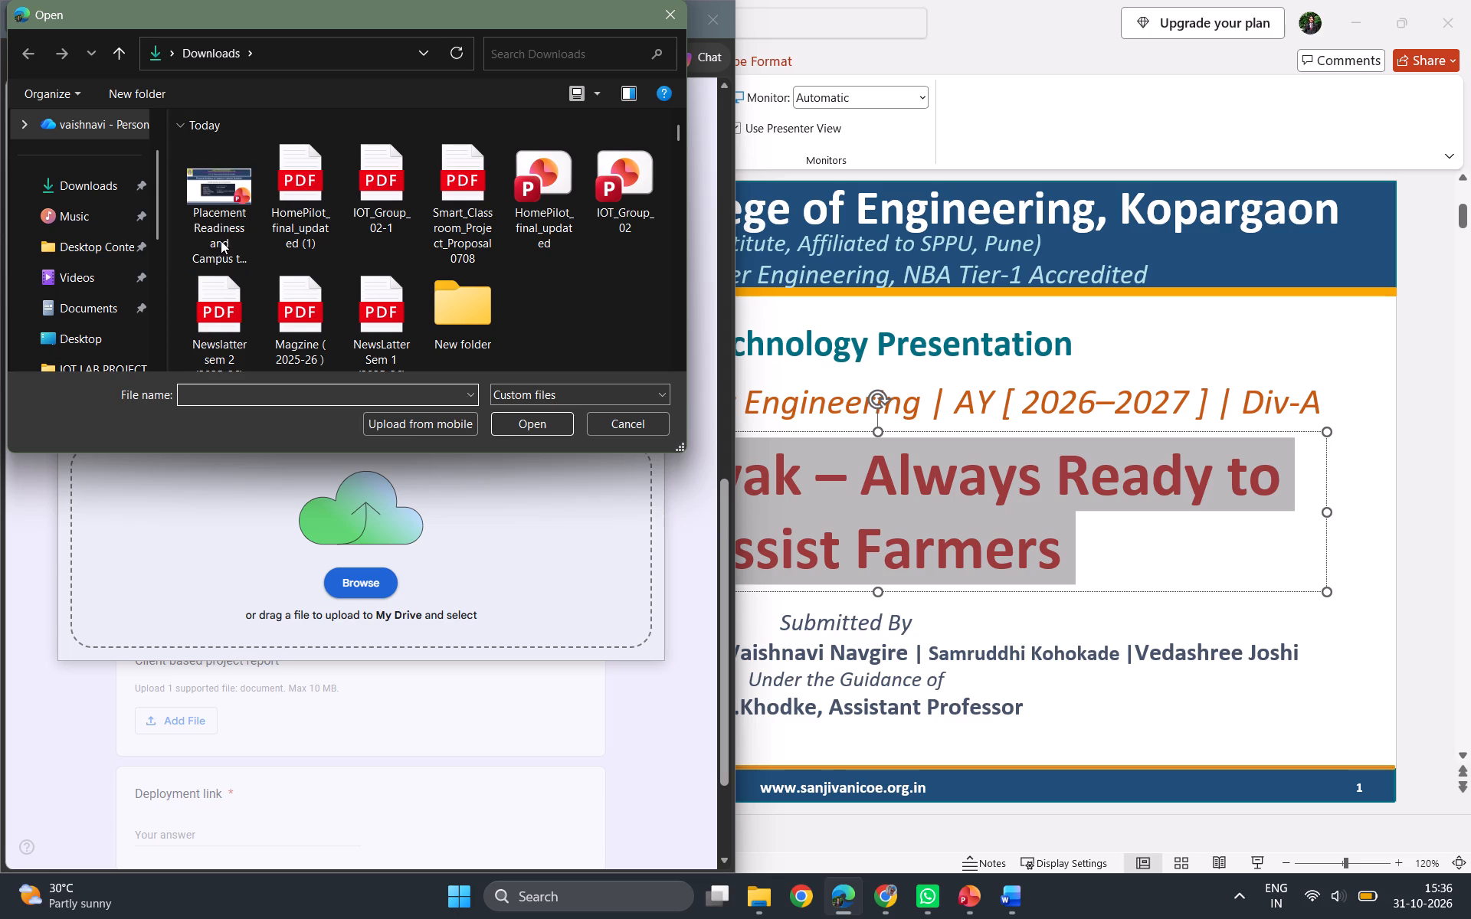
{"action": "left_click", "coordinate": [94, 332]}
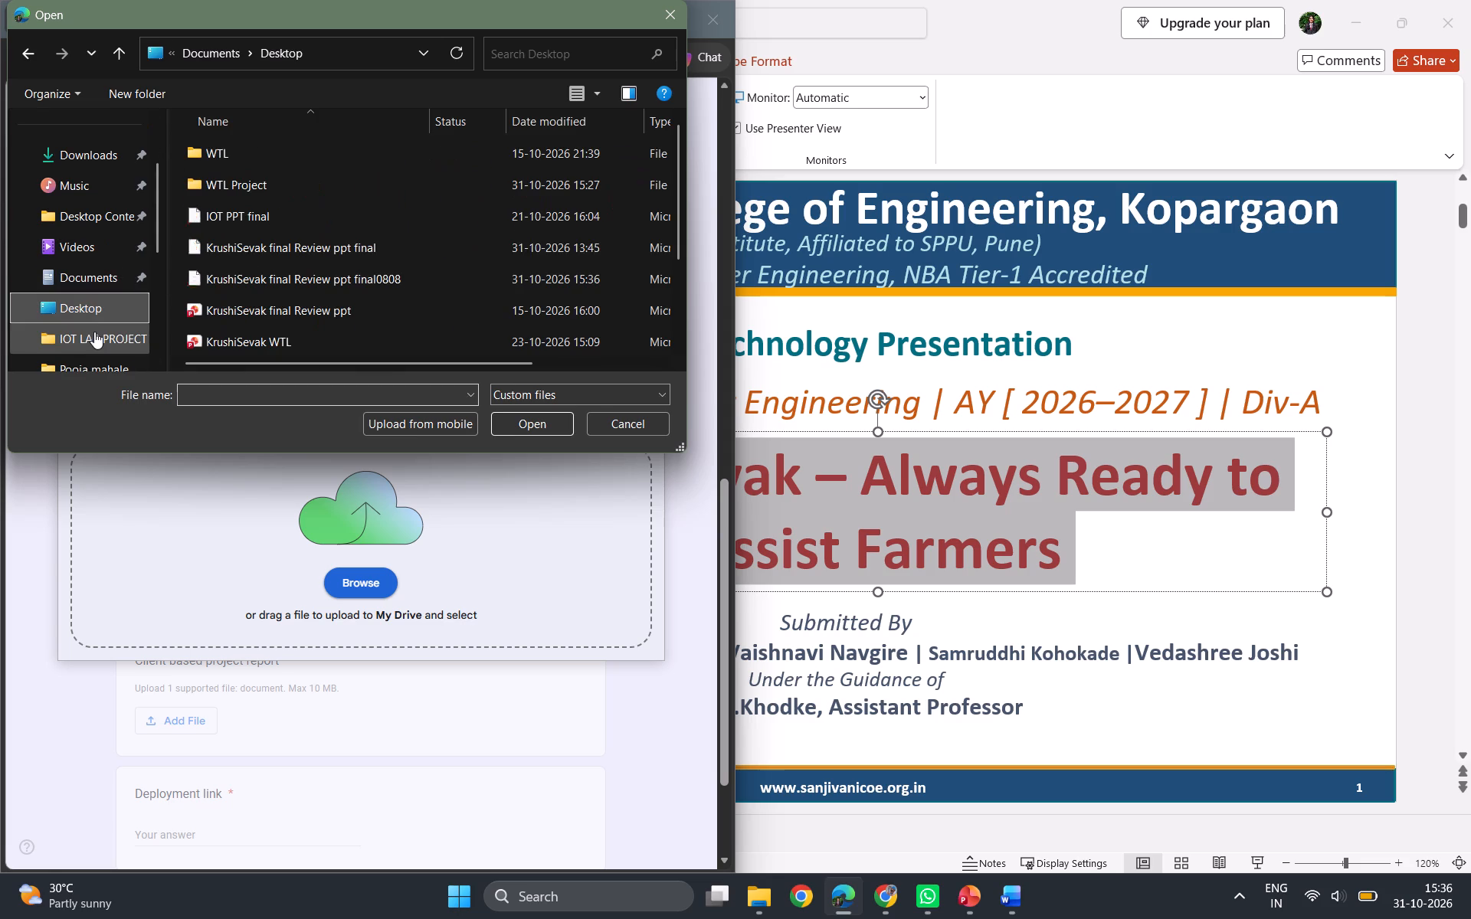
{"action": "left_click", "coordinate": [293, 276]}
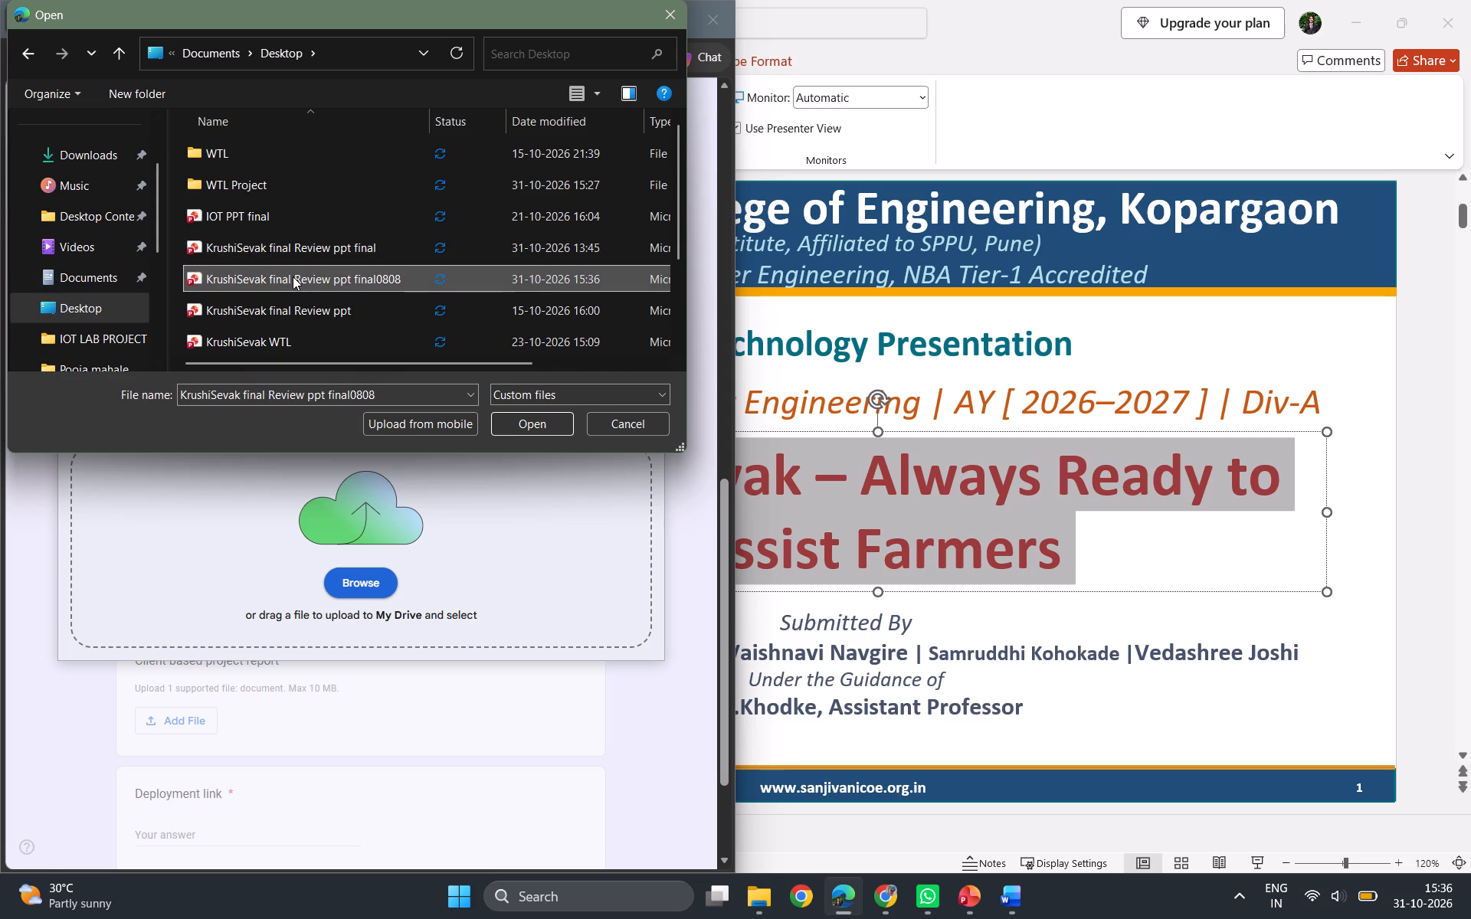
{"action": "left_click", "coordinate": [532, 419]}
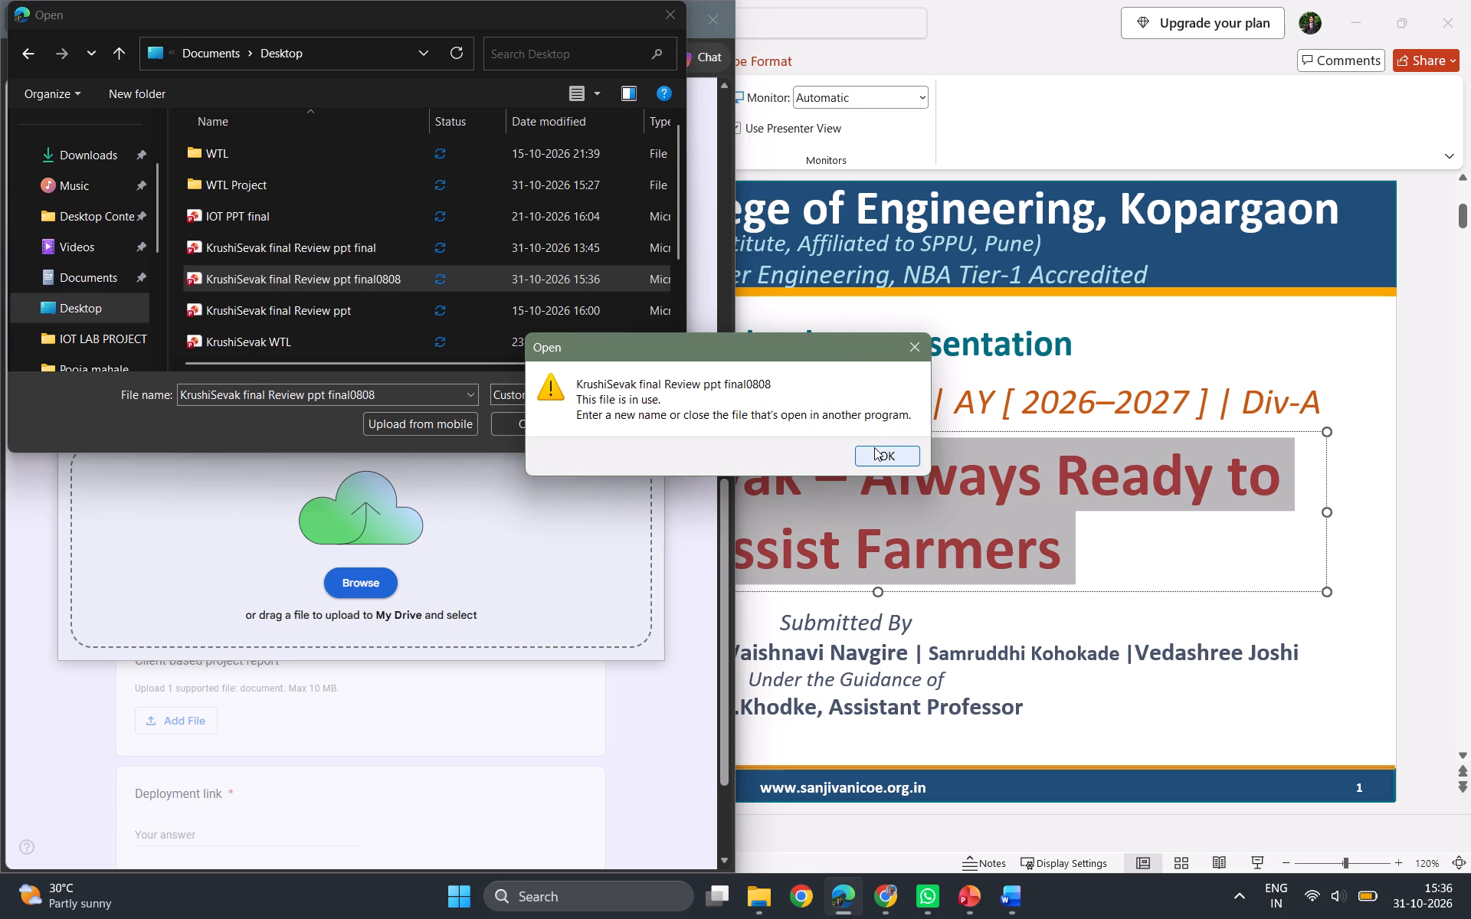
{"action": "left_click", "coordinate": [908, 348]}
{"action": "left_click", "coordinate": [673, 11]}
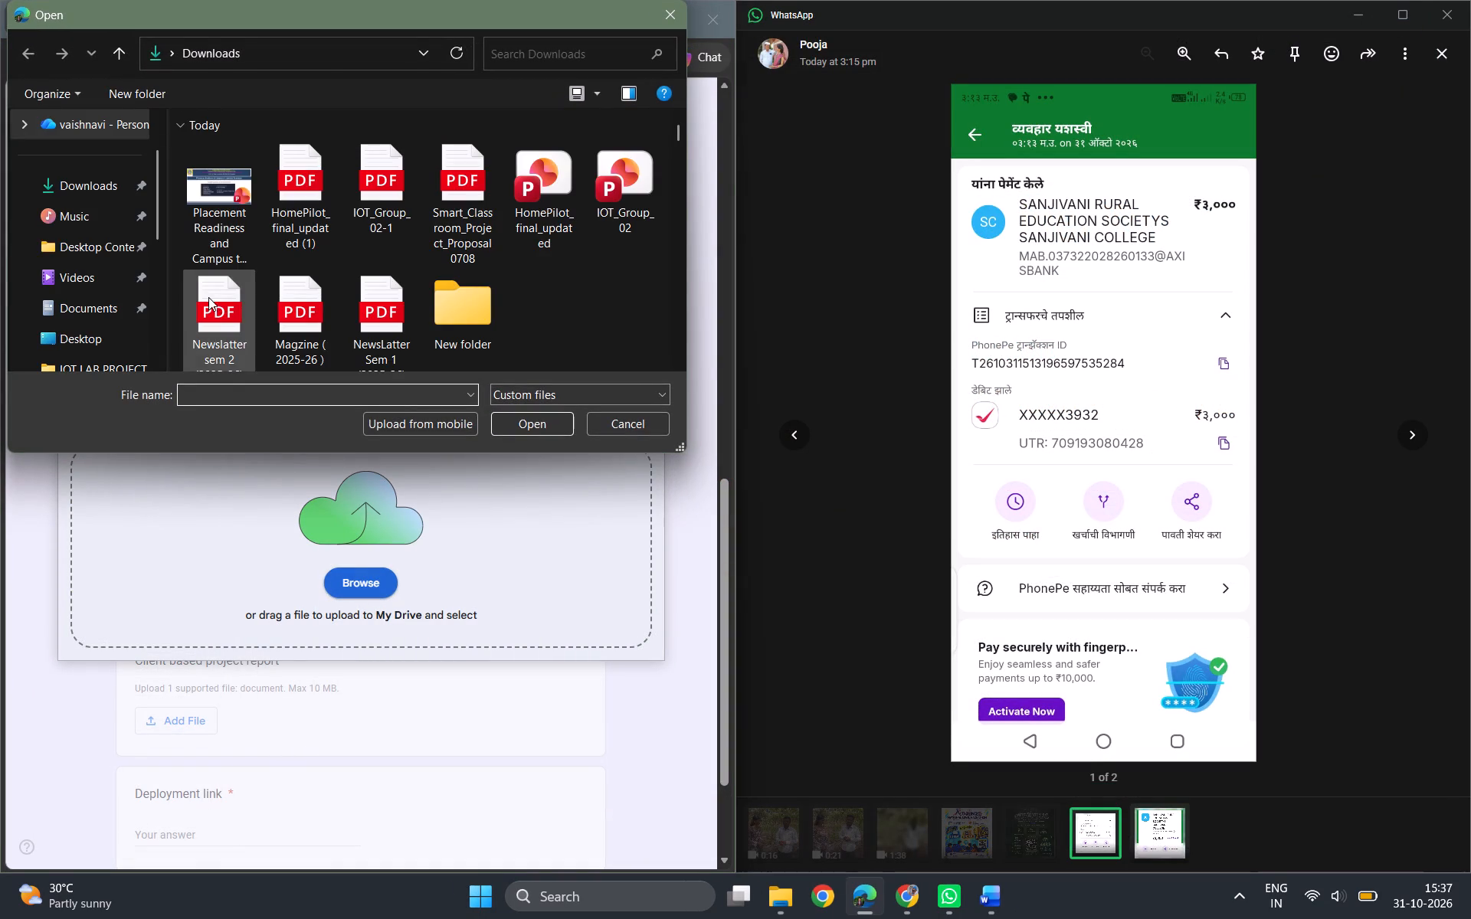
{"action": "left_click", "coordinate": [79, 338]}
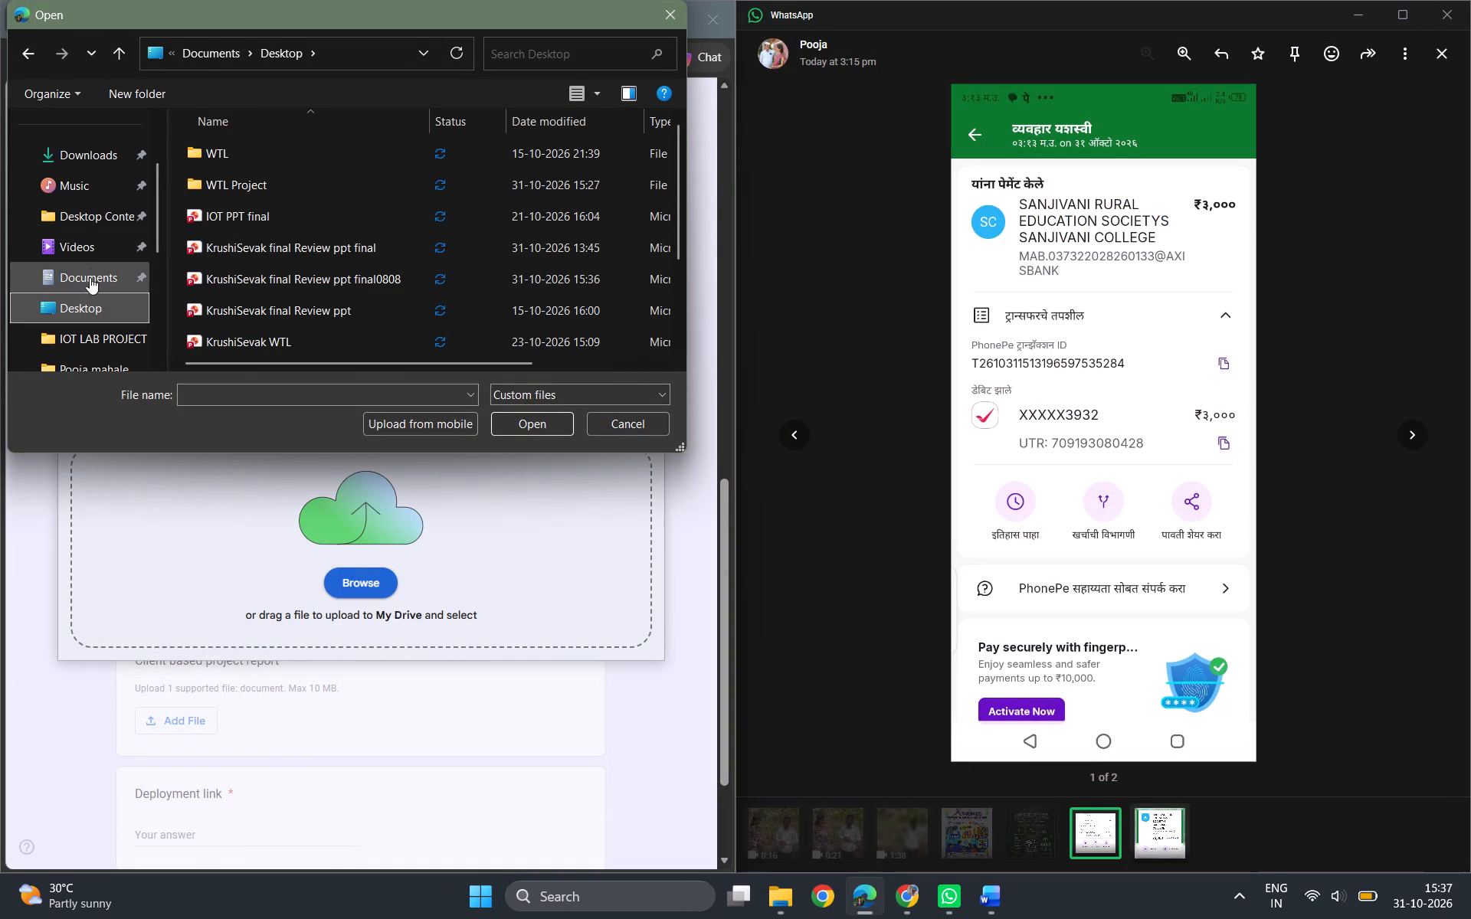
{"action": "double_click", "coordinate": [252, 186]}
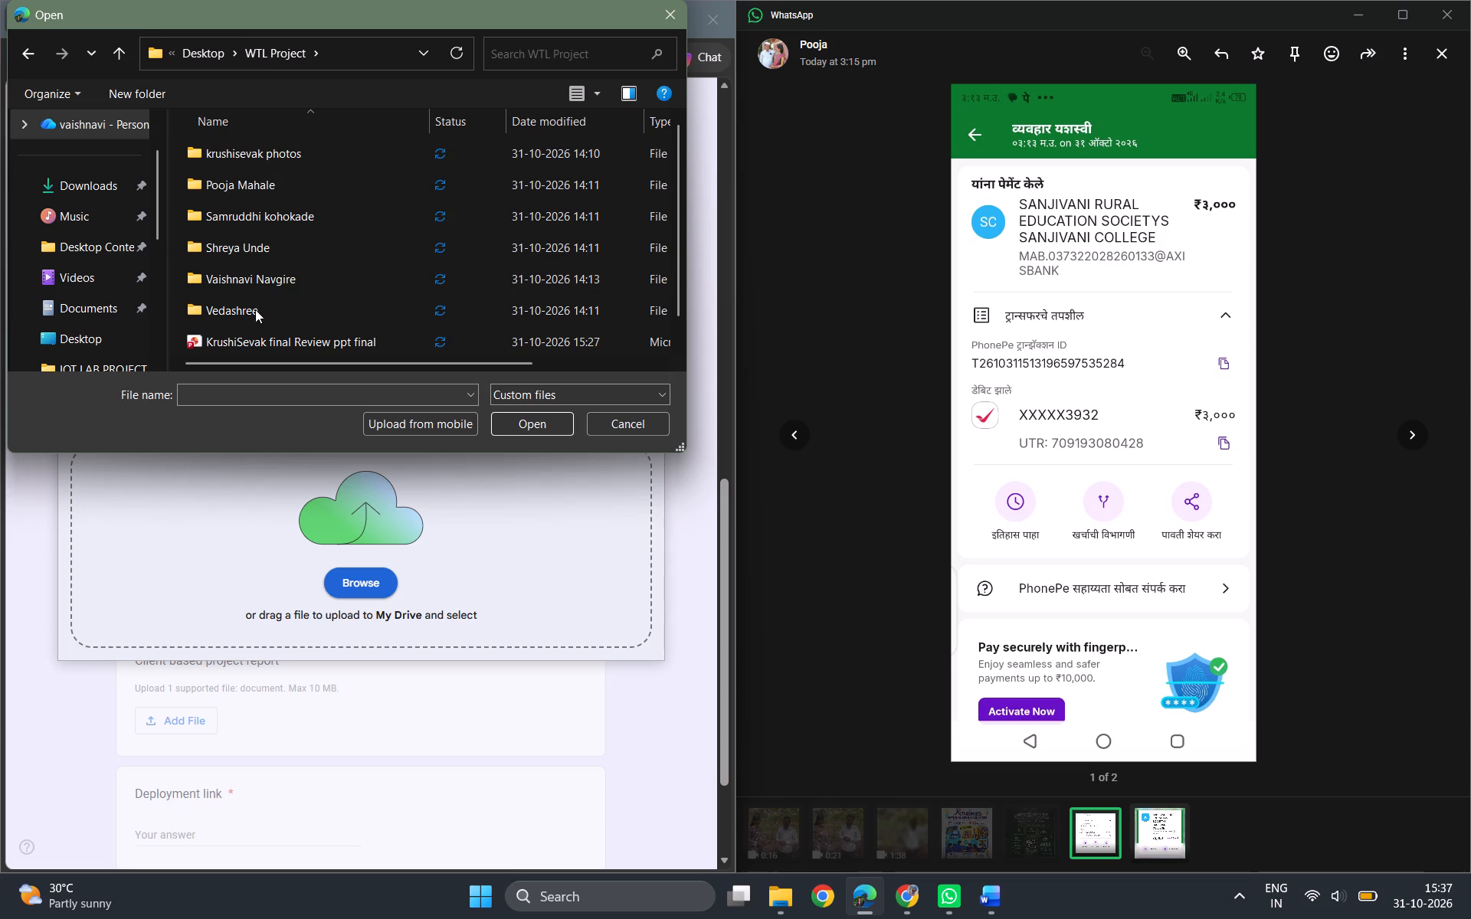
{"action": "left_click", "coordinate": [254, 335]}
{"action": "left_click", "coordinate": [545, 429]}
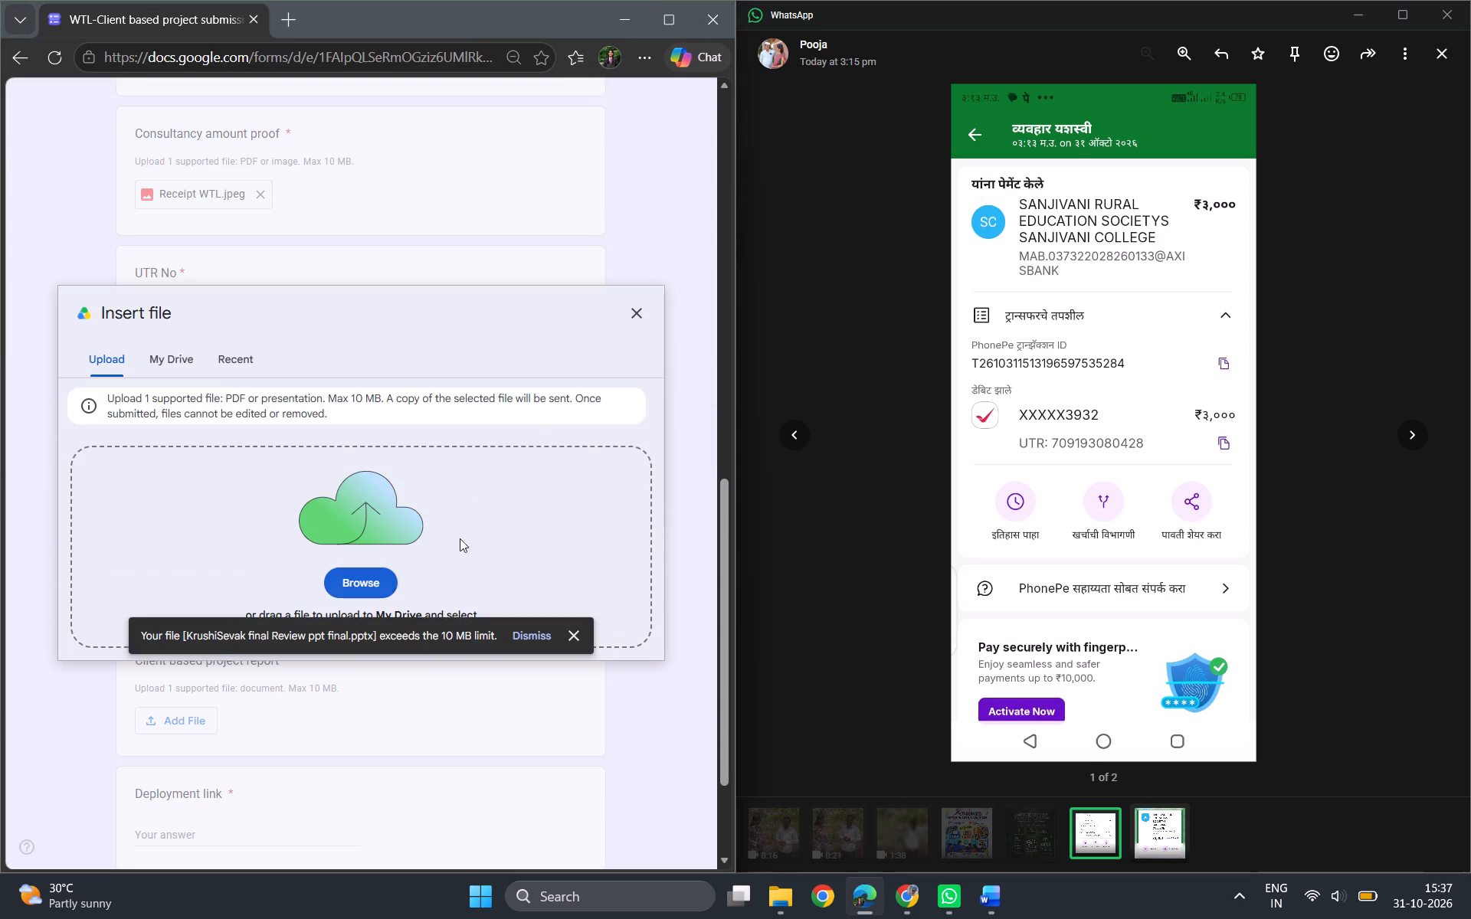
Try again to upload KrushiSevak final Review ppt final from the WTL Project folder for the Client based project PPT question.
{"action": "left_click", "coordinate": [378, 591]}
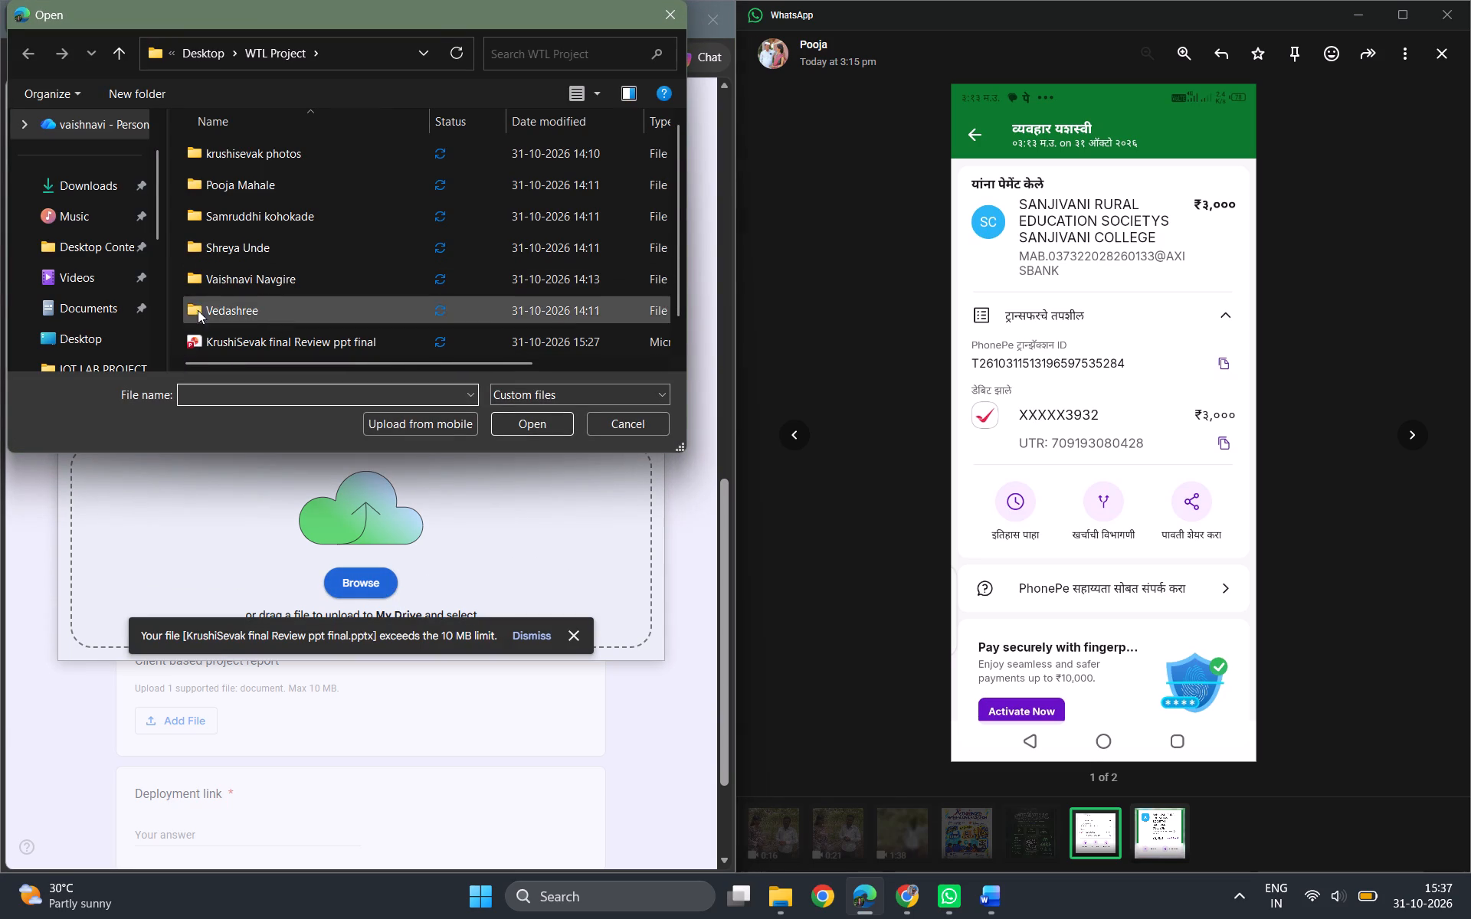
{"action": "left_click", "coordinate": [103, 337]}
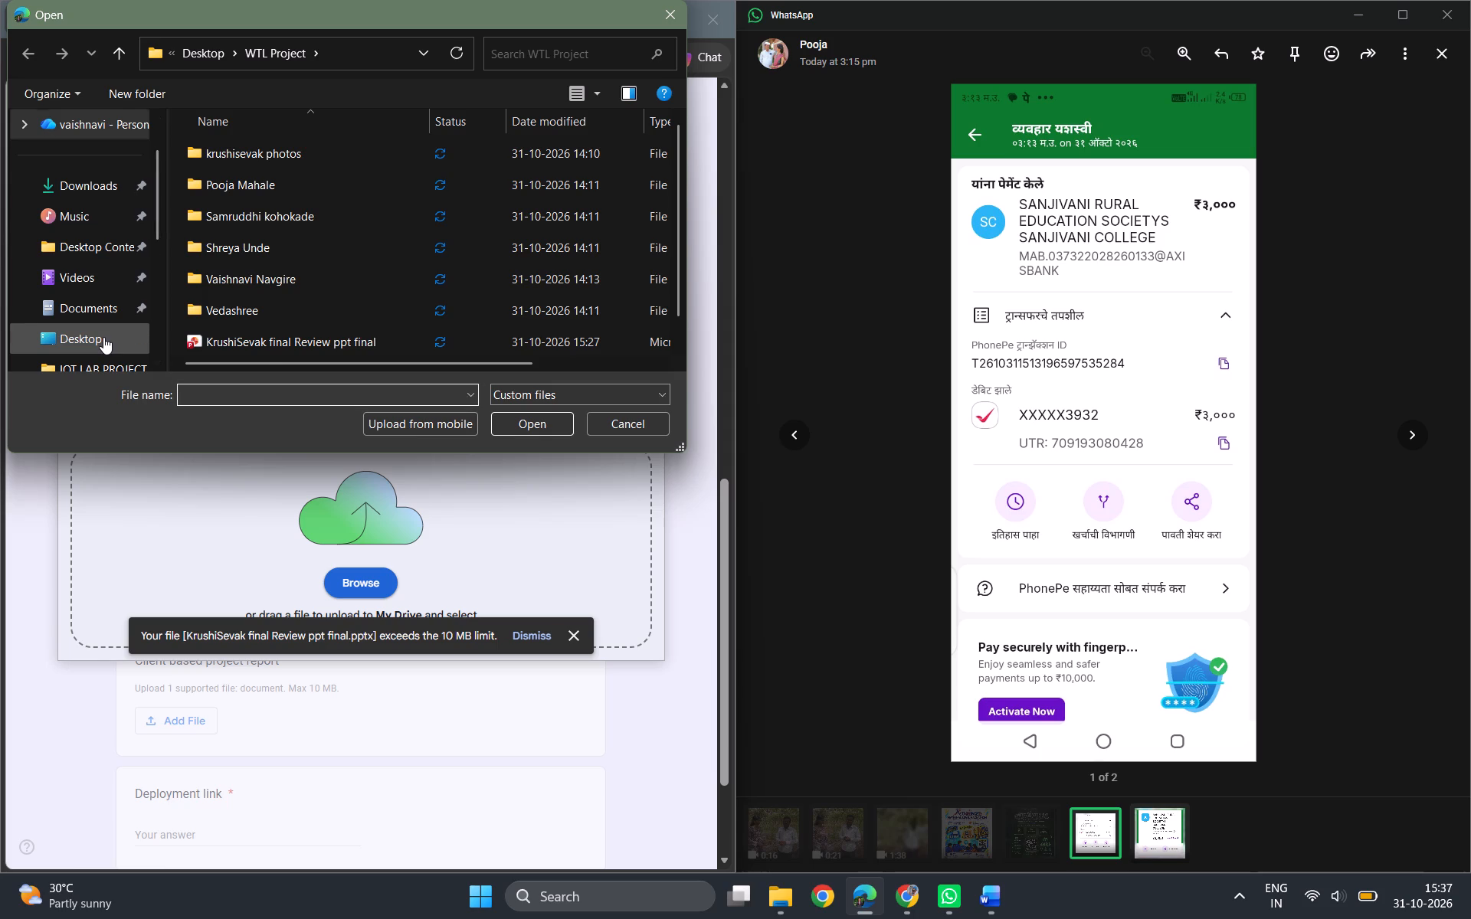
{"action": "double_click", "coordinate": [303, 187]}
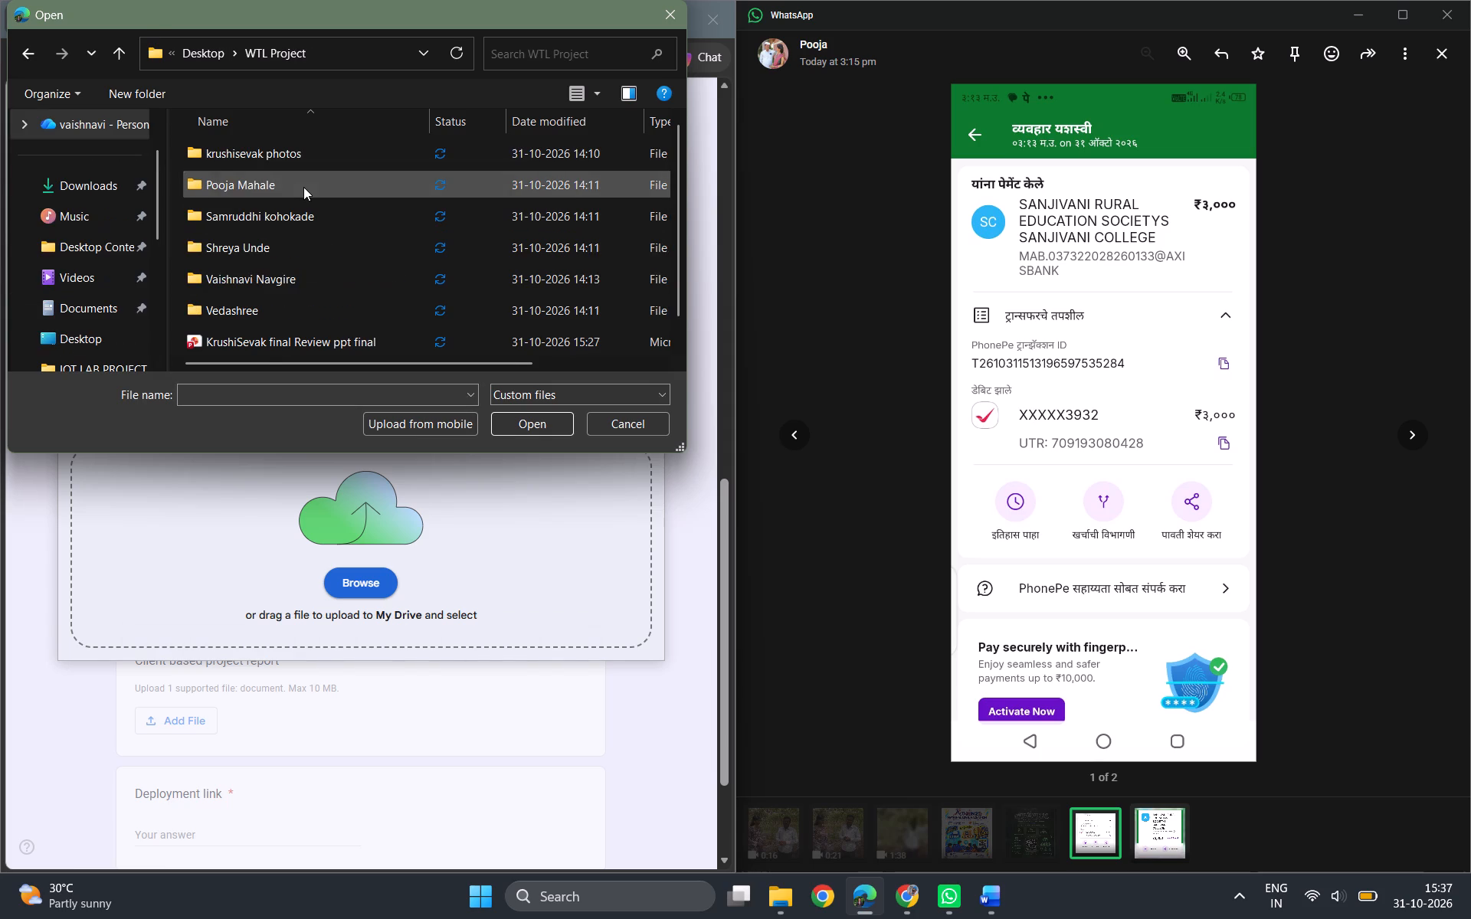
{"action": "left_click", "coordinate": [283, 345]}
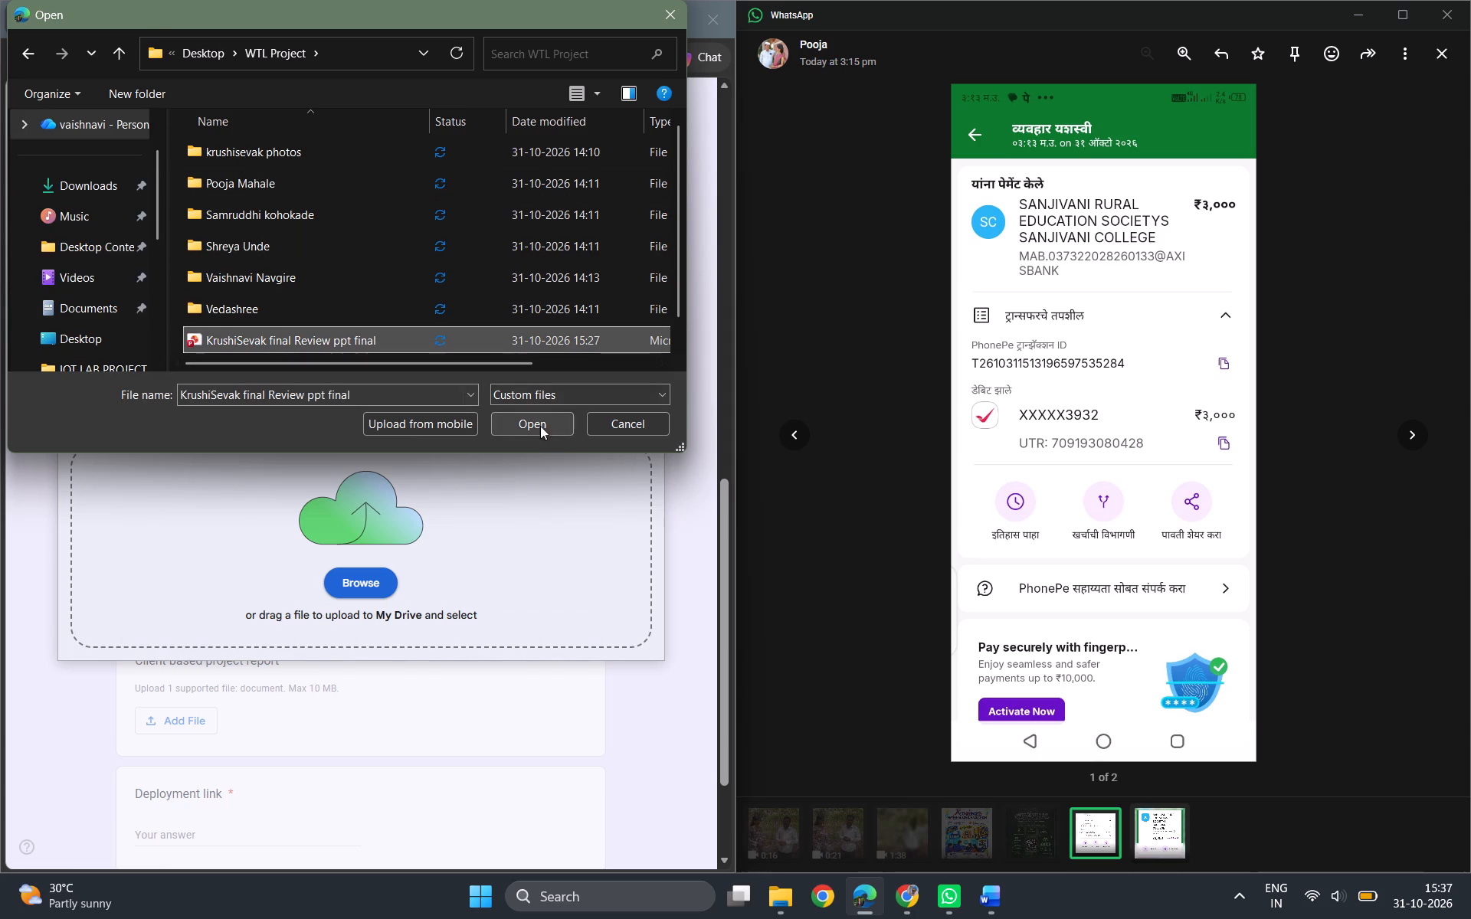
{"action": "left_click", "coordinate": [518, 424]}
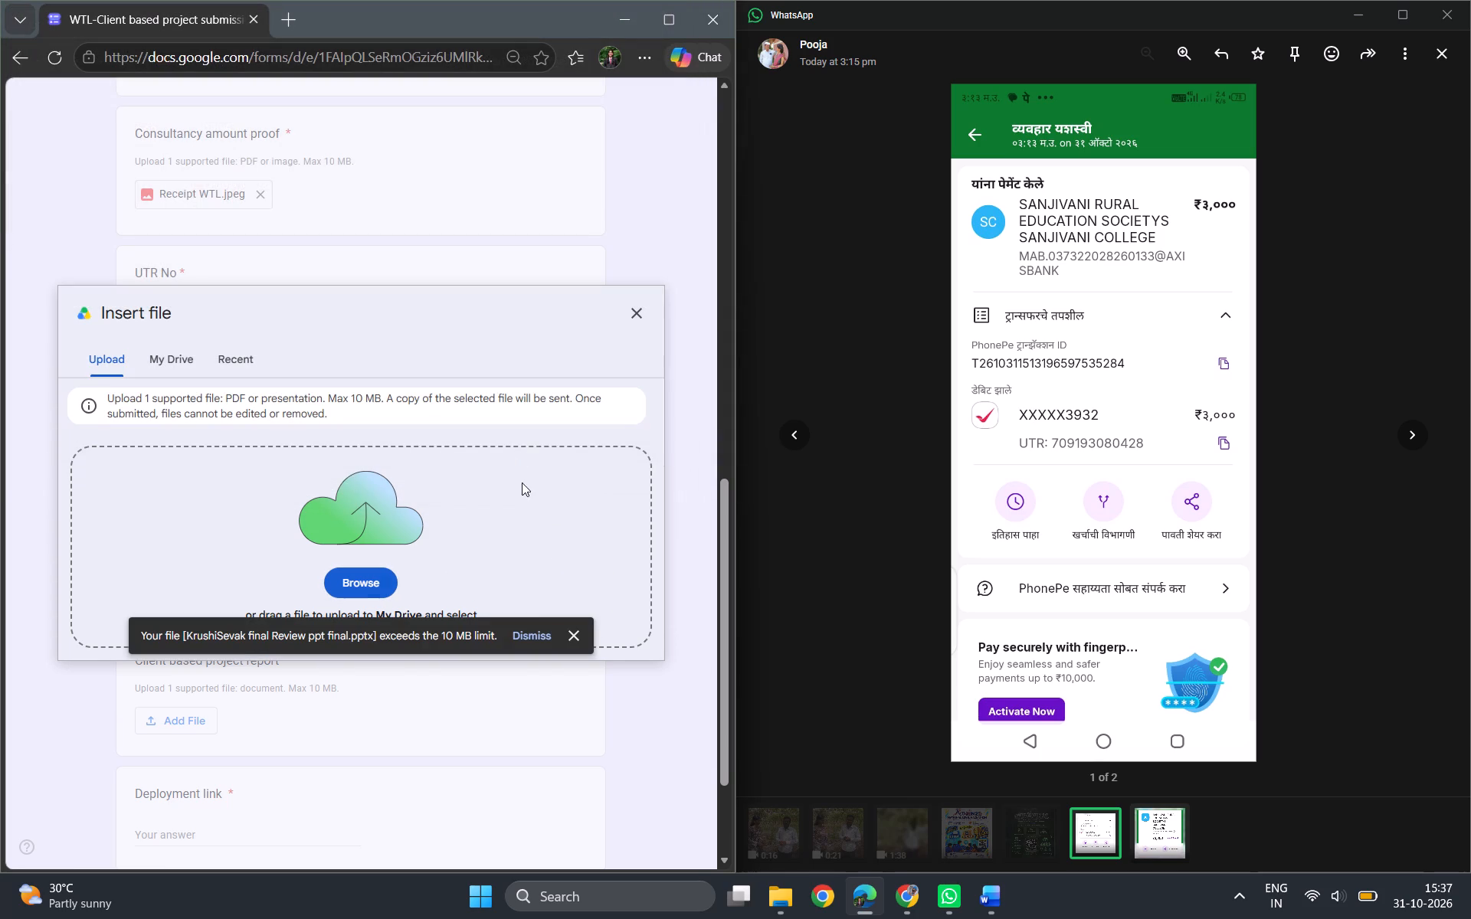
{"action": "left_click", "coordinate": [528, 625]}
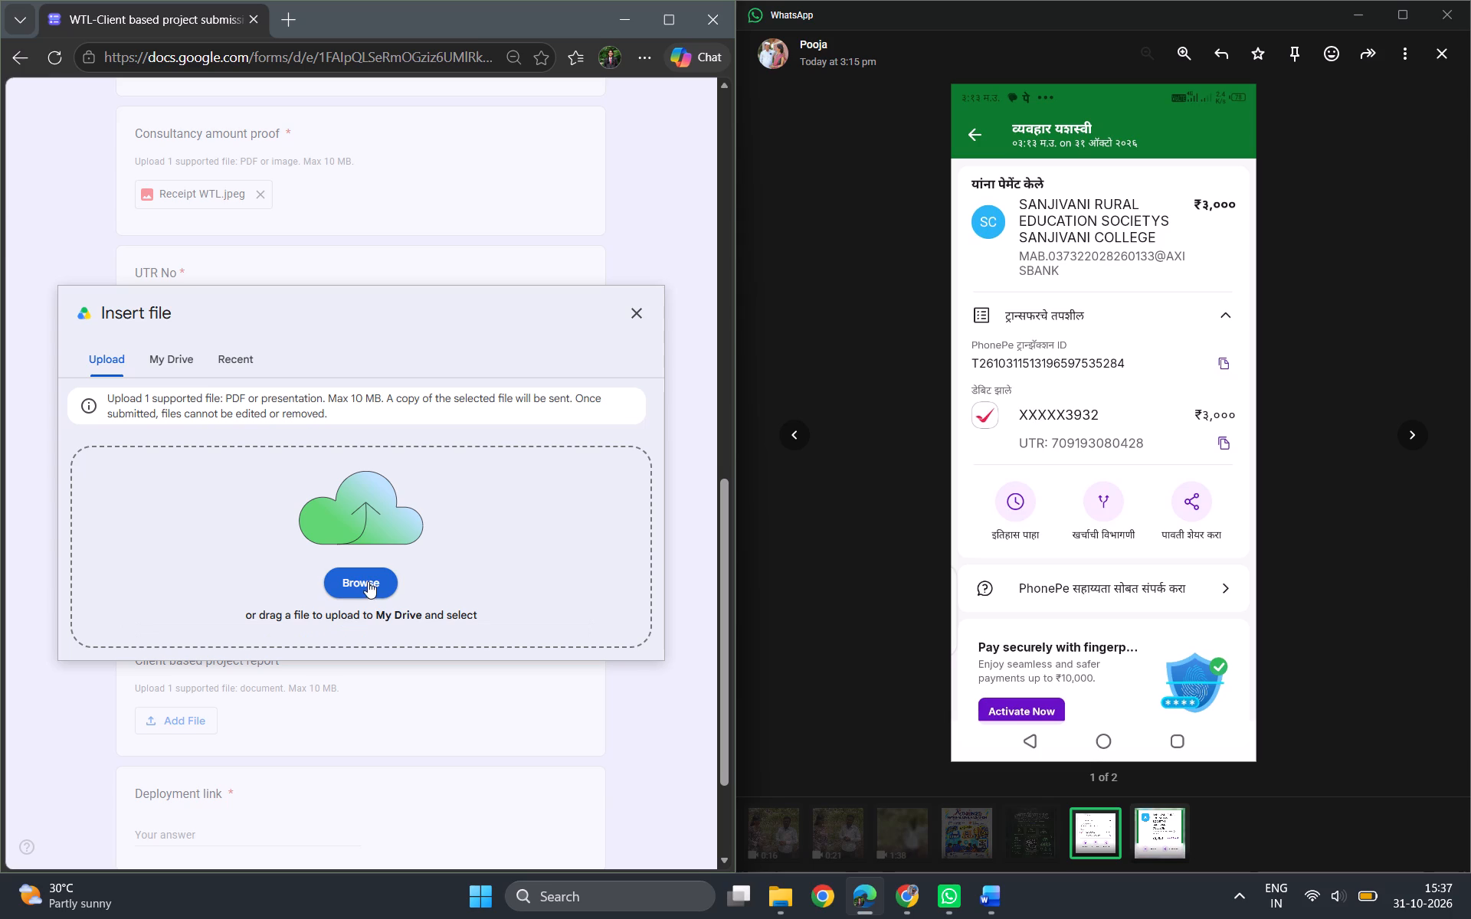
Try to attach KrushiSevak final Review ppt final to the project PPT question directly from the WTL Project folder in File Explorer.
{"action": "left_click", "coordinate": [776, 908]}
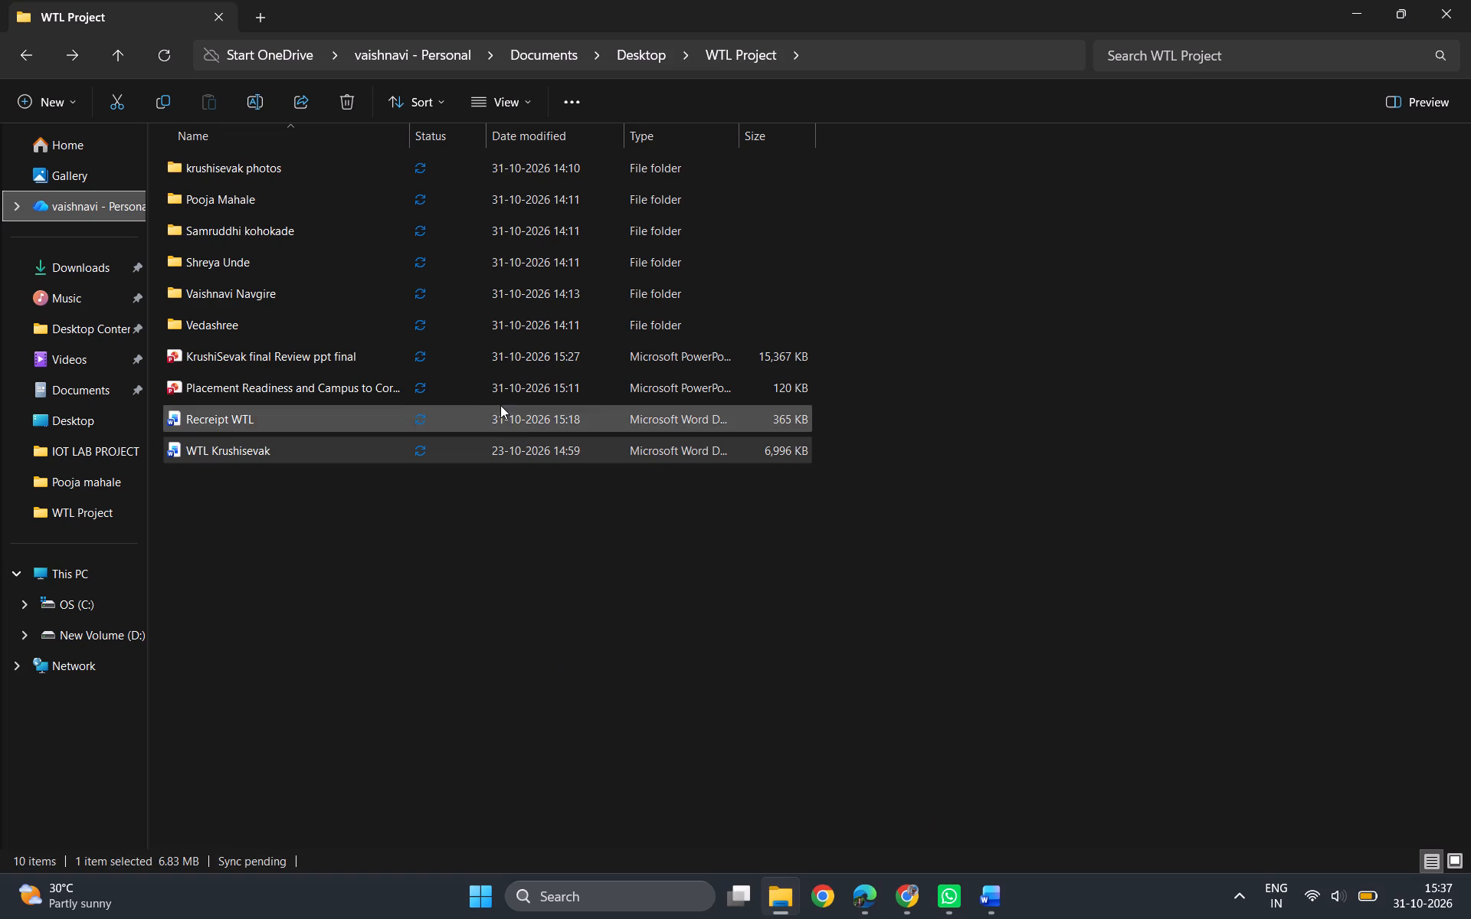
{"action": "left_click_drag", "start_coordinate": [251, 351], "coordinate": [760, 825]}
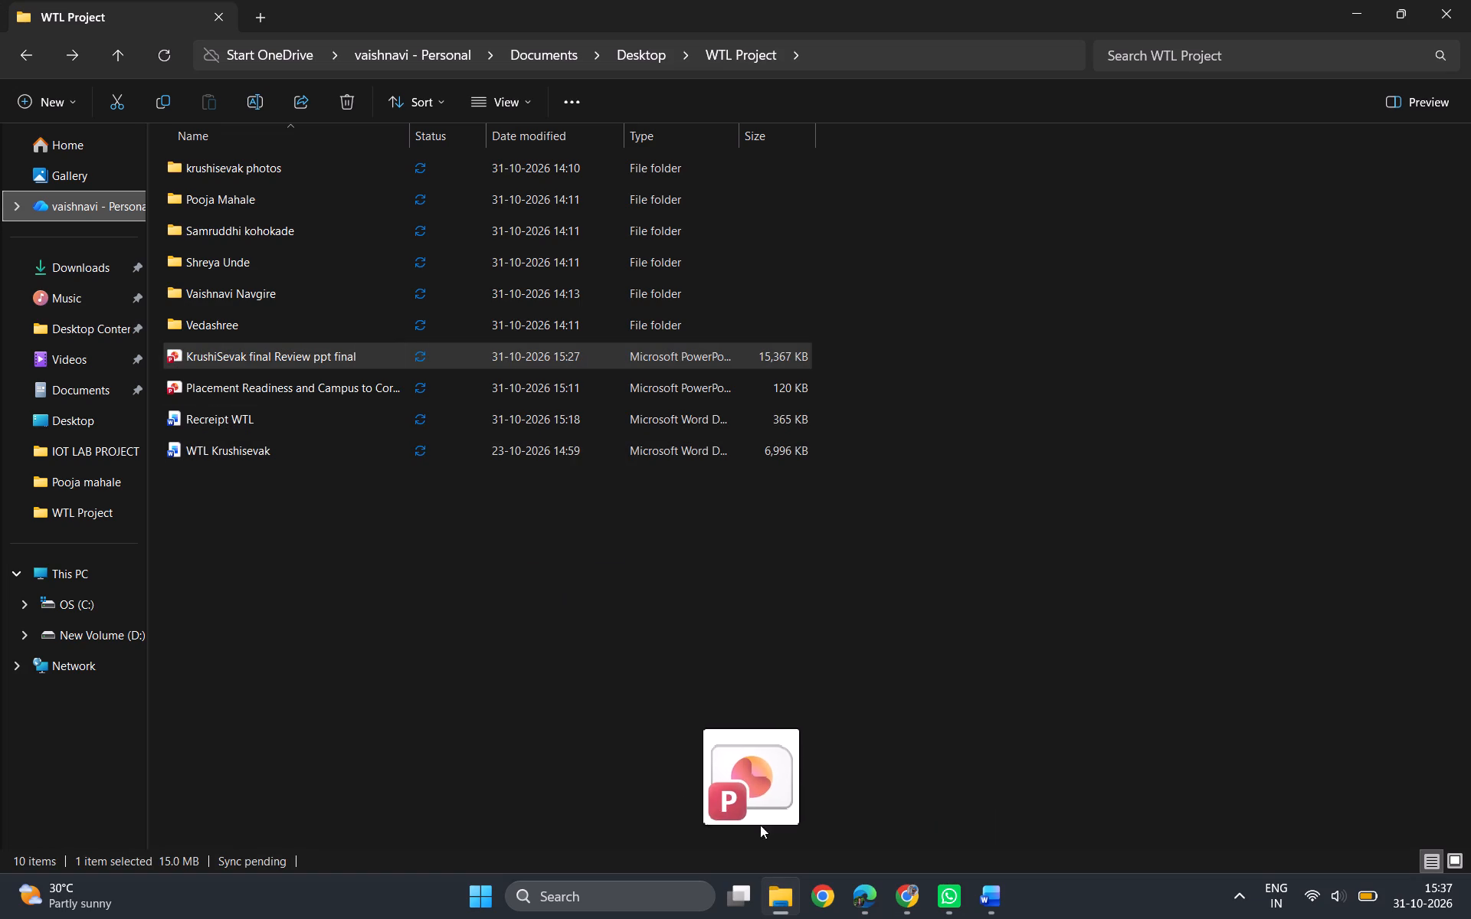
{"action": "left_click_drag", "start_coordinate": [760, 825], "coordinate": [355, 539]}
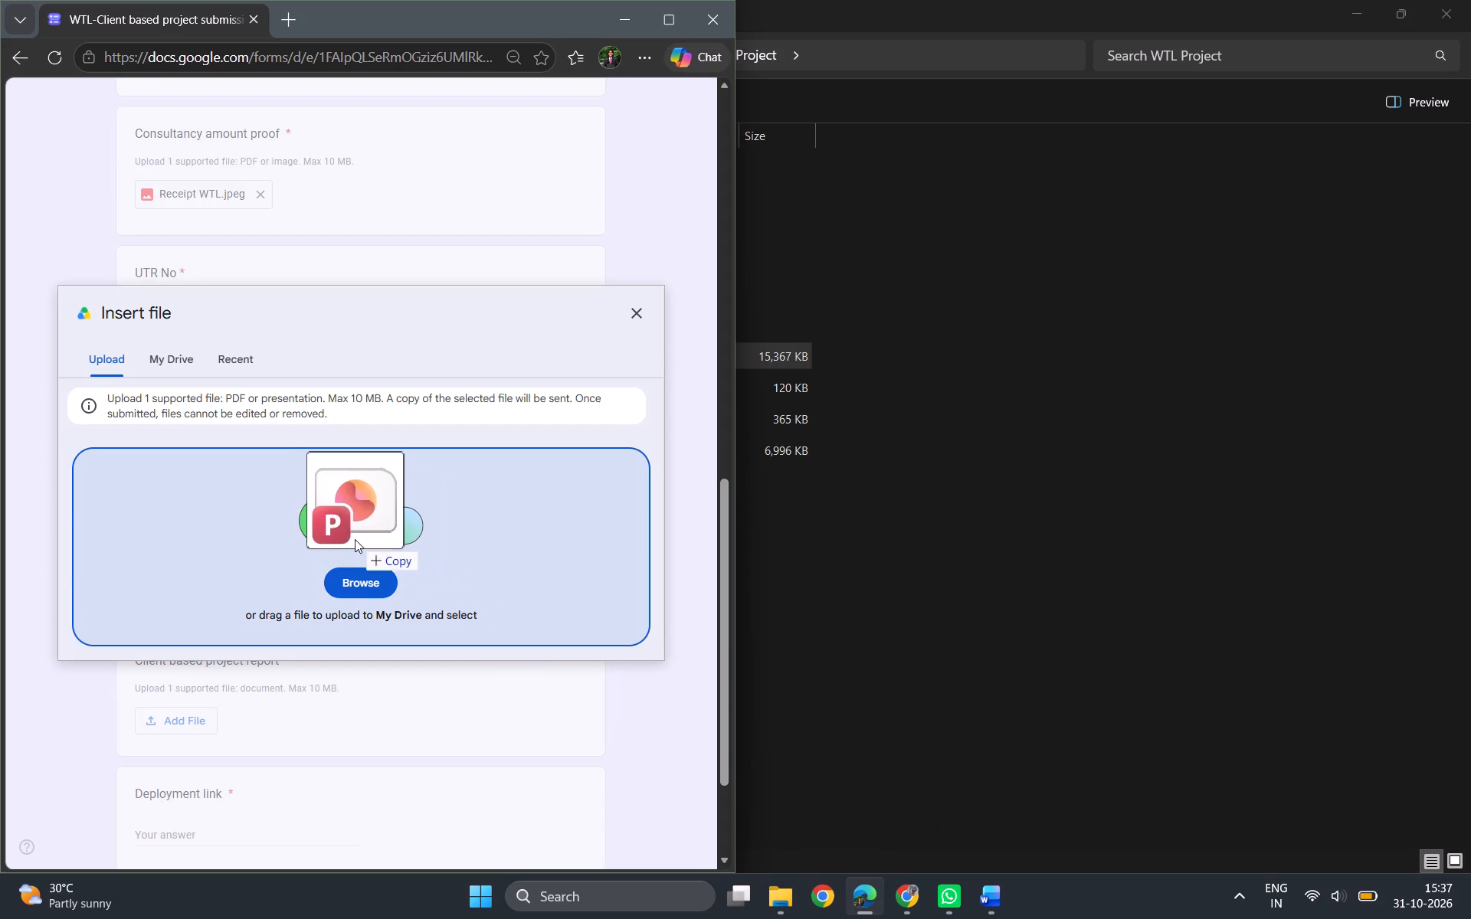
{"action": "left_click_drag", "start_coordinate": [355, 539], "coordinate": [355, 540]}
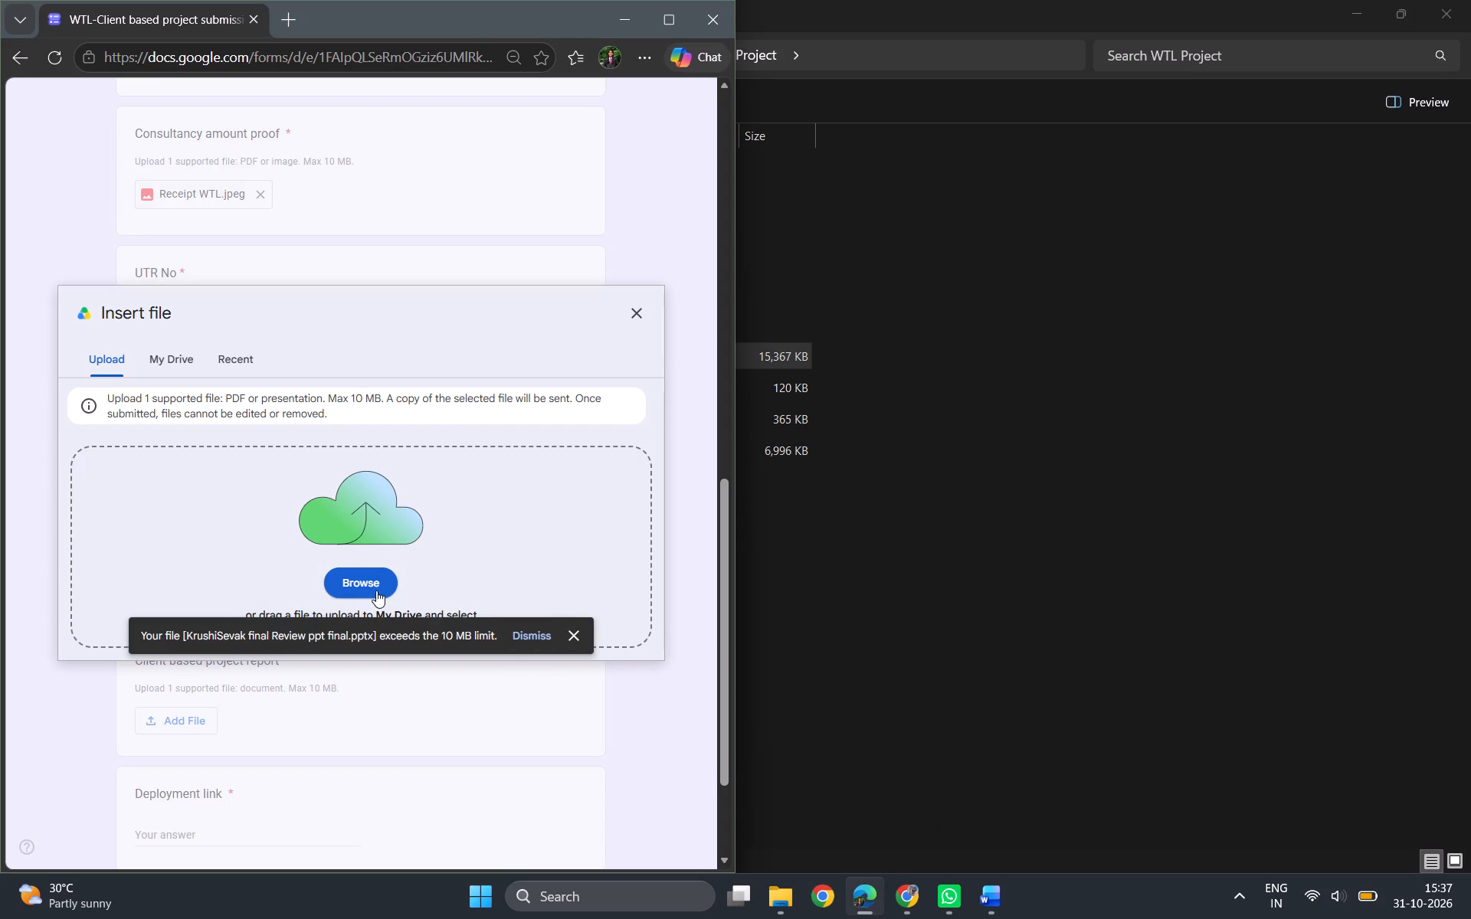
From the Desktop folder in File Explorer, open KrushiSevak final Review ppt final0808 in PowerPoint and close it again.
{"action": "left_click", "coordinate": [764, 887]}
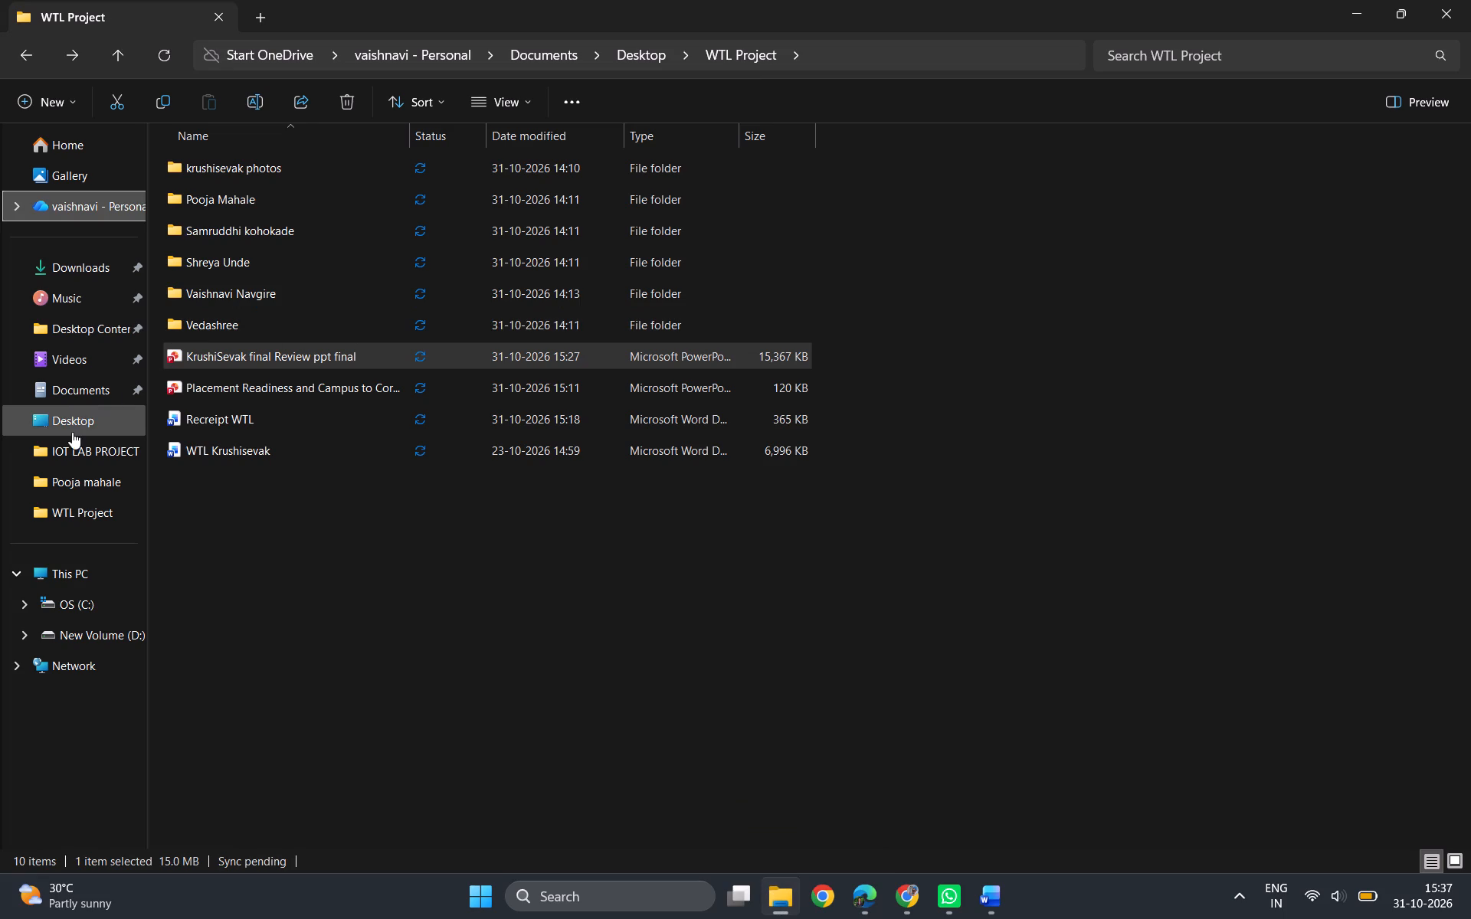
{"action": "left_click", "coordinate": [73, 429]}
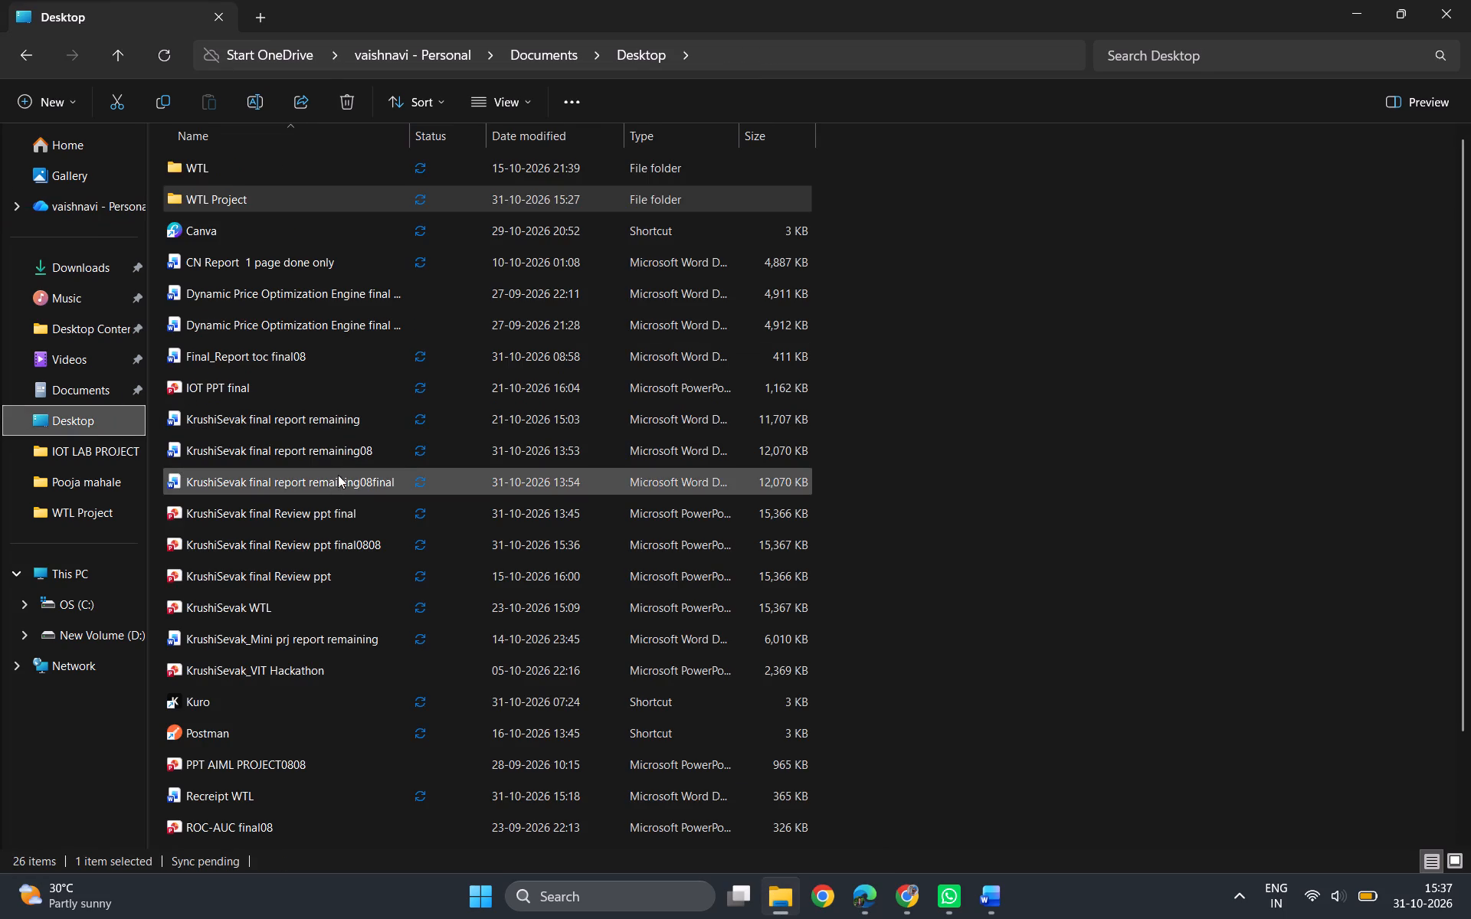
{"action": "right_click", "coordinate": [301, 545]}
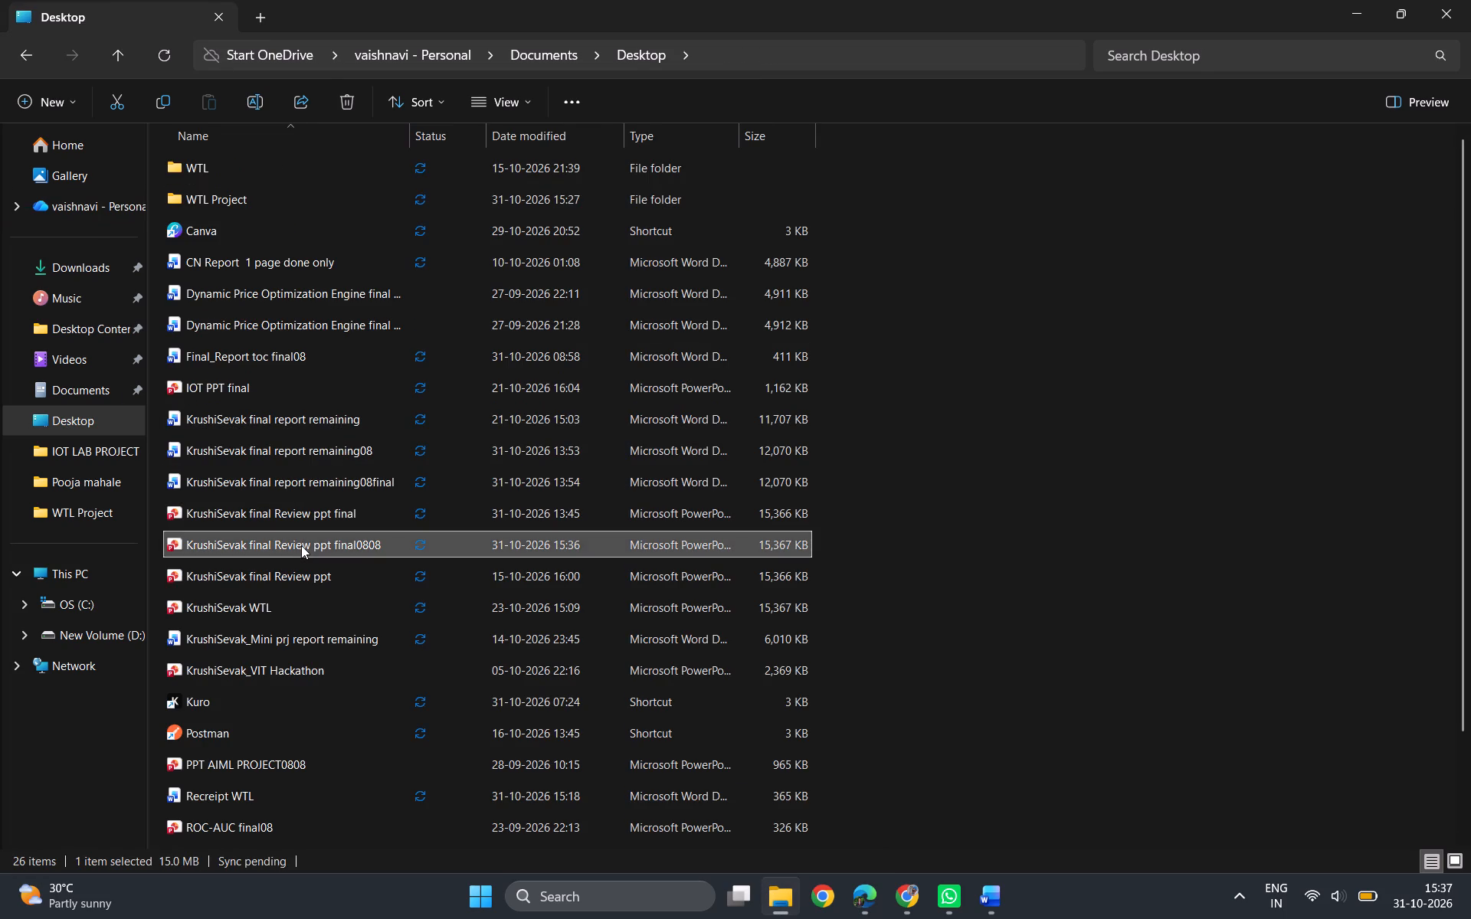
{"action": "double_click", "coordinate": [246, 546]}
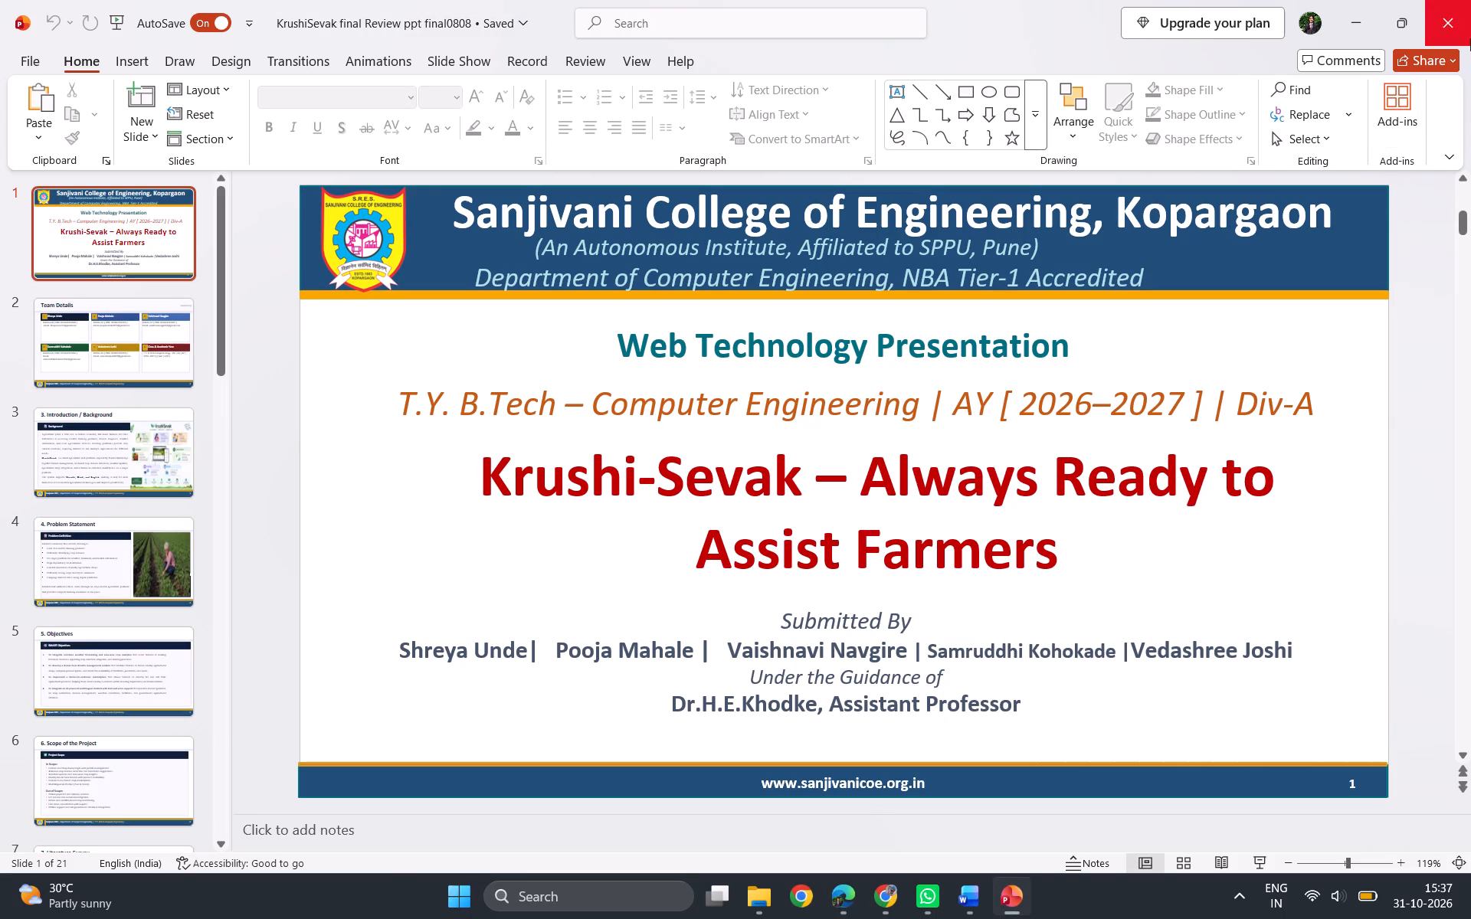
{"action": "left_click", "coordinate": [1470, 38]}
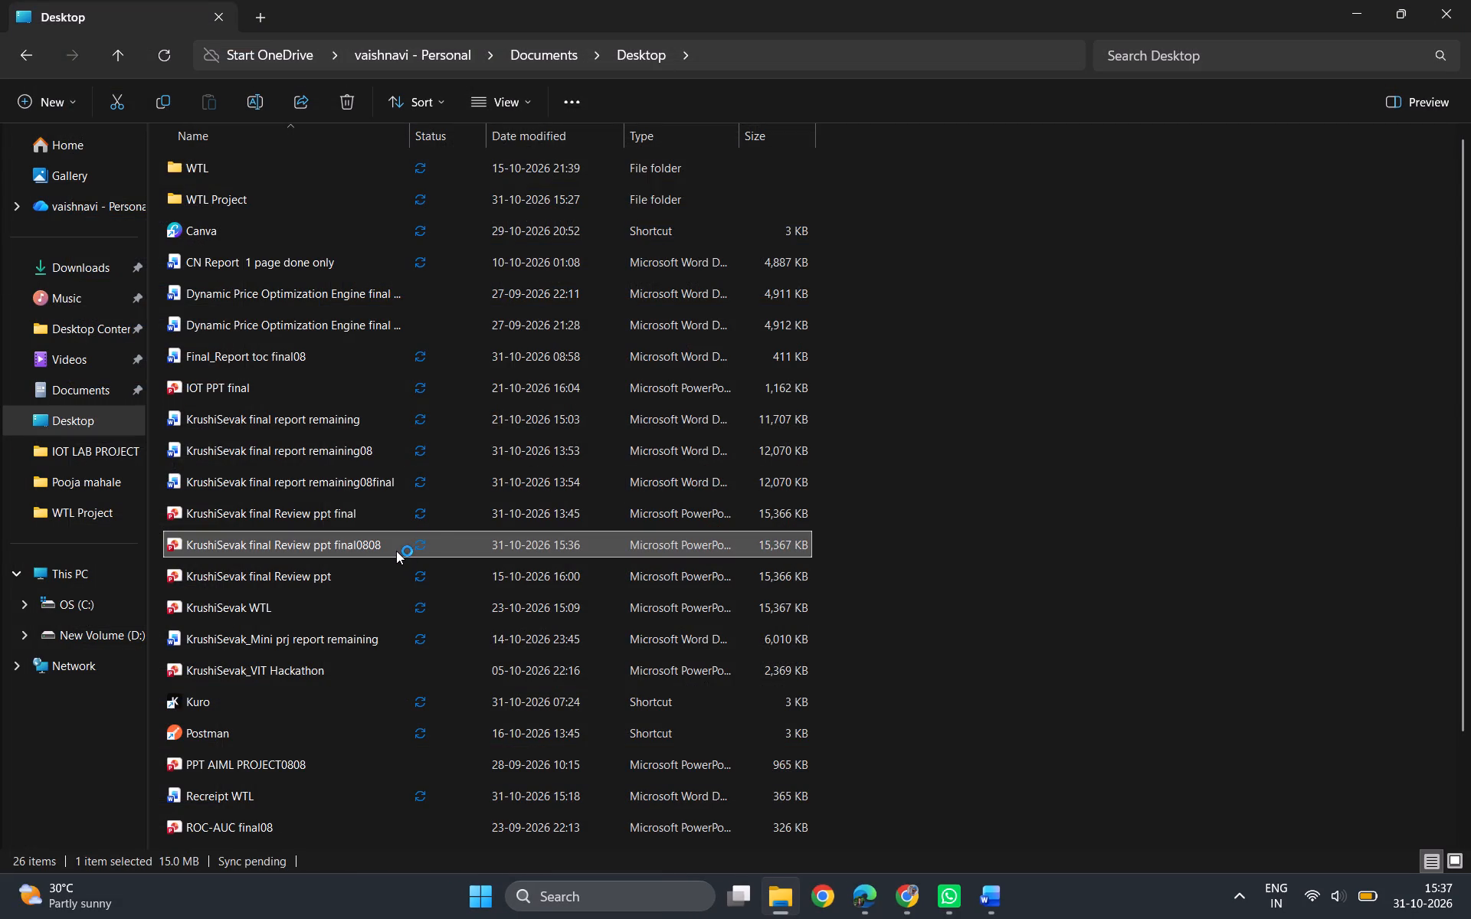
Rename the Desktop presentation KrushiSevak final Review ppt final0808 as KrushiSevak final Review ppt final WTL.
{"action": "right_click", "coordinate": [362, 546]}
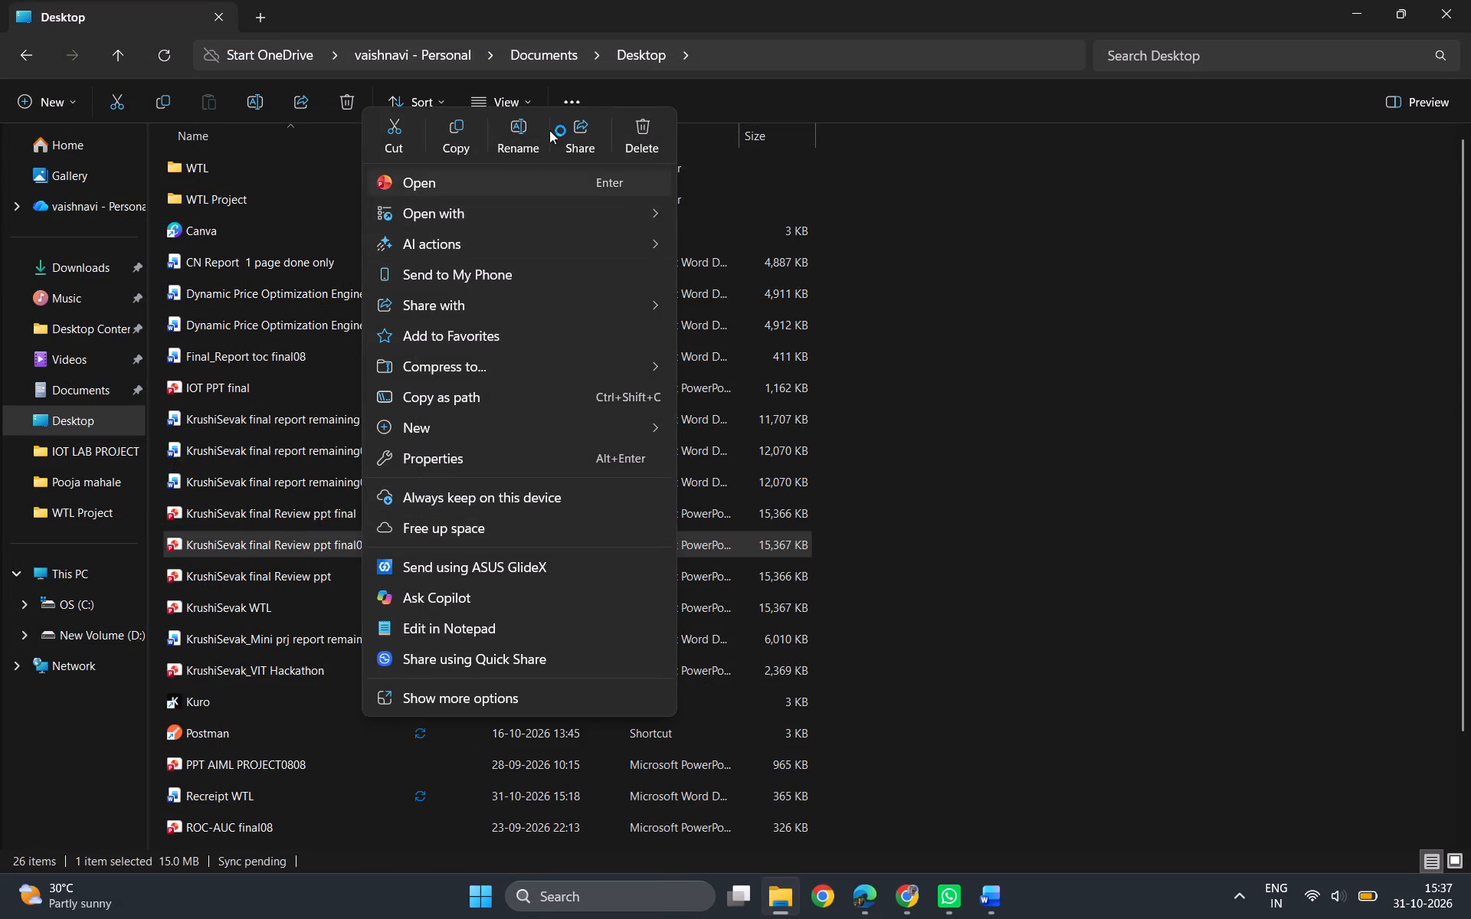
{"action": "left_click", "coordinate": [527, 126]}
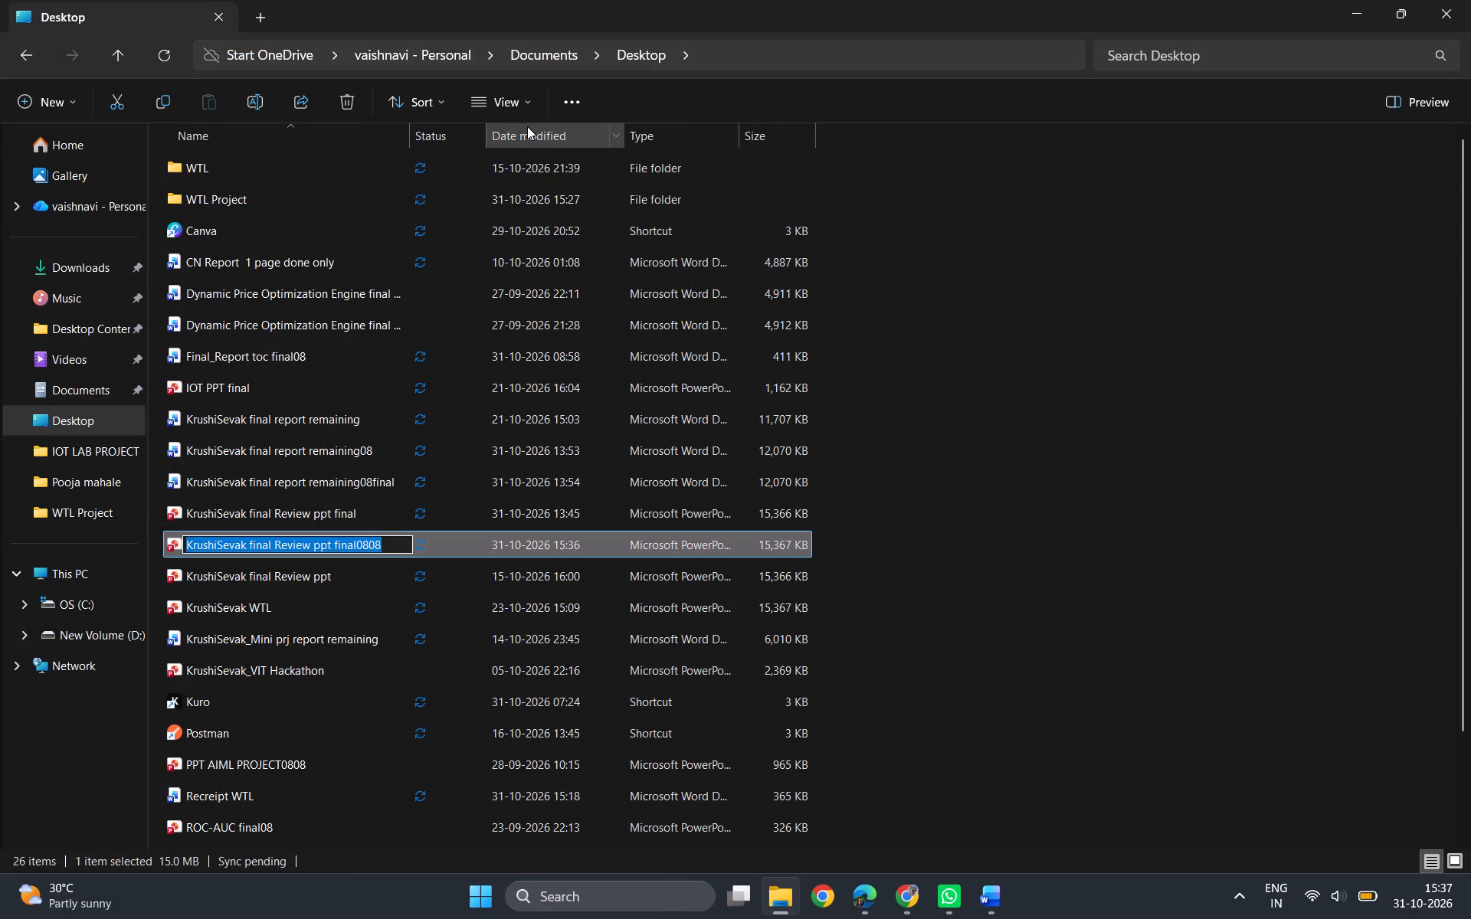
{"action": "key", "text": "Right"}
{"action": "key", "text": "BackSpace"}
{"action": "key", "text": "BackSpace"}
{"action": "key", "text": "BackSpace"}
{"action": "key", "text": "BackSpace"}
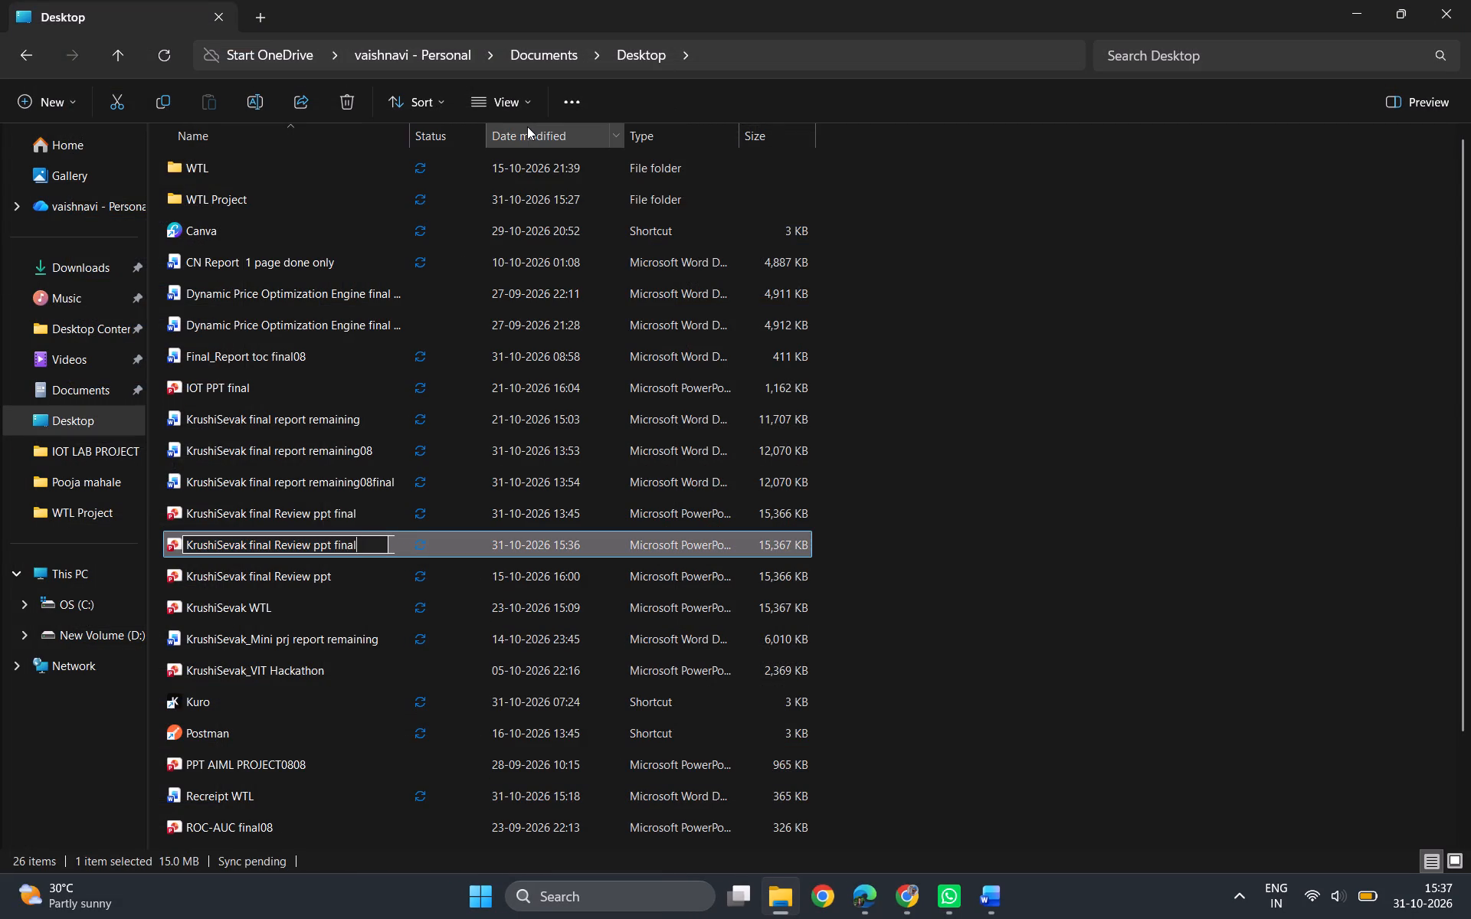
{"action": "type", "text": "WTLK"}
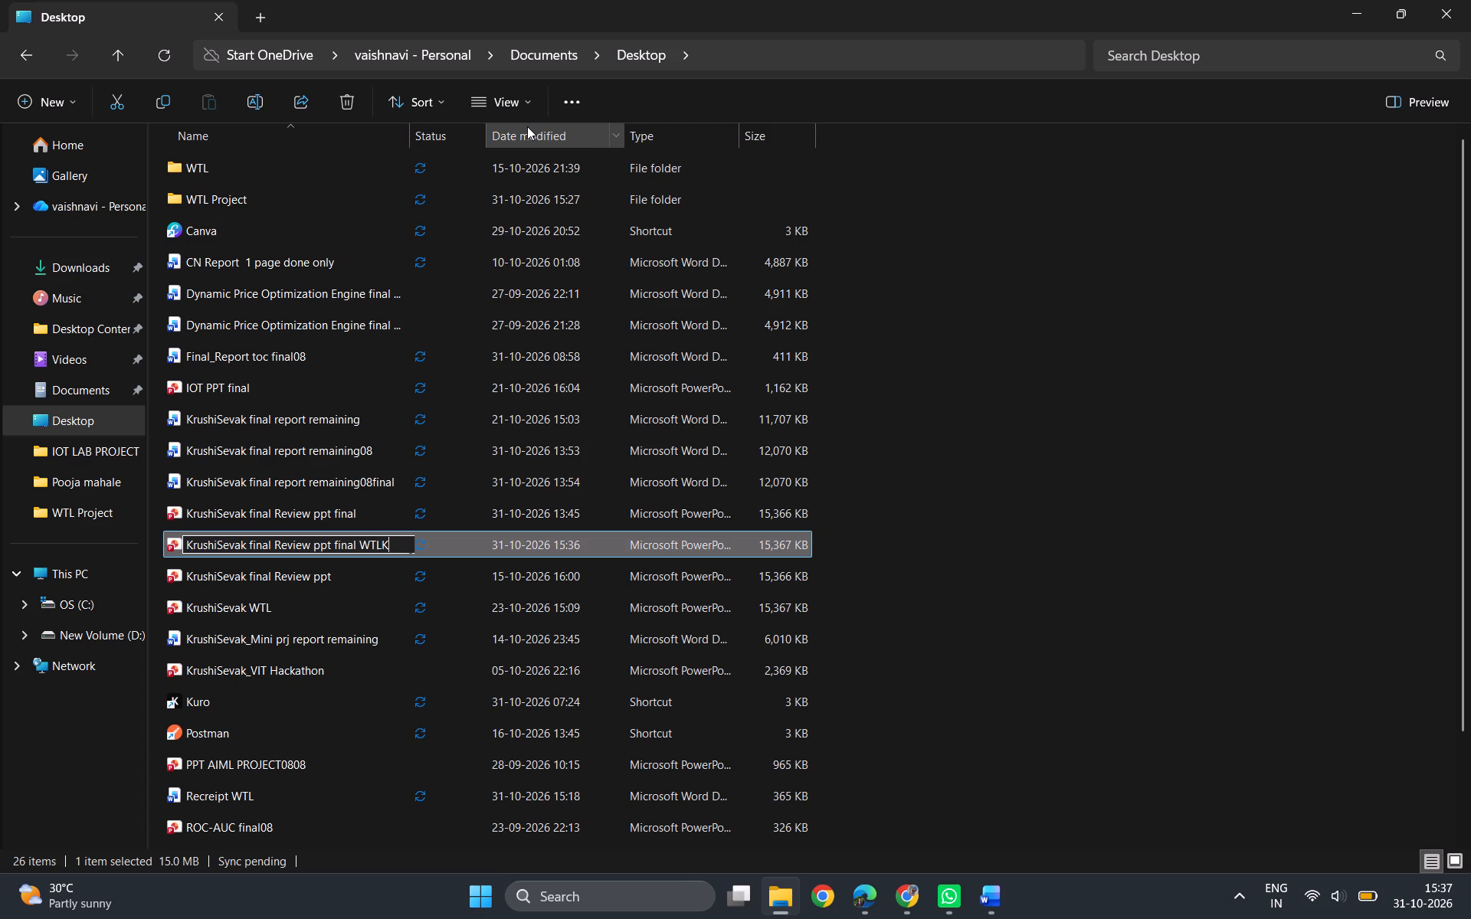
{"action": "key", "text": "BackSpace"}
{"action": "key", "text": "Return"}
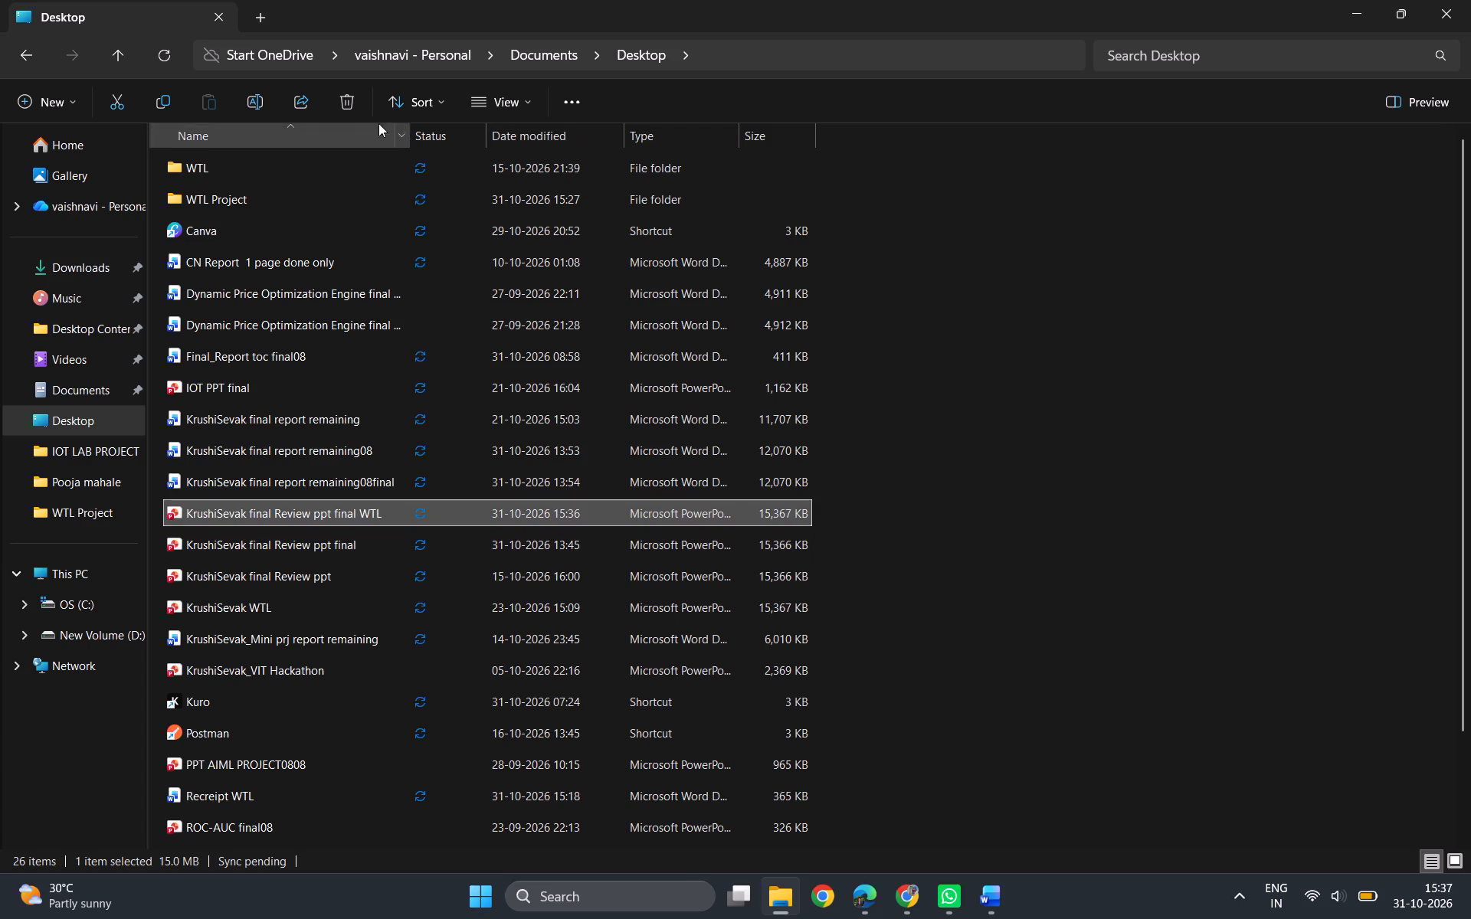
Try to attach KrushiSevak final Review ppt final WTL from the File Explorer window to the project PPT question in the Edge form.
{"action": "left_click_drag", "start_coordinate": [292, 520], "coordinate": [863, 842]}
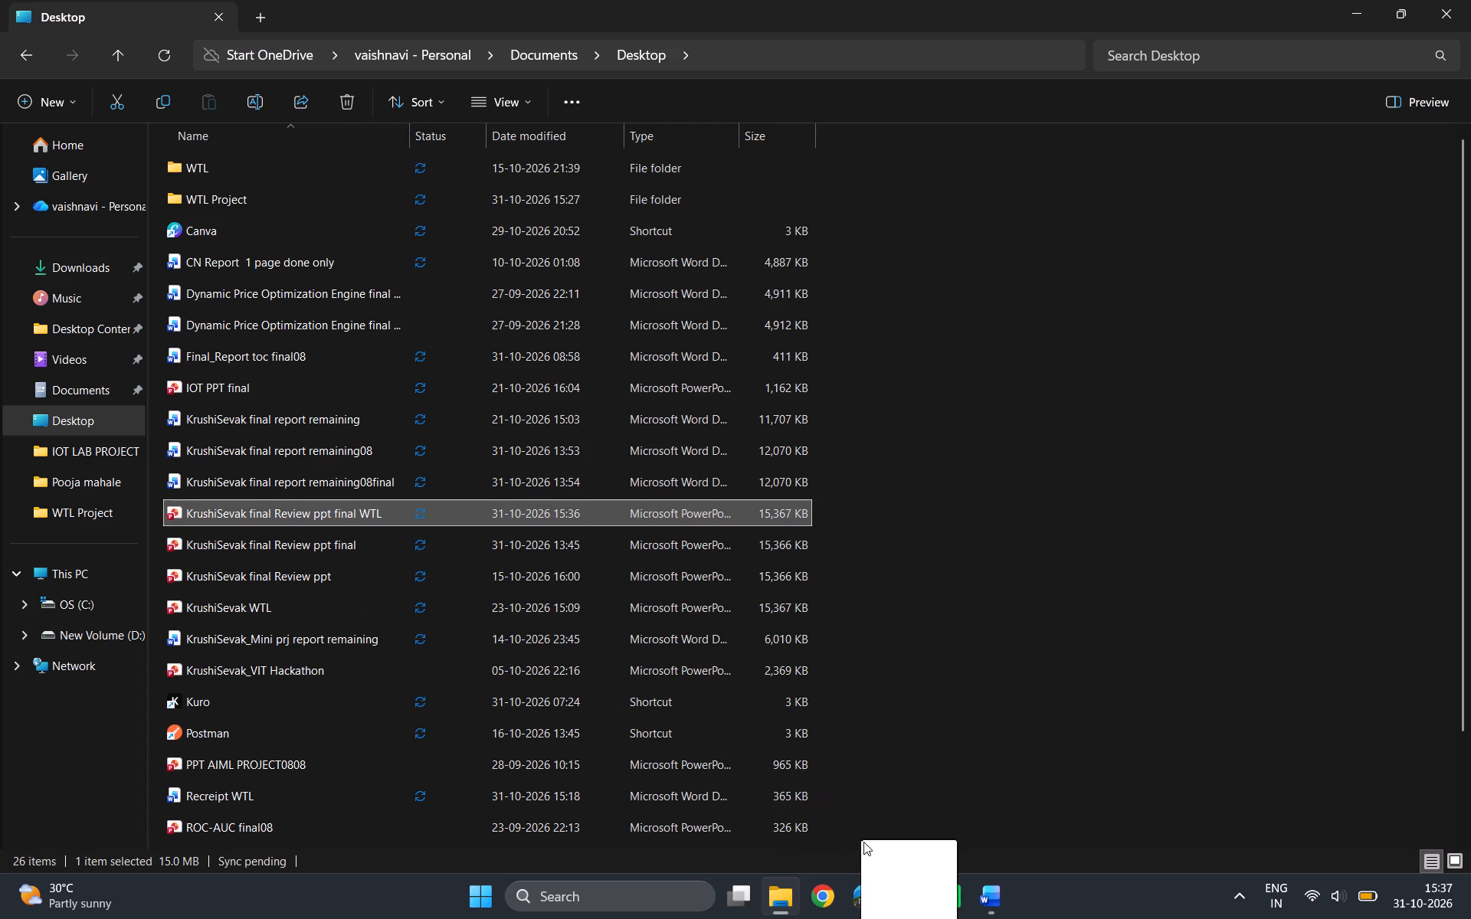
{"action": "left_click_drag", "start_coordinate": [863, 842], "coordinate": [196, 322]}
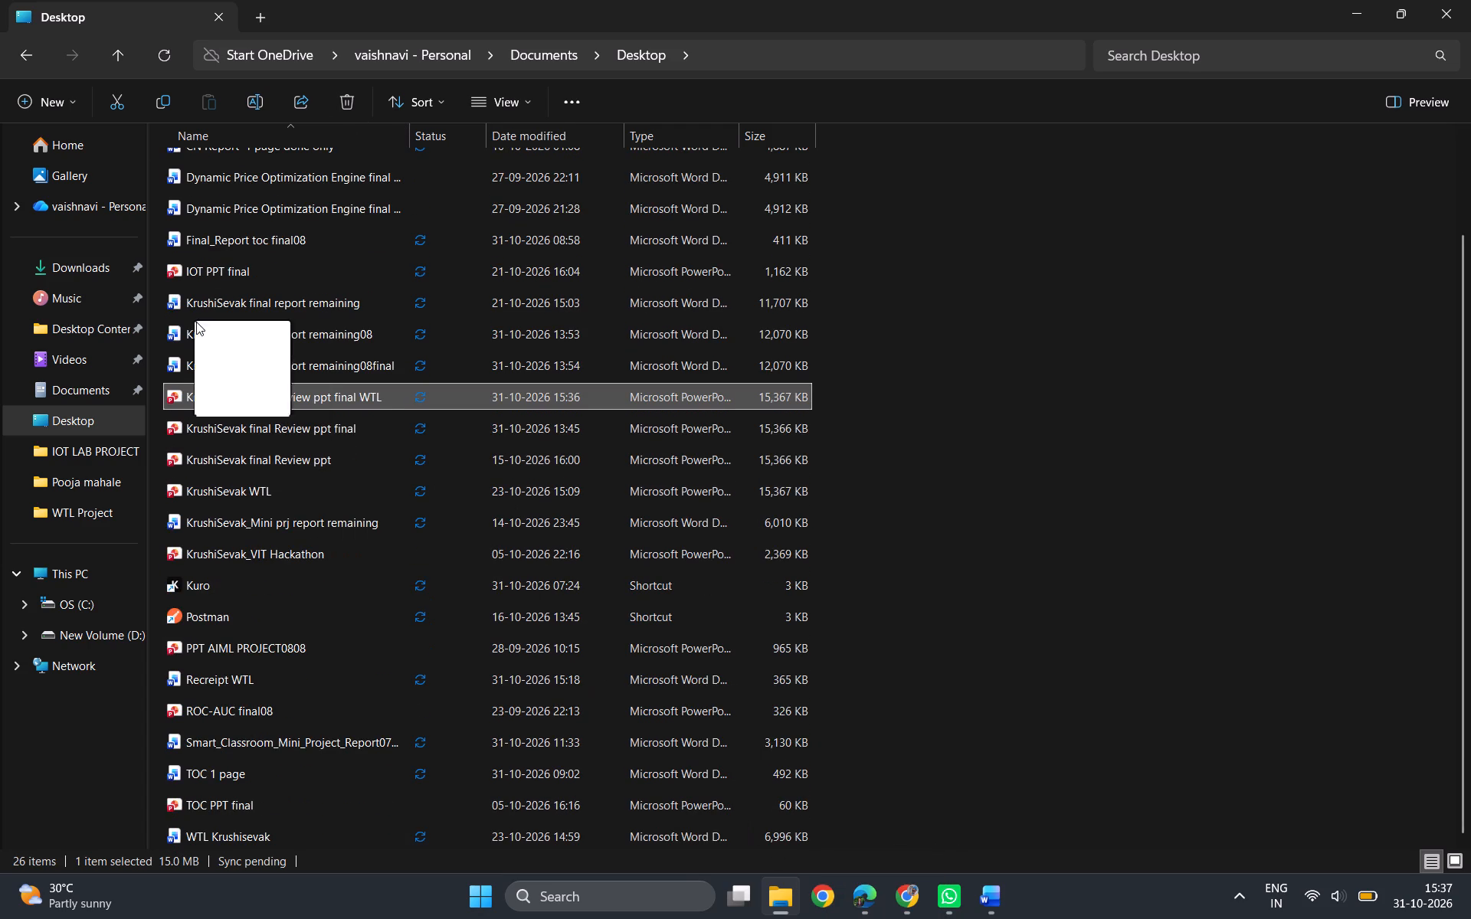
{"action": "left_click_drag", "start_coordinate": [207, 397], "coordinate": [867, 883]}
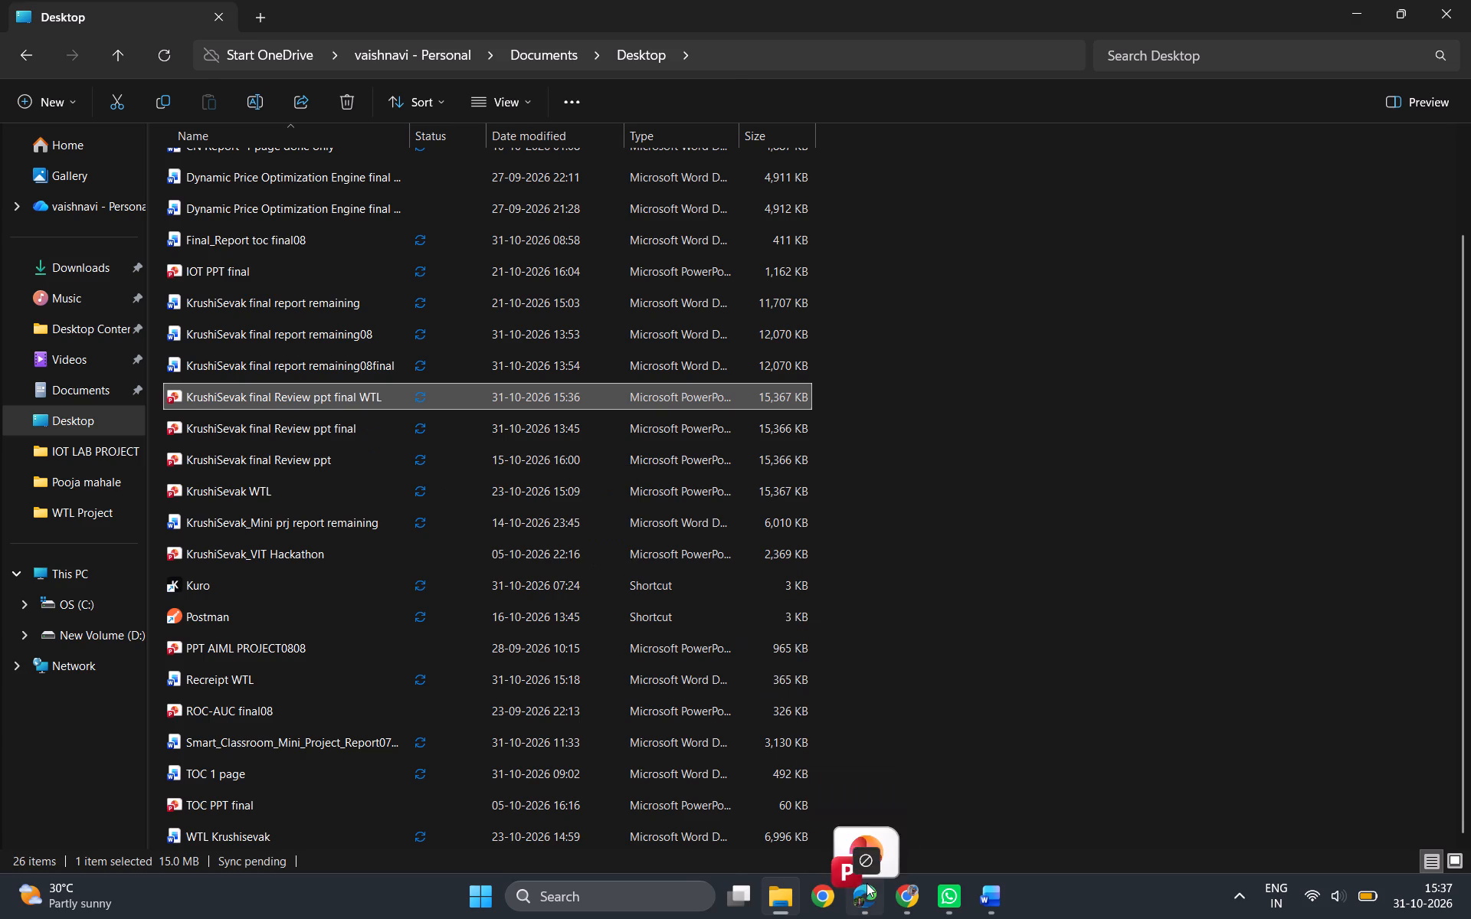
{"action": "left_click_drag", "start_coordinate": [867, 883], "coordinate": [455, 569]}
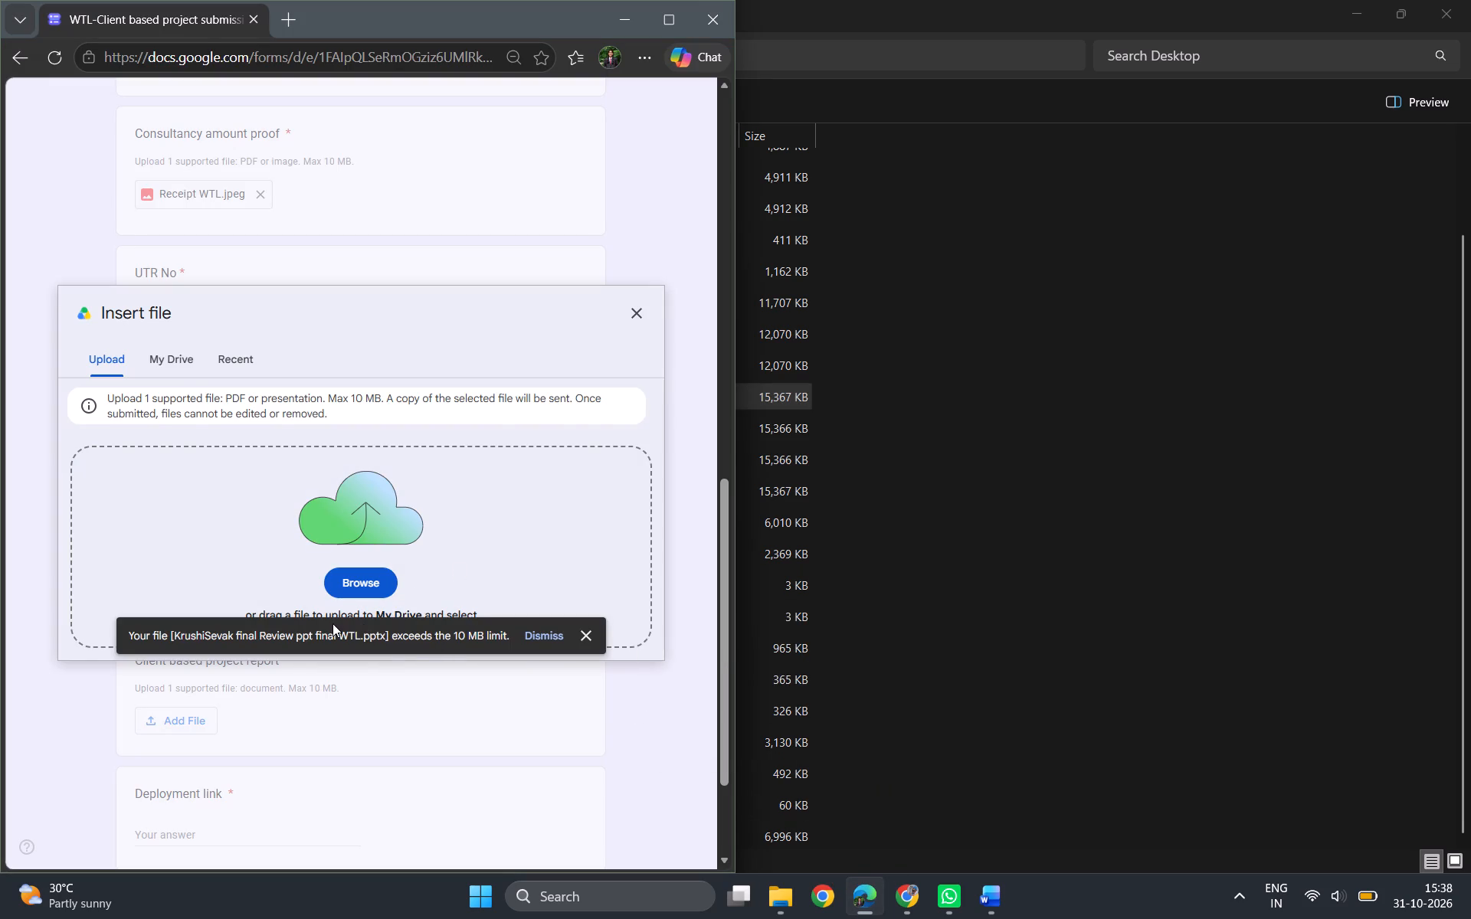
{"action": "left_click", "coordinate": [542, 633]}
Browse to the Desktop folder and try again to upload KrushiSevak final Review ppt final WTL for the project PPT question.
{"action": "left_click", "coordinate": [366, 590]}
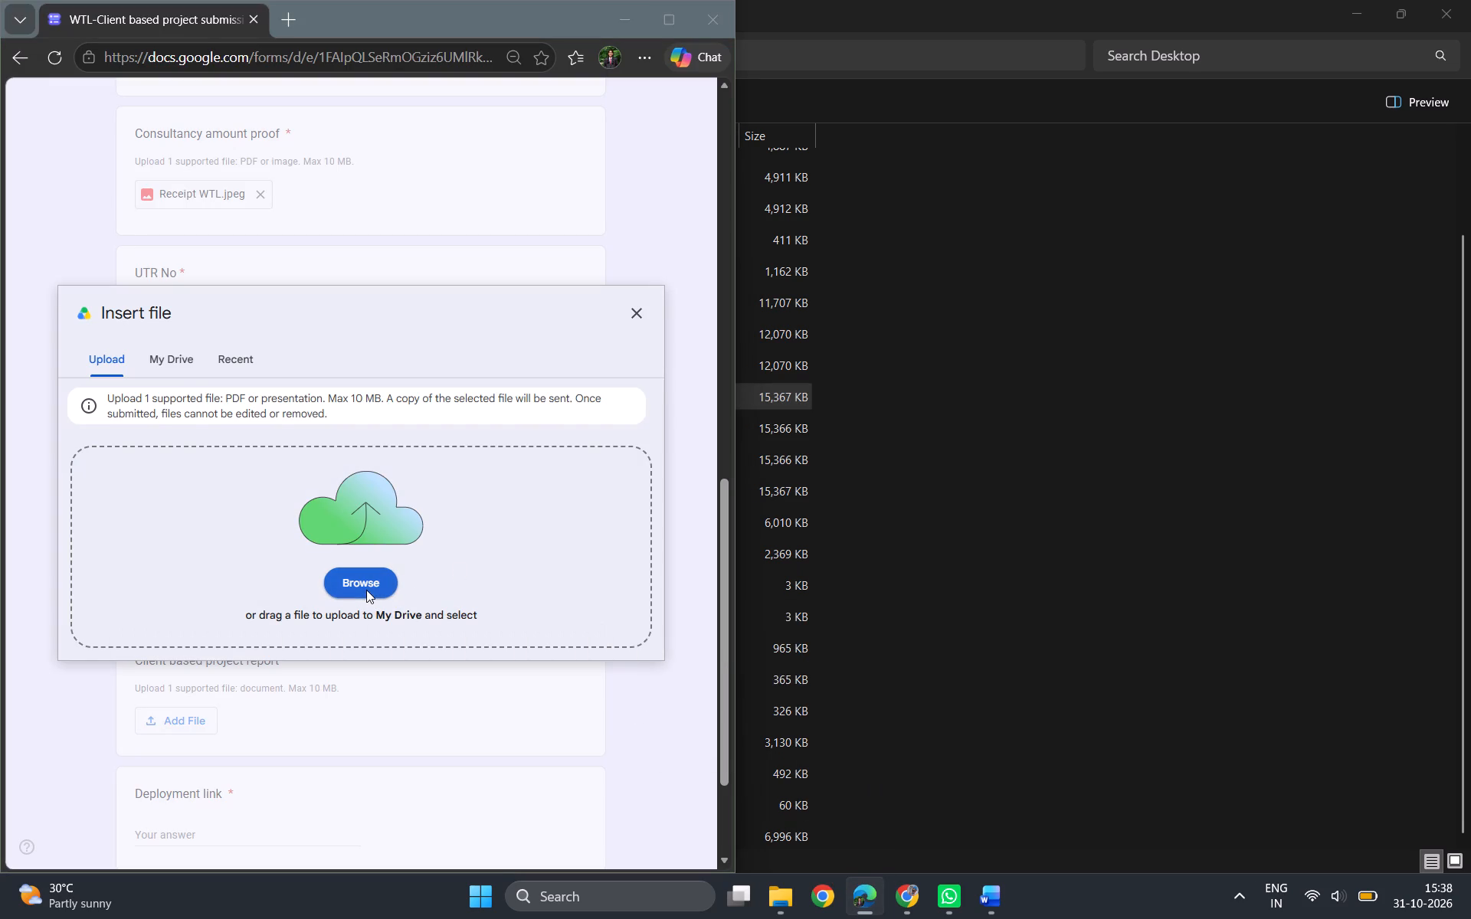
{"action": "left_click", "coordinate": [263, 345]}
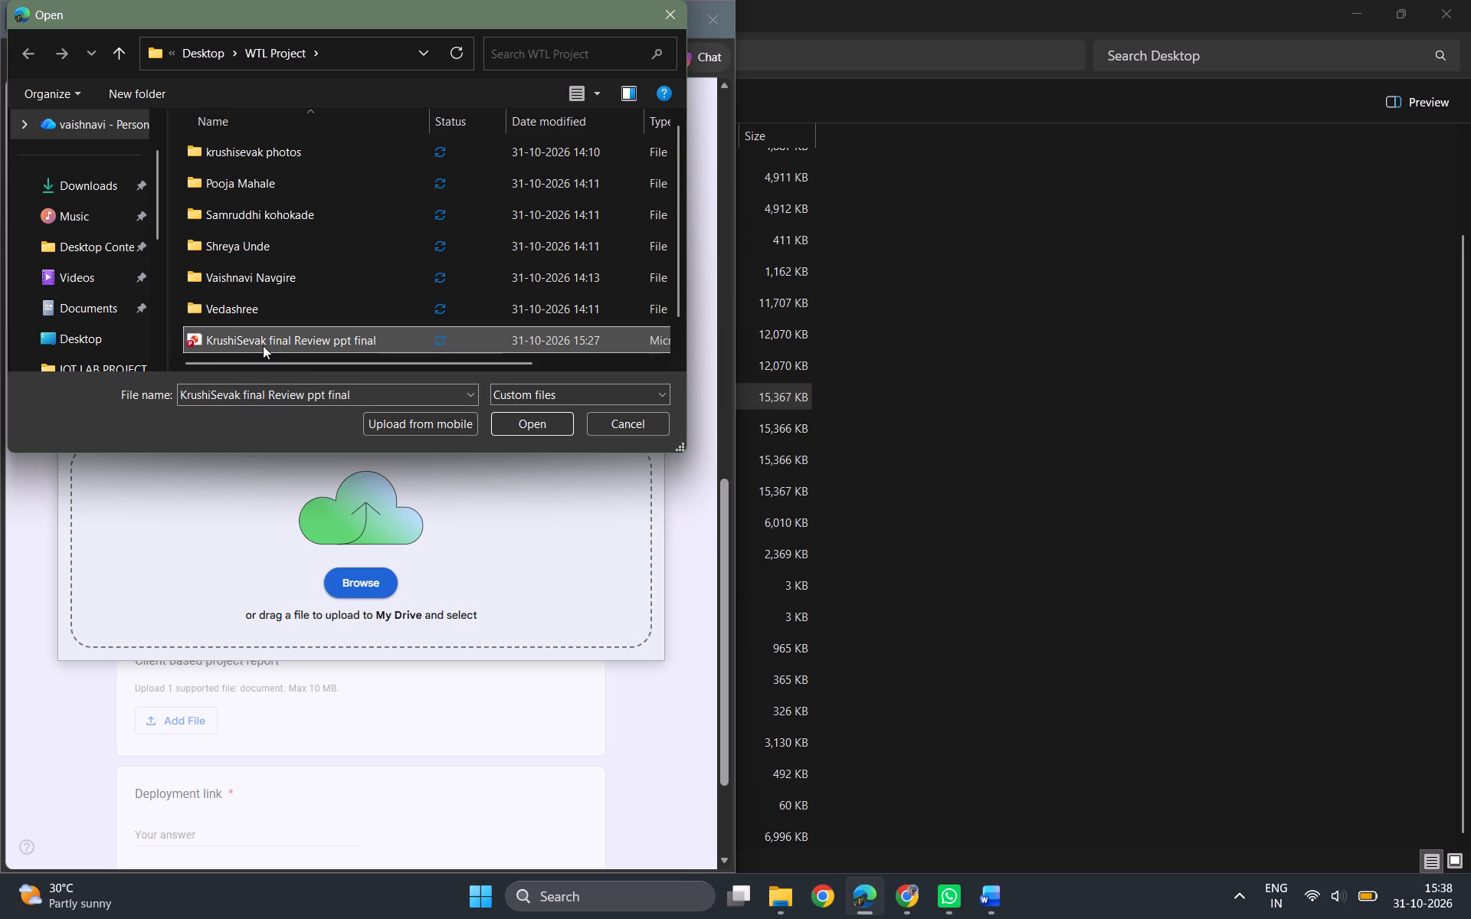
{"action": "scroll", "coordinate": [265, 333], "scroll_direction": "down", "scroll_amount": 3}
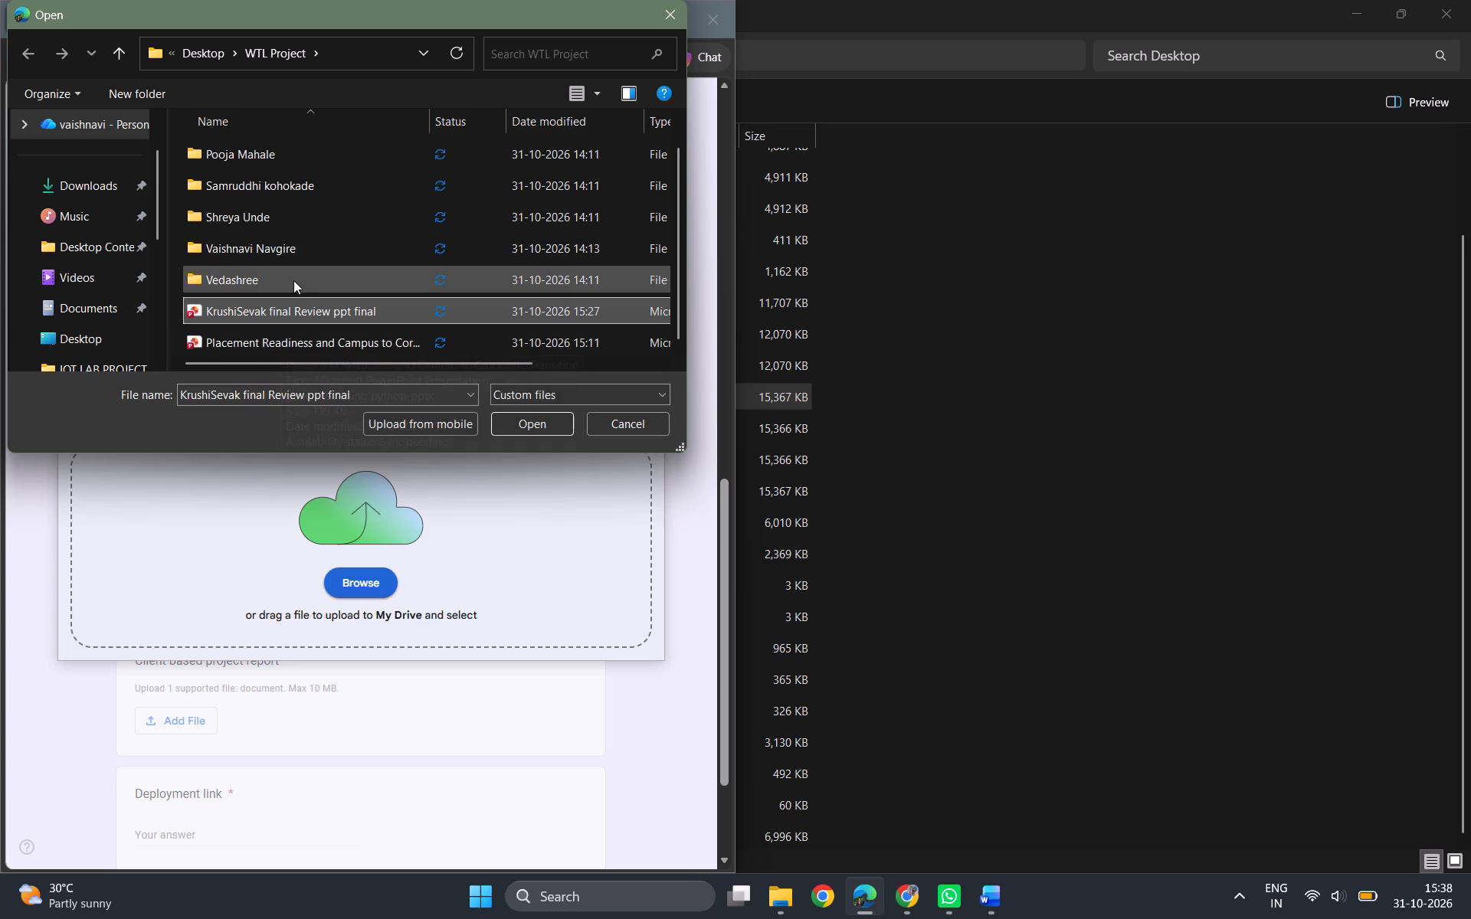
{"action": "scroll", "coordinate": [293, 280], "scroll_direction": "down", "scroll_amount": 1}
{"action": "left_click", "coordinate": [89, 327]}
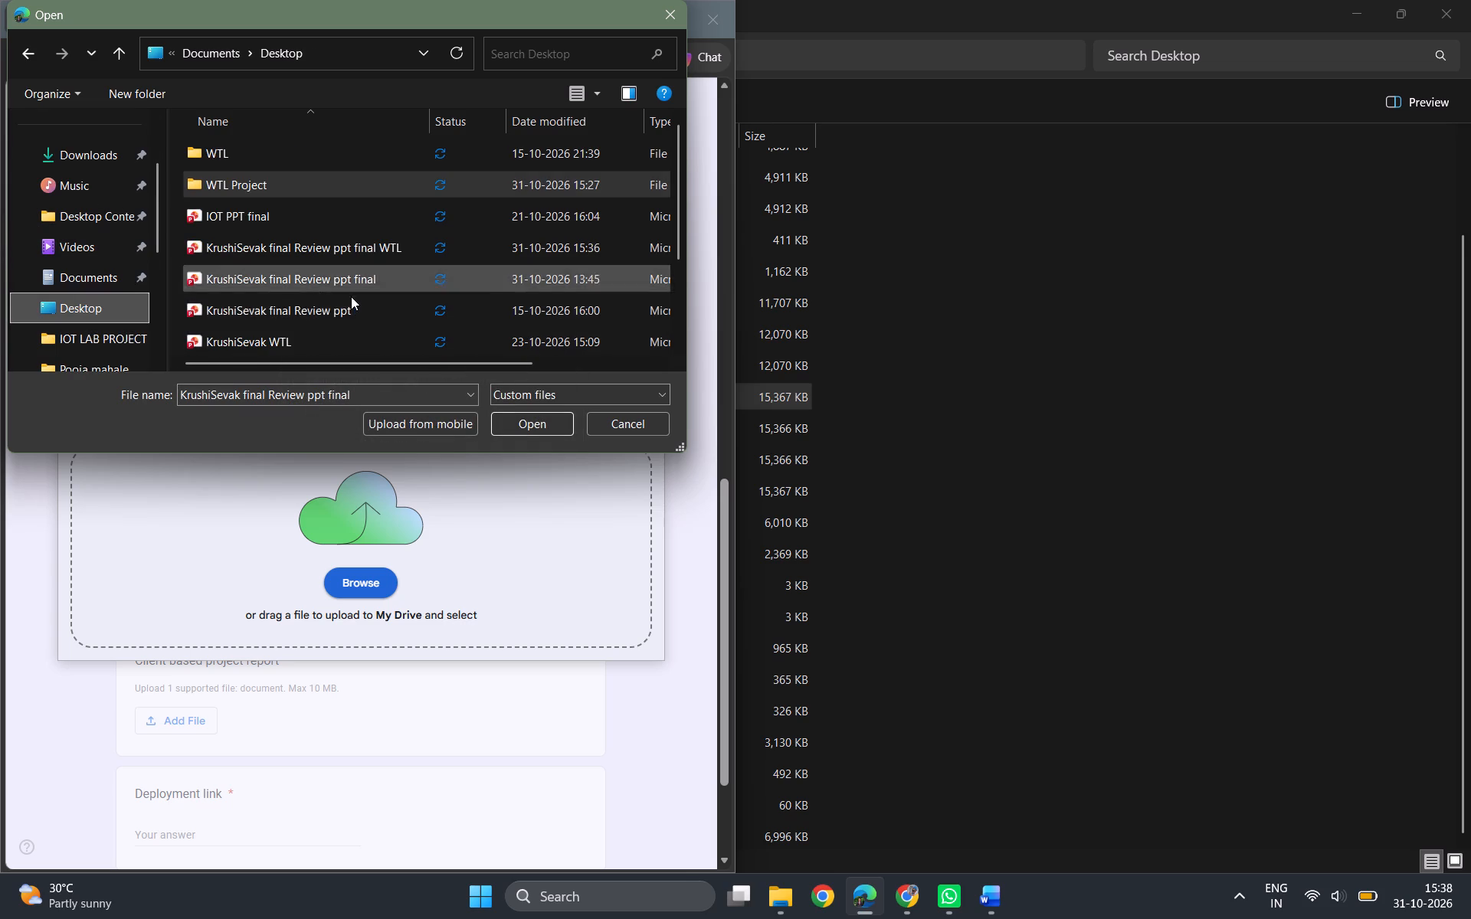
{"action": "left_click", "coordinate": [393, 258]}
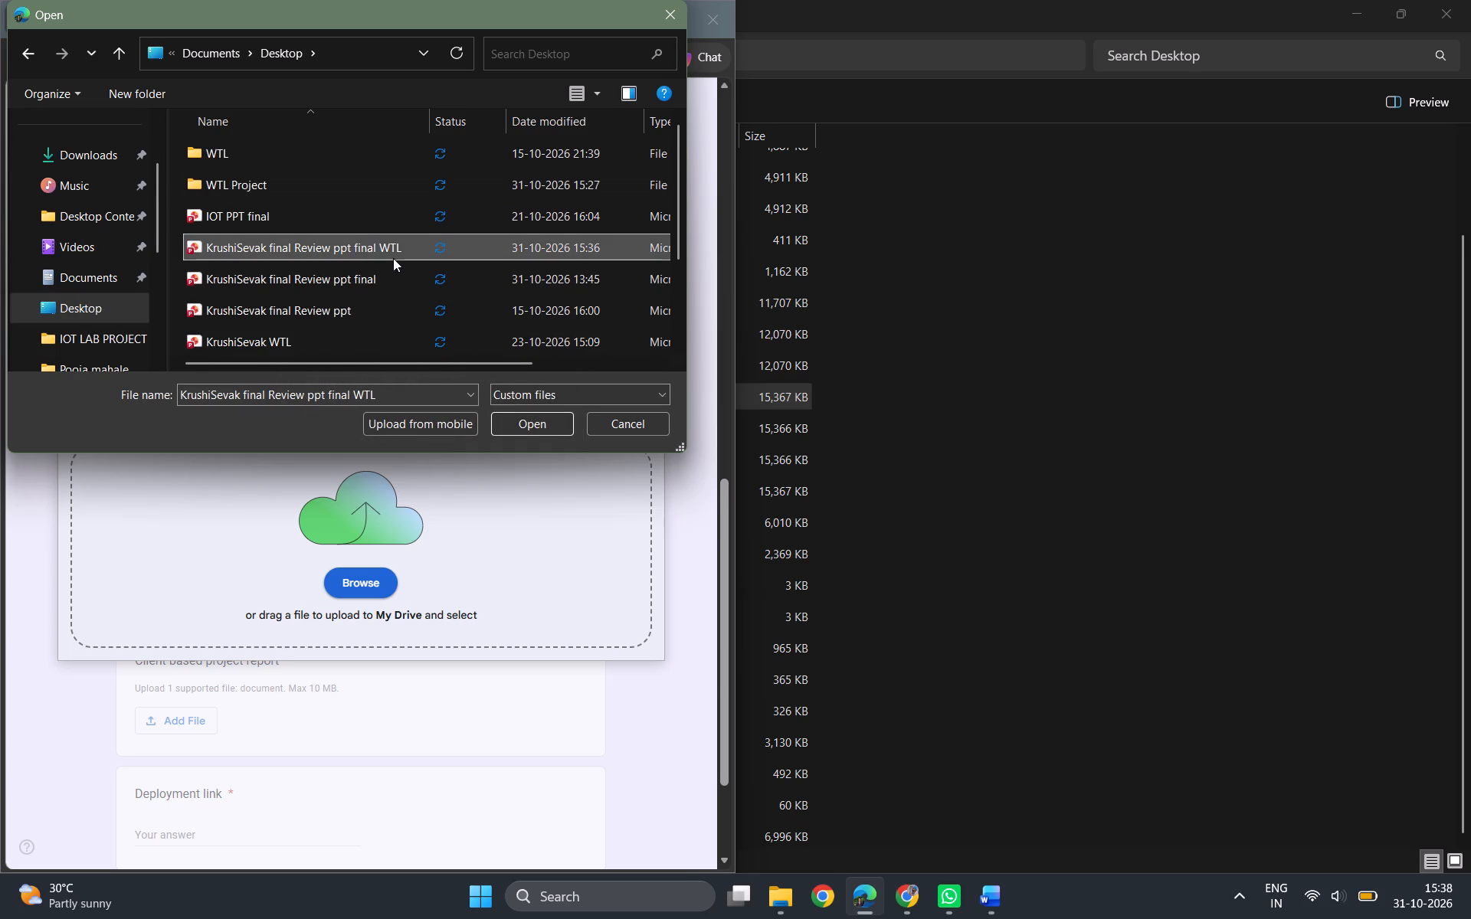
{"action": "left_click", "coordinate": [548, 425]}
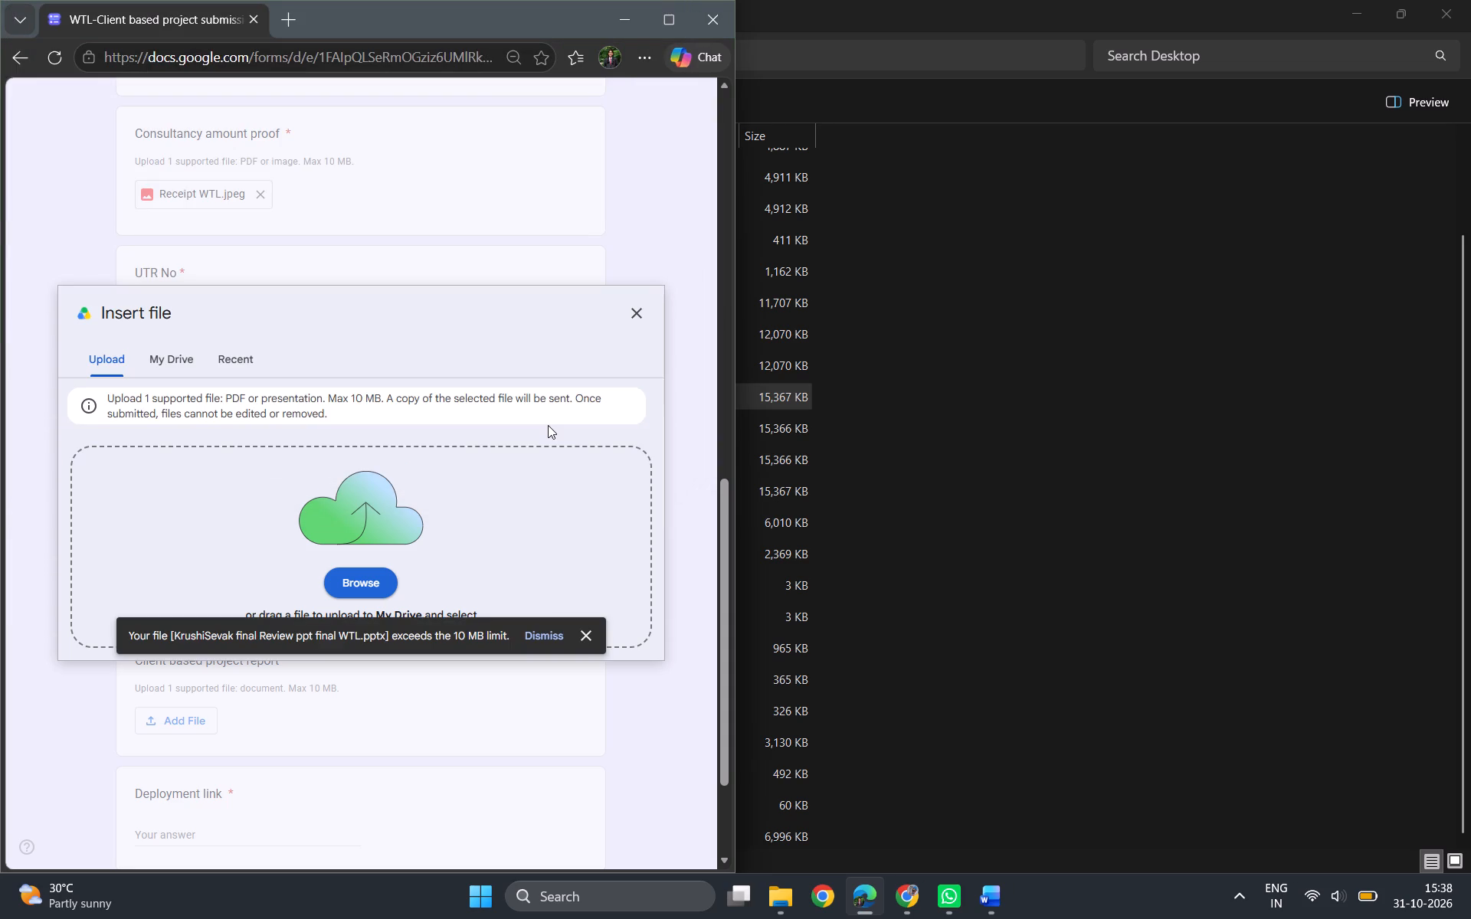
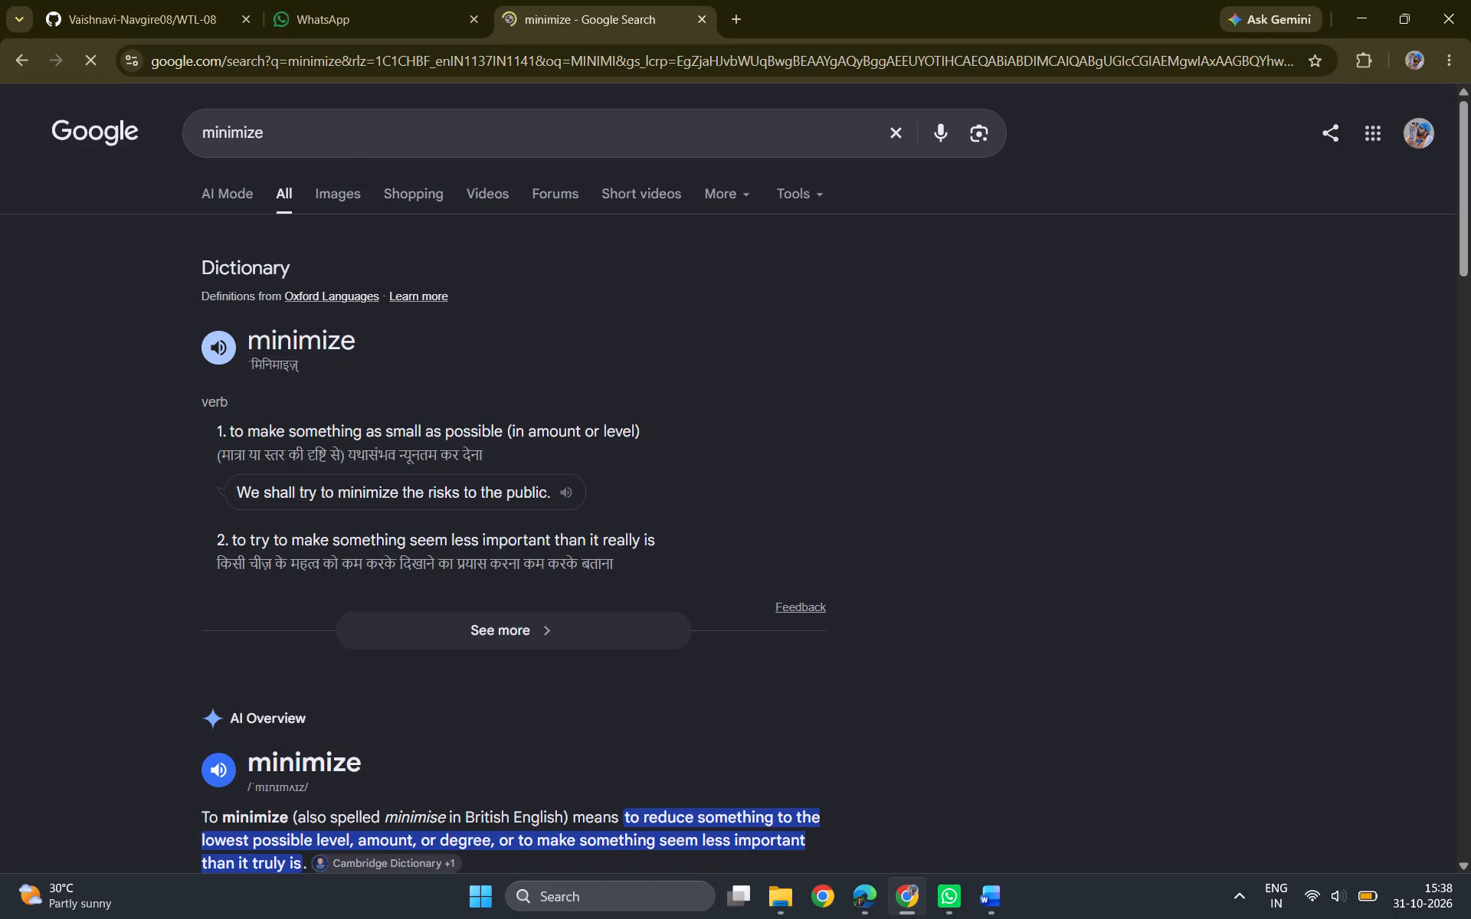
Search Google for minimize PPT SIZE and open Smallpdf's Compress PPT Presentations Online page.
{"action": "left_click", "coordinate": [341, 132]}
{"action": "key", "text": "space"}
{"action": "type", "text": "PPT SIZE"}
{"action": "key", "text": "Return"}
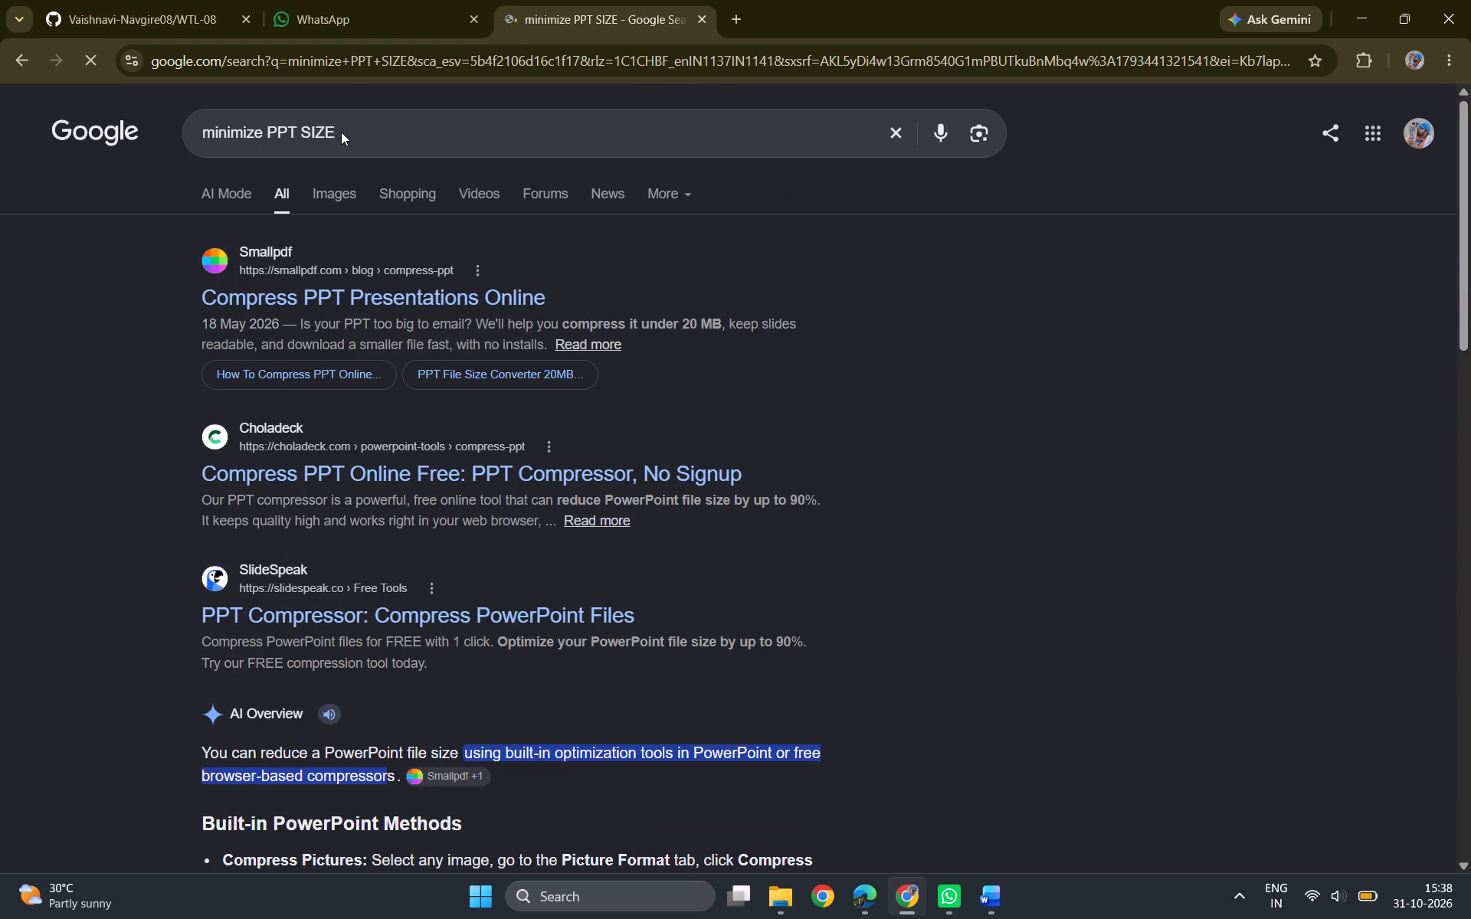
{"action": "left_click", "coordinate": [254, 284]}
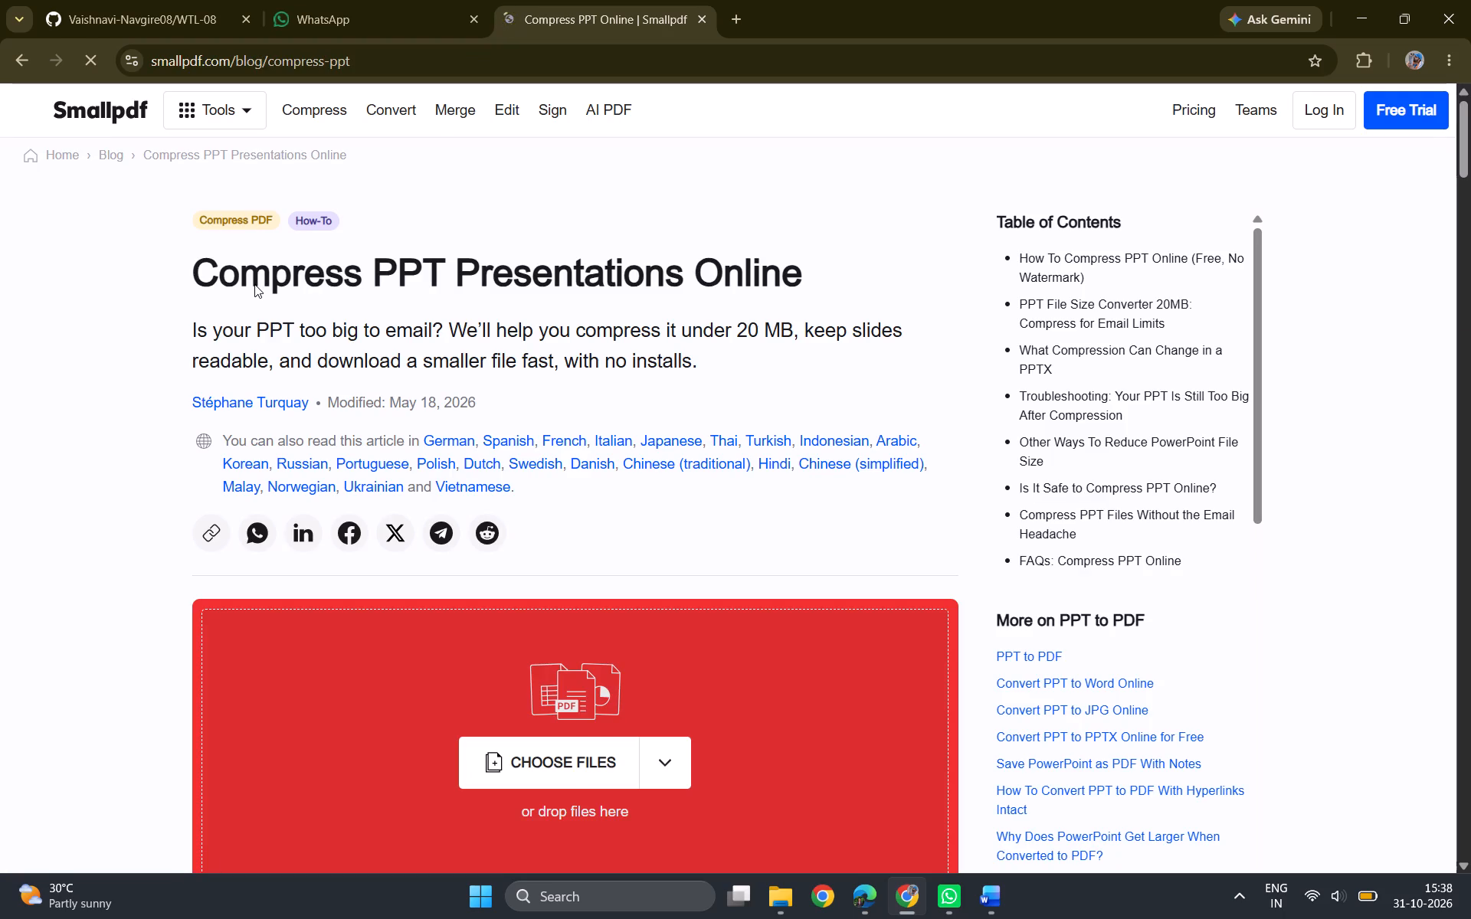
Submit KrushiSevak final Review ppt final from the Desktop's WTL Project folder to the Smallpdf presentation compressor.
{"action": "left_click", "coordinate": [585, 780]}
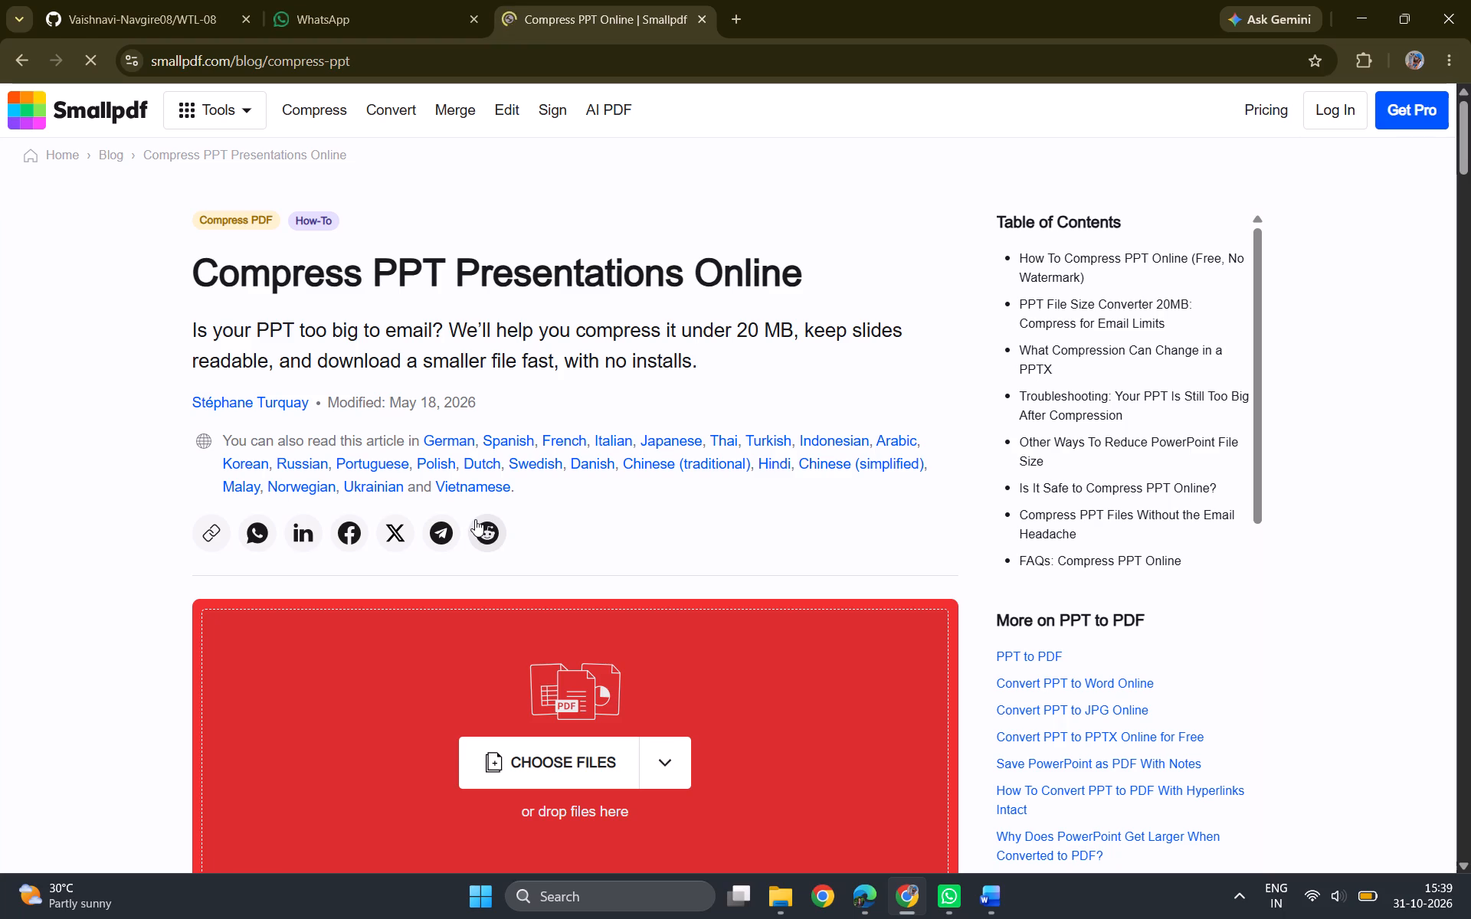
{"action": "double_click", "coordinate": [574, 751]}
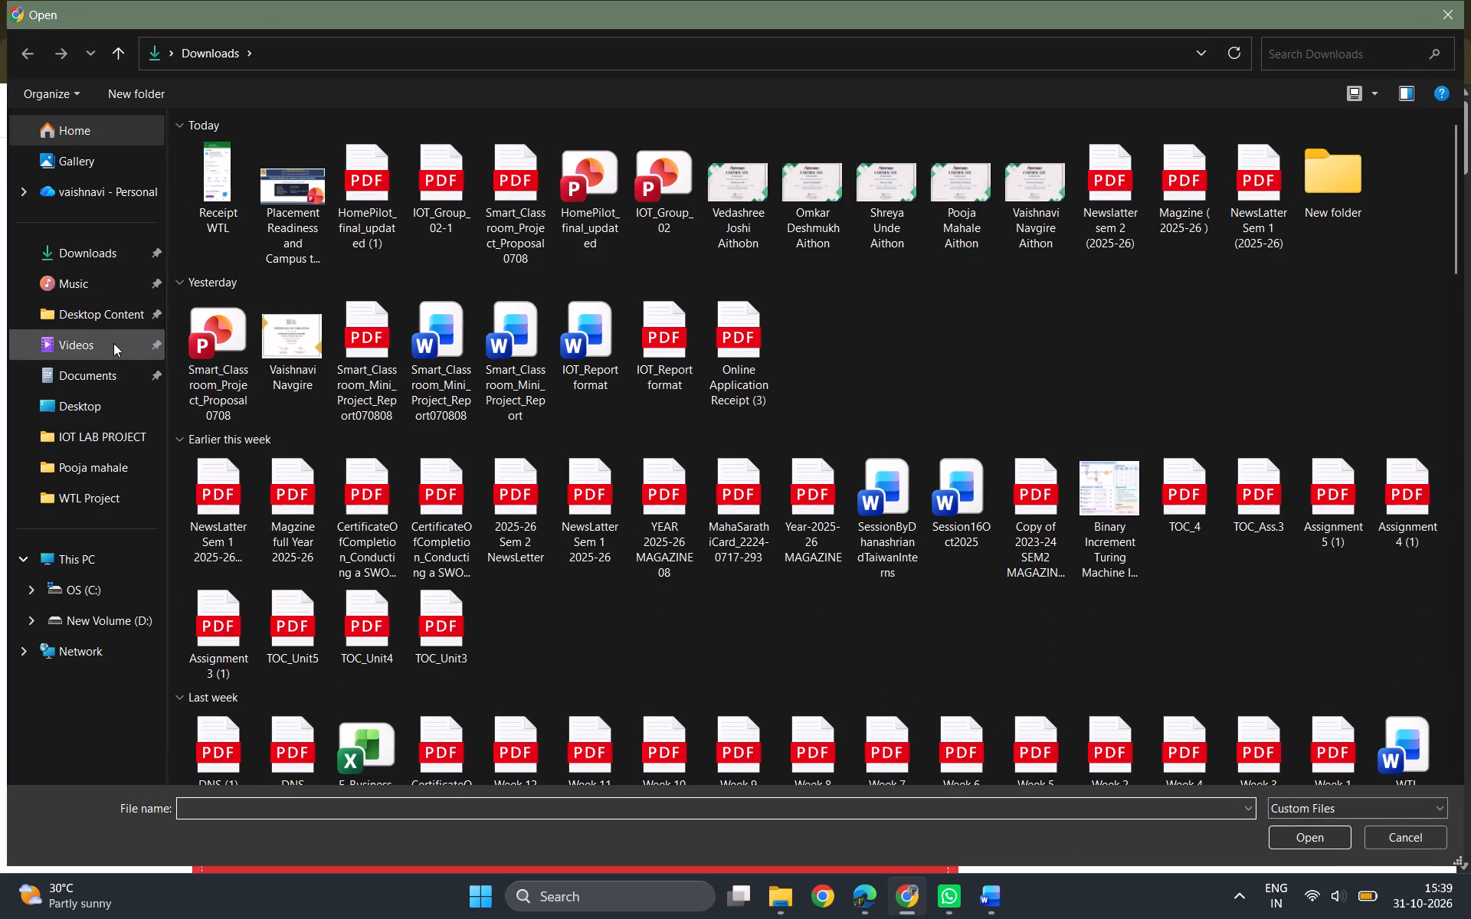
{"action": "left_click", "coordinate": [85, 399]}
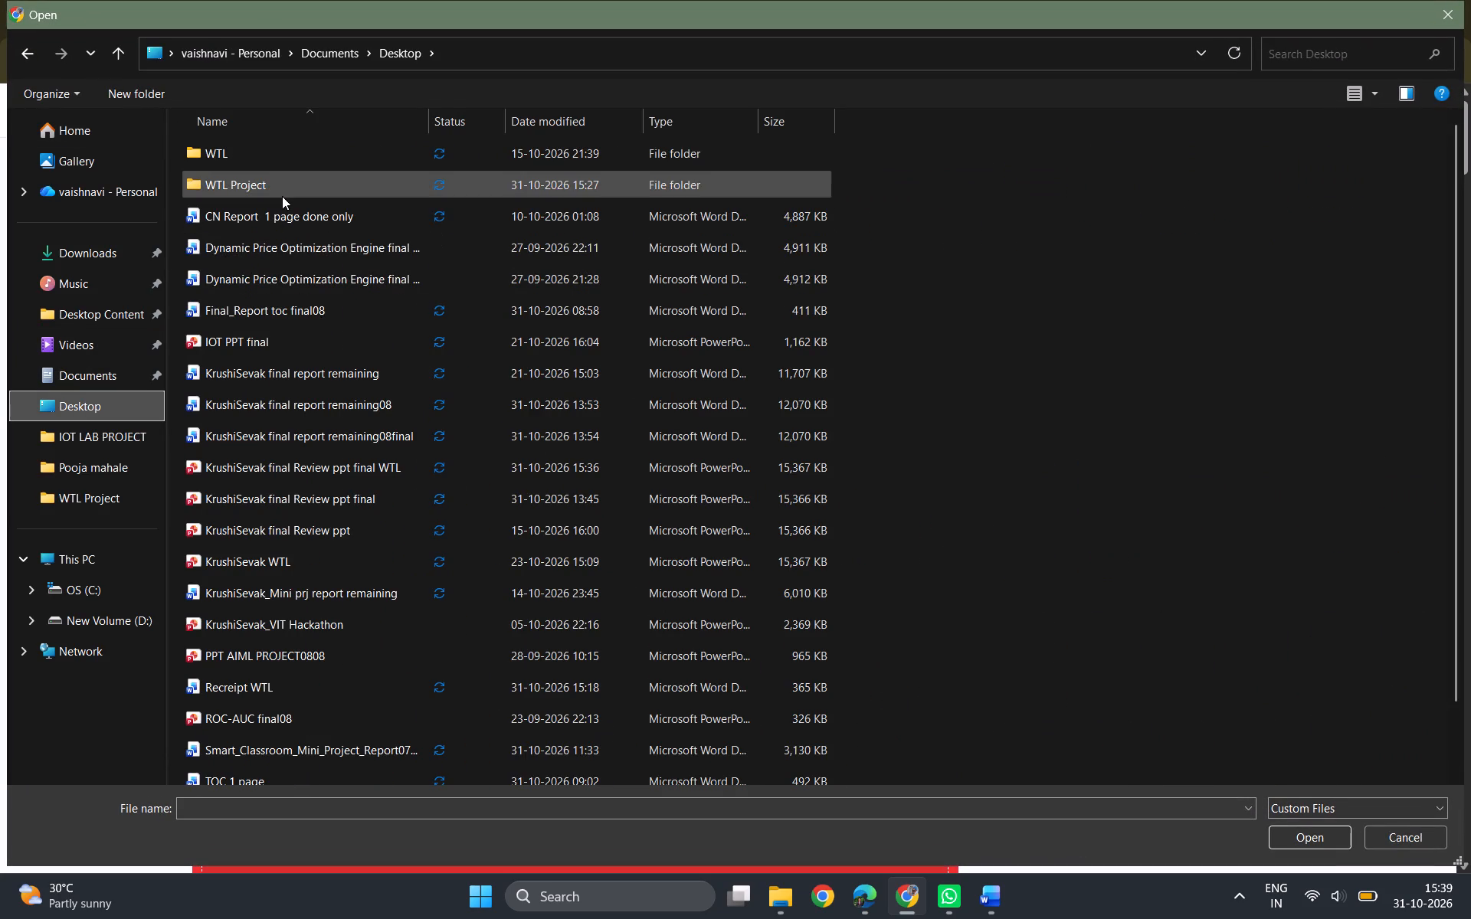
{"action": "double_click", "coordinate": [282, 196]}
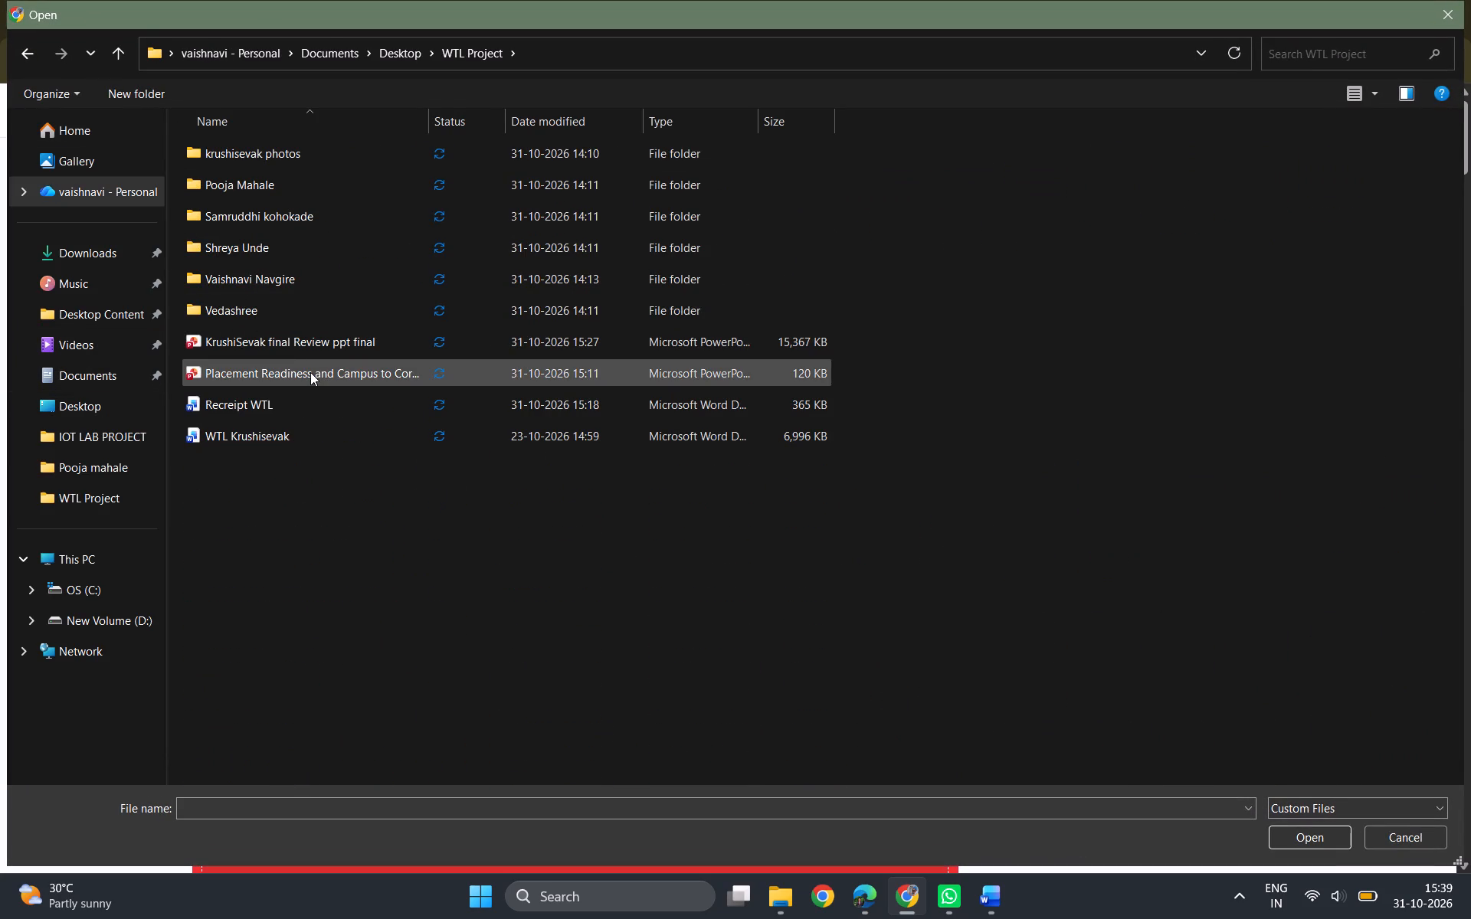
{"action": "left_click", "coordinate": [312, 344]}
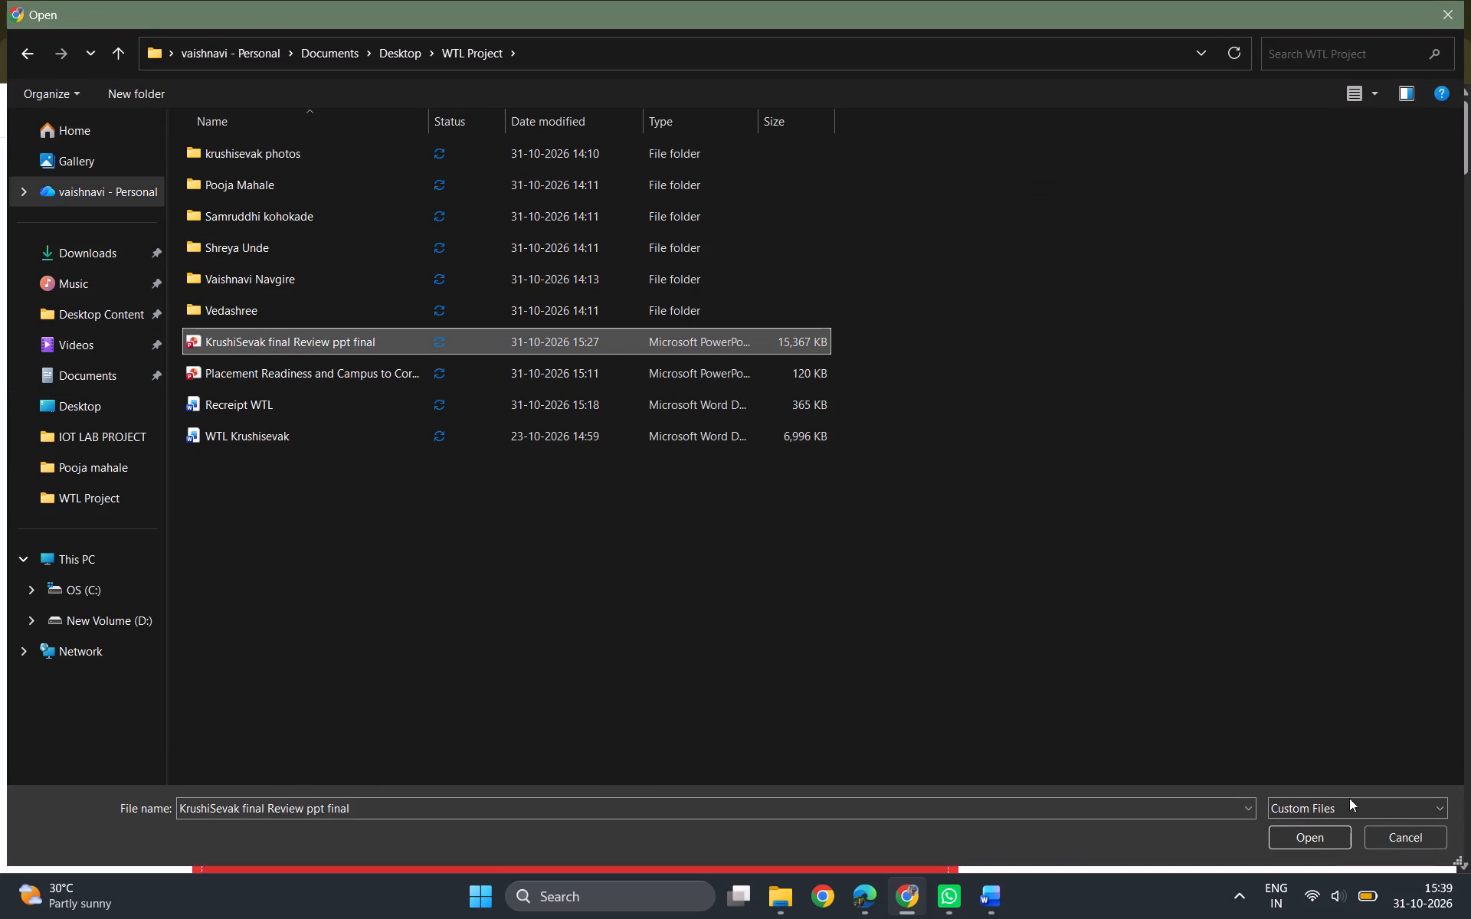
{"action": "left_click", "coordinate": [1322, 842]}
{"action": "scroll", "coordinate": [751, 699], "scroll_direction": "down", "scroll_amount": 1}
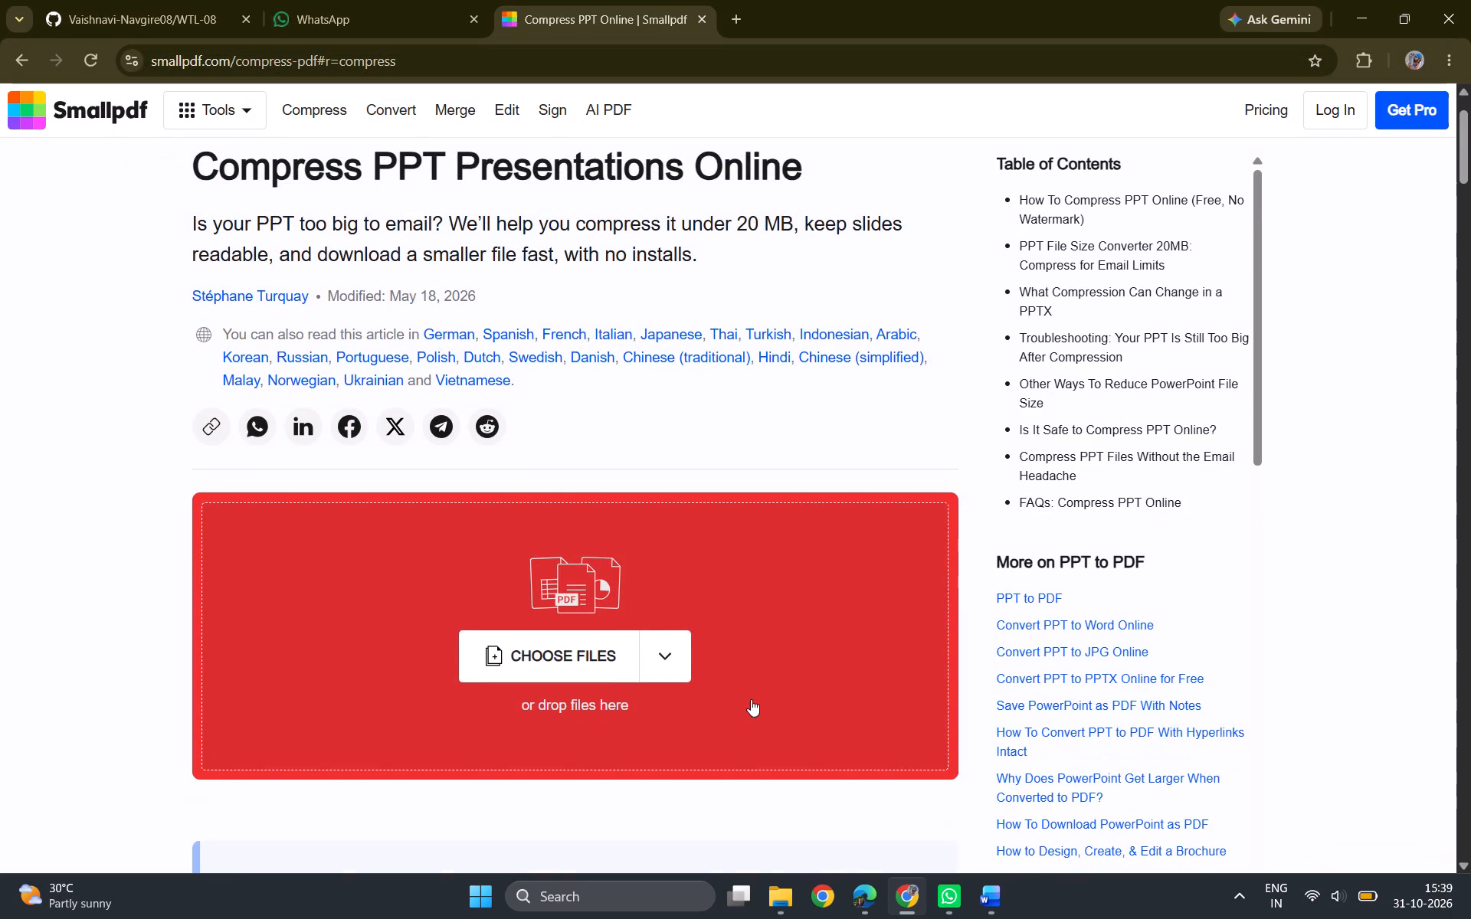
{"action": "scroll", "coordinate": [751, 699], "scroll_direction": "down", "scroll_amount": 6}
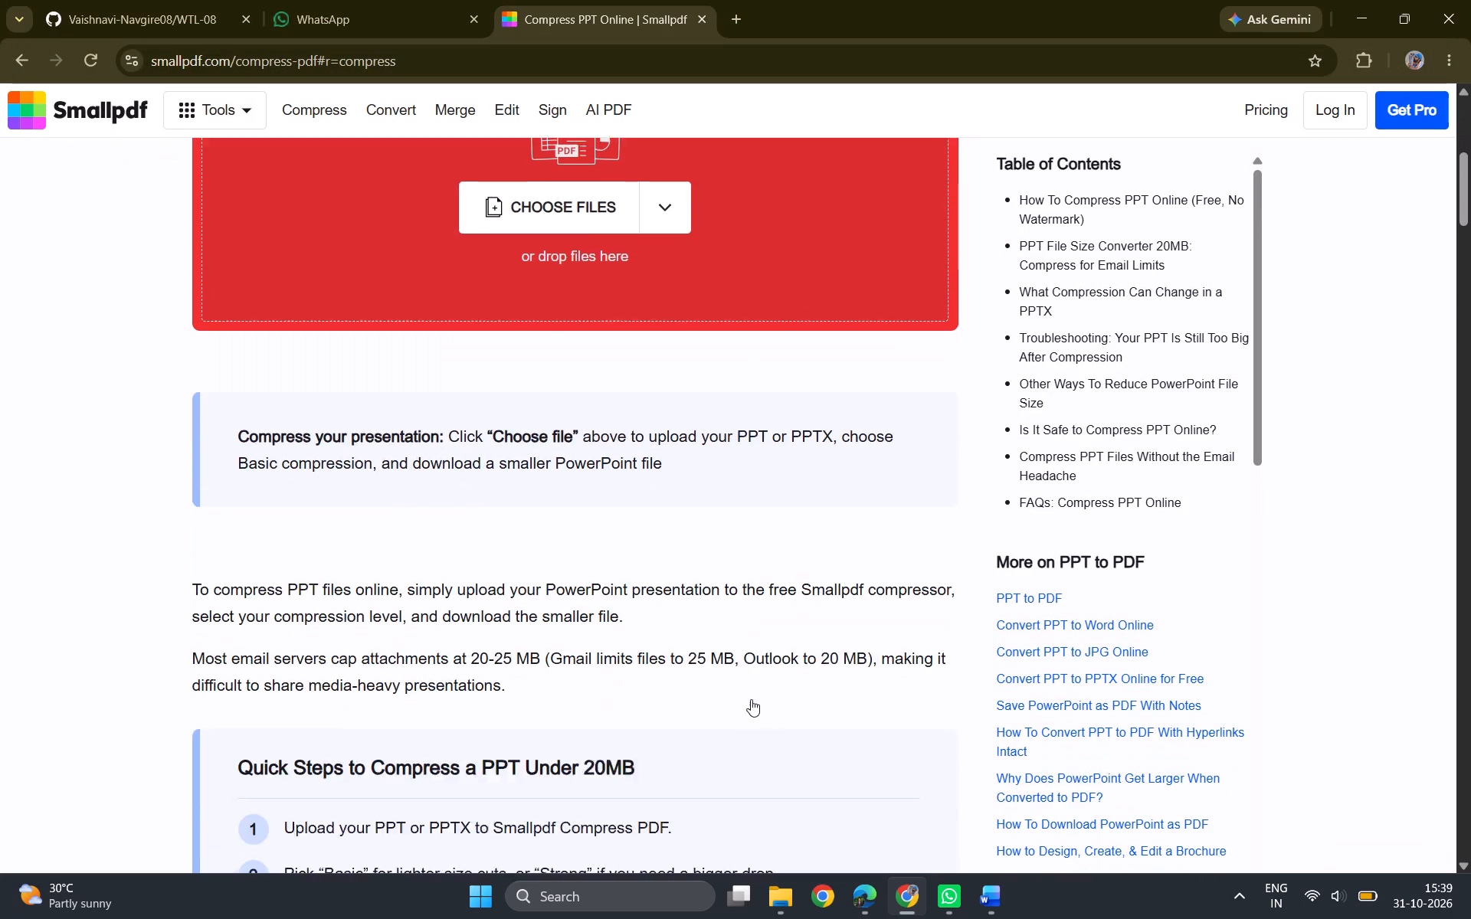
{"action": "scroll", "coordinate": [751, 699], "scroll_direction": "up", "scroll_amount": 1}
{"action": "scroll", "coordinate": [691, 412], "scroll_direction": "up", "scroll_amount": 2}
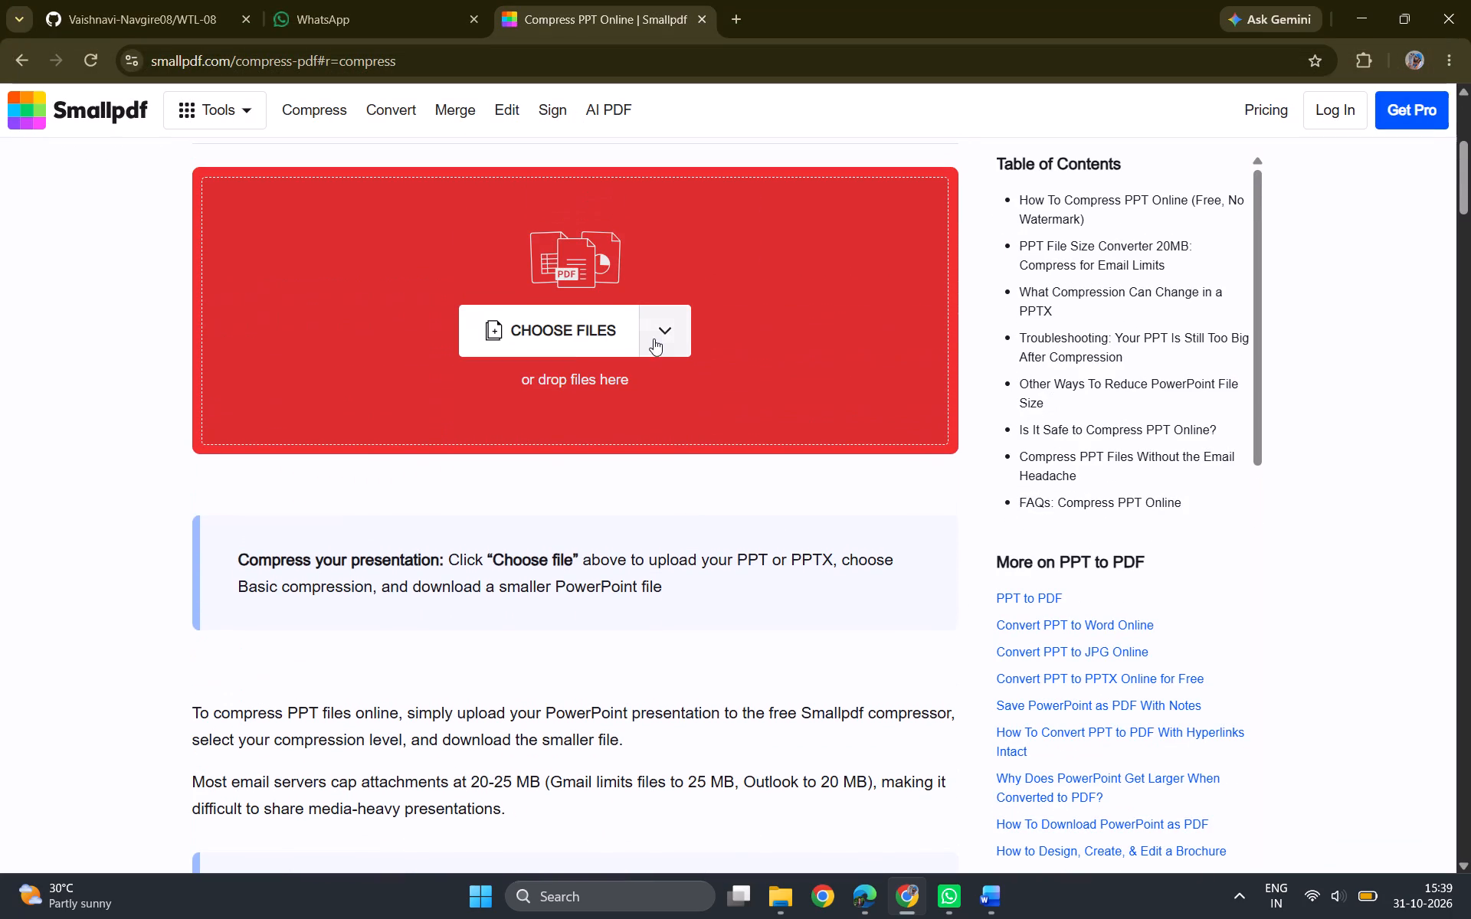
Choose KrushiSevak final Review ppt final from the WTL Project folder again for upload to the Smallpdf compressor.
{"action": "left_click", "coordinate": [650, 335]}
{"action": "left_click", "coordinate": [578, 394]}
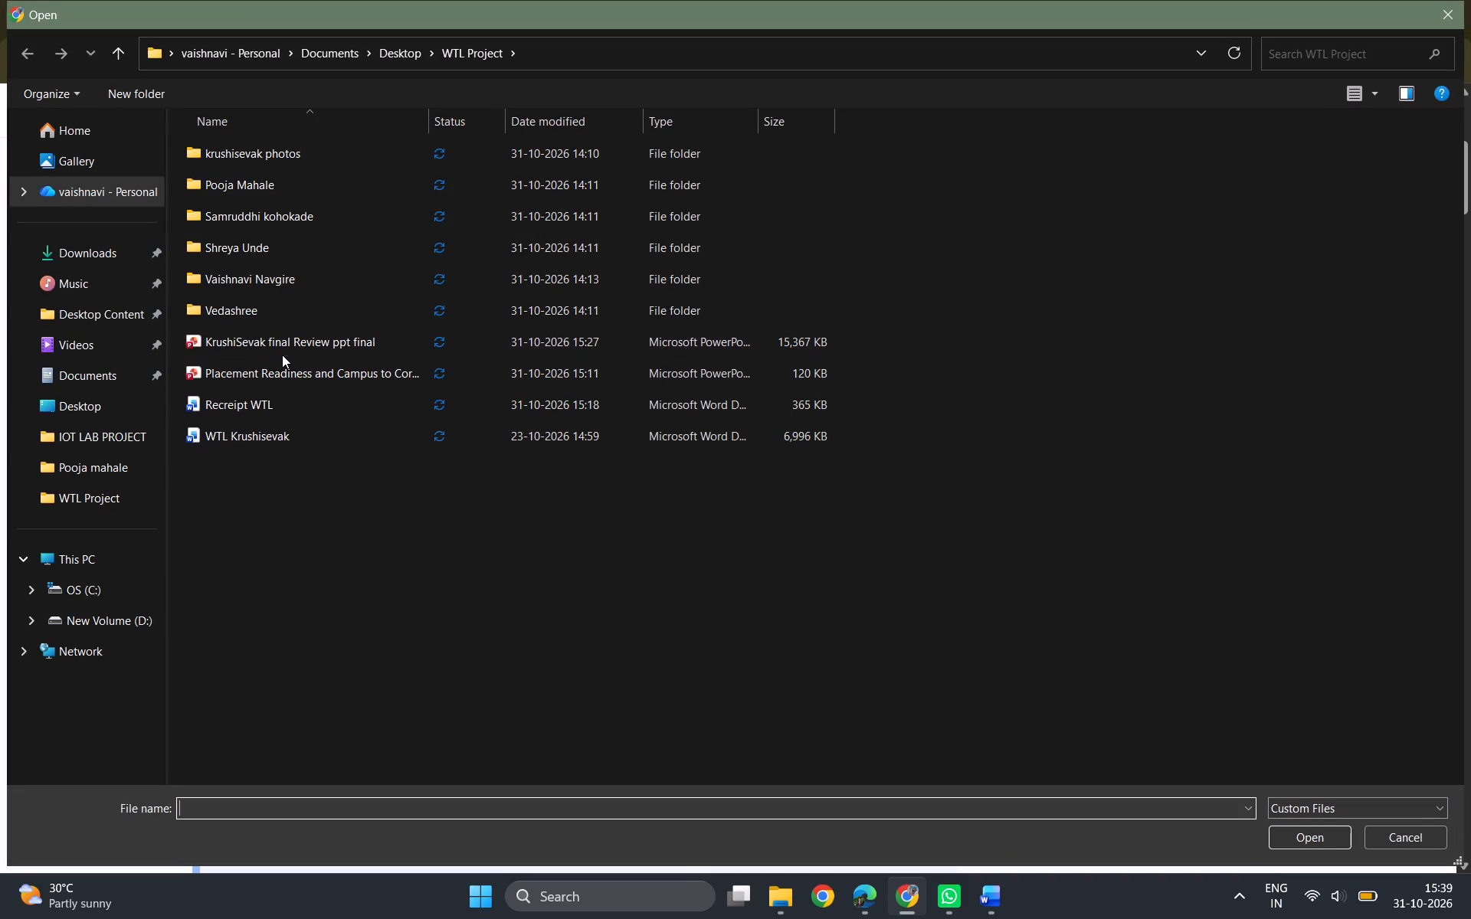
{"action": "left_click", "coordinate": [288, 353]}
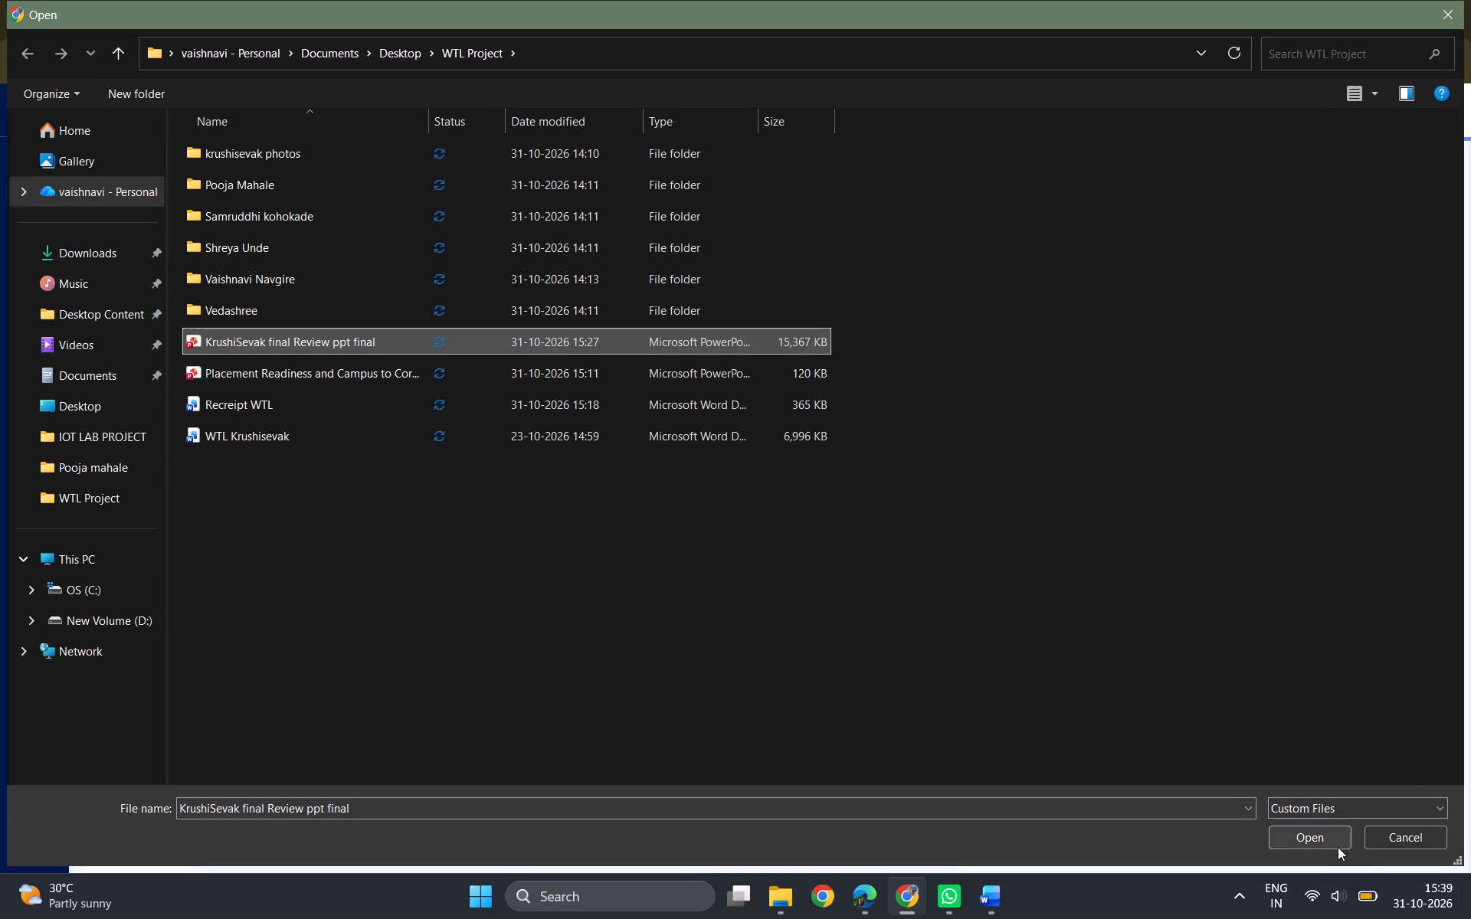
{"action": "left_click", "coordinate": [1338, 847]}
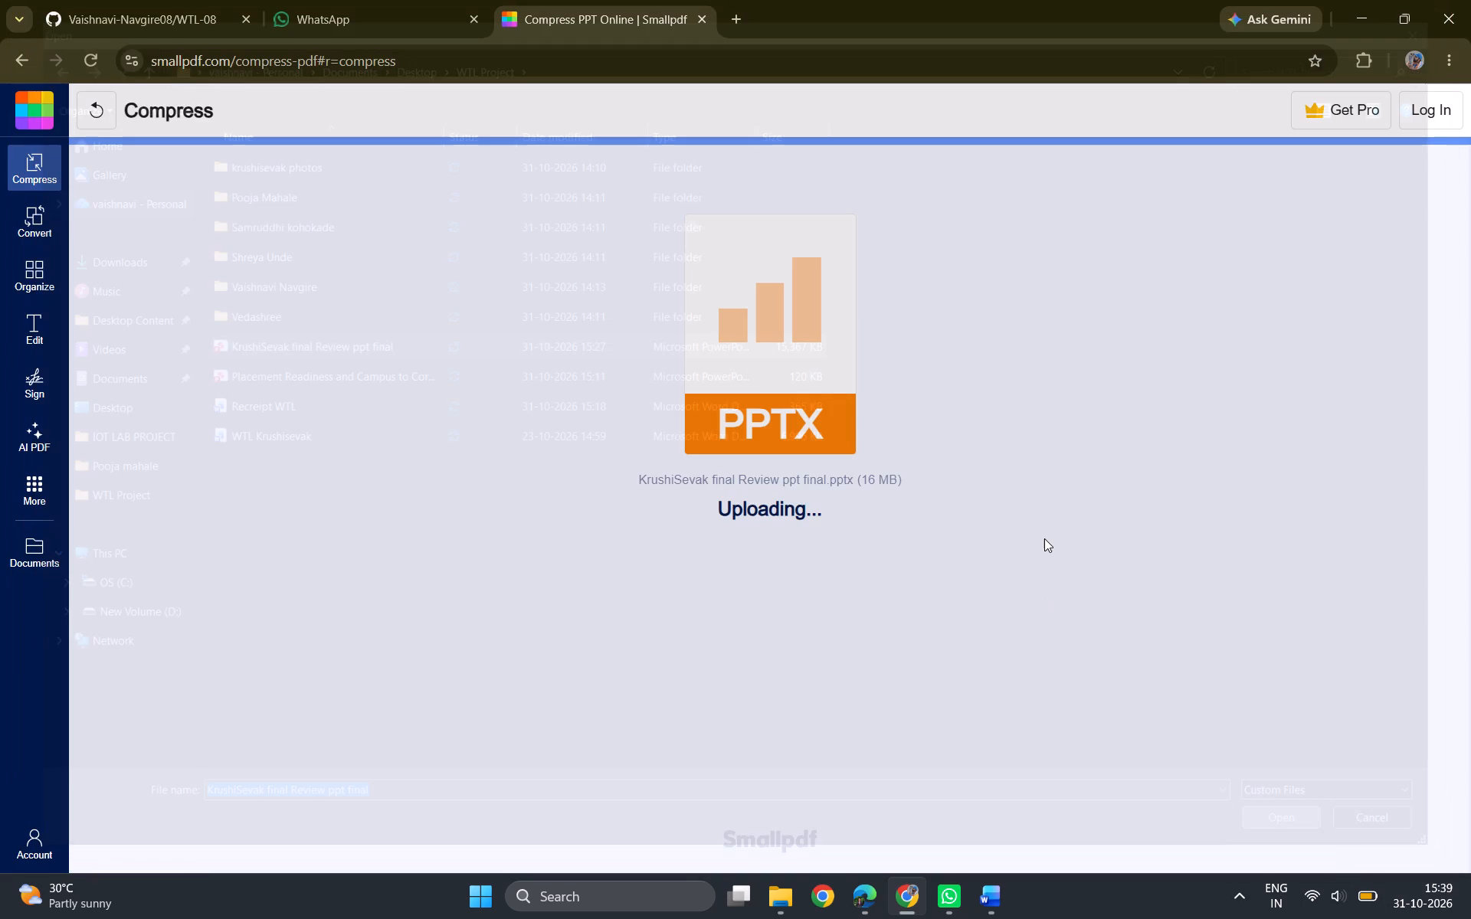
{"action": "scroll", "coordinate": [1044, 538], "scroll_direction": "down", "scroll_amount": 2}
{"action": "scroll", "coordinate": [1044, 538], "scroll_direction": "up", "scroll_amount": 2}
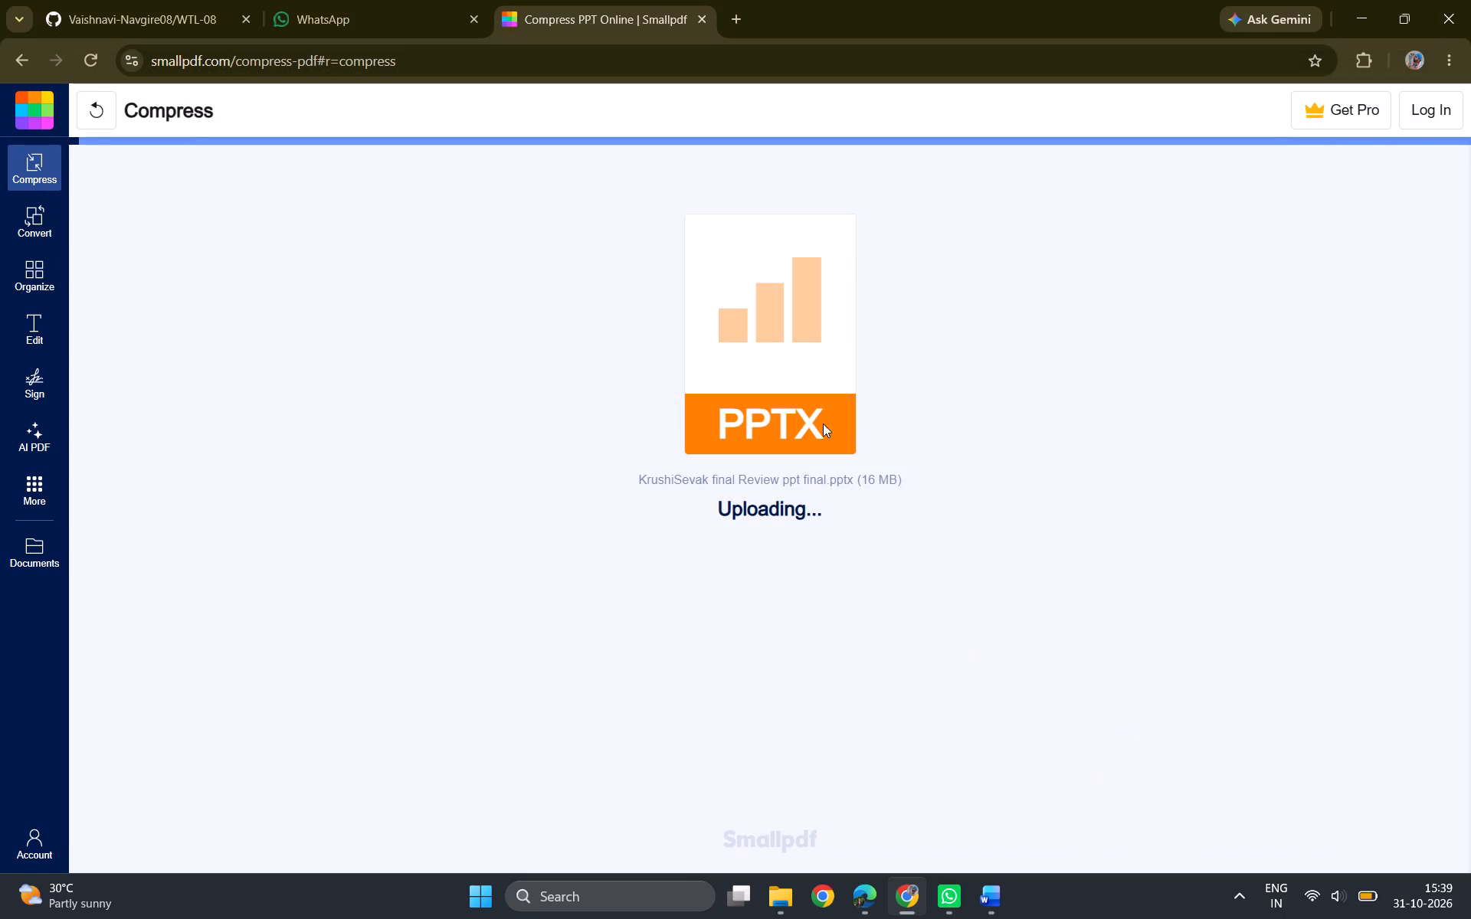
Open Google Drive in a new browser tab and decline the student Gemini plan offer.
{"action": "left_click", "coordinate": [738, 22]}
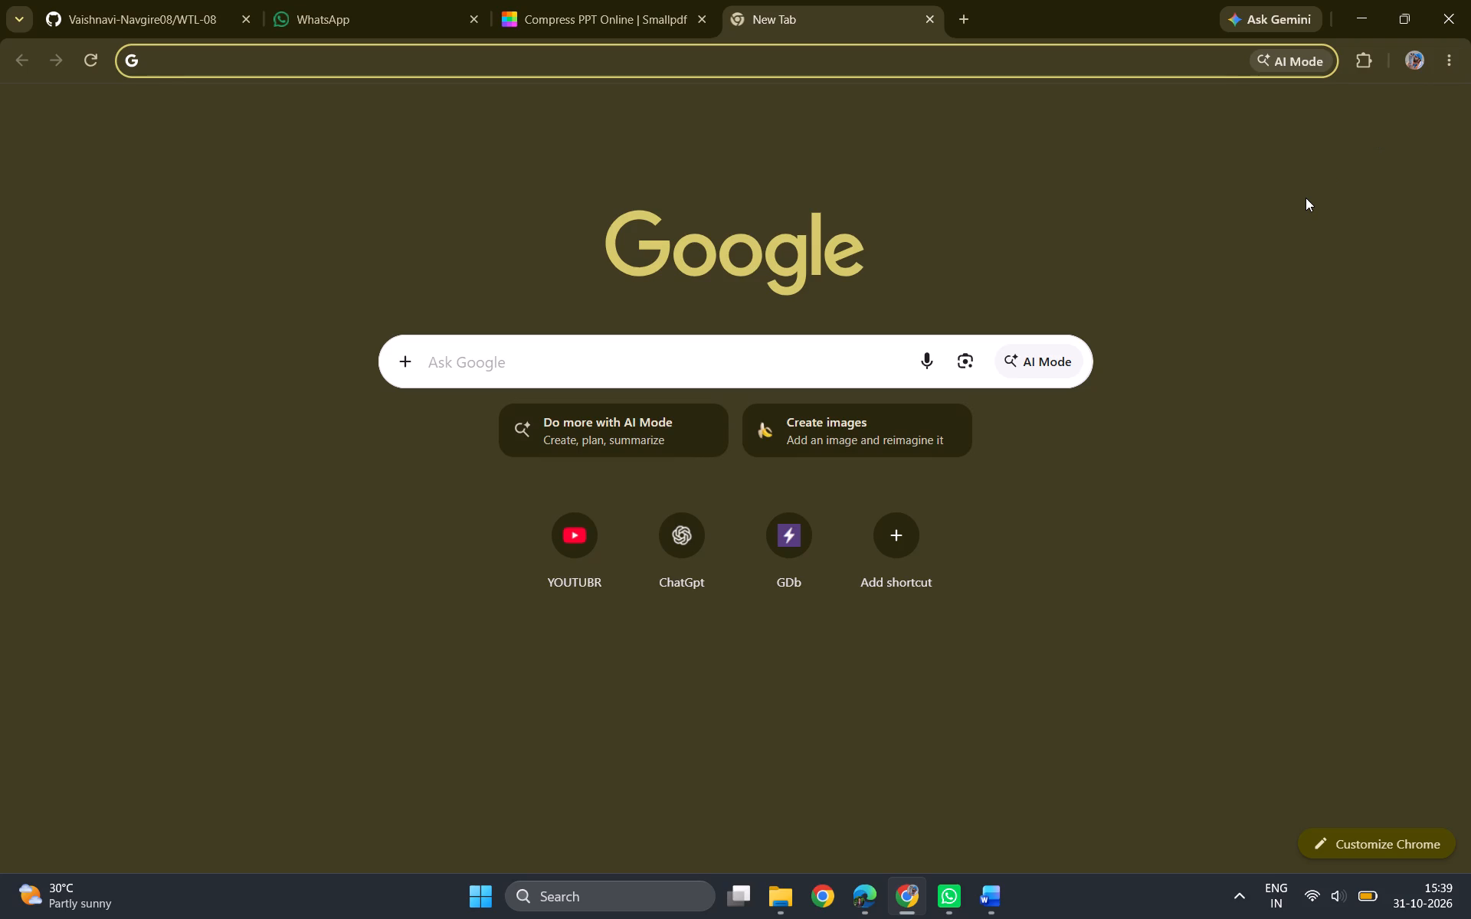
{"action": "key", "text": "ctrl+r"}
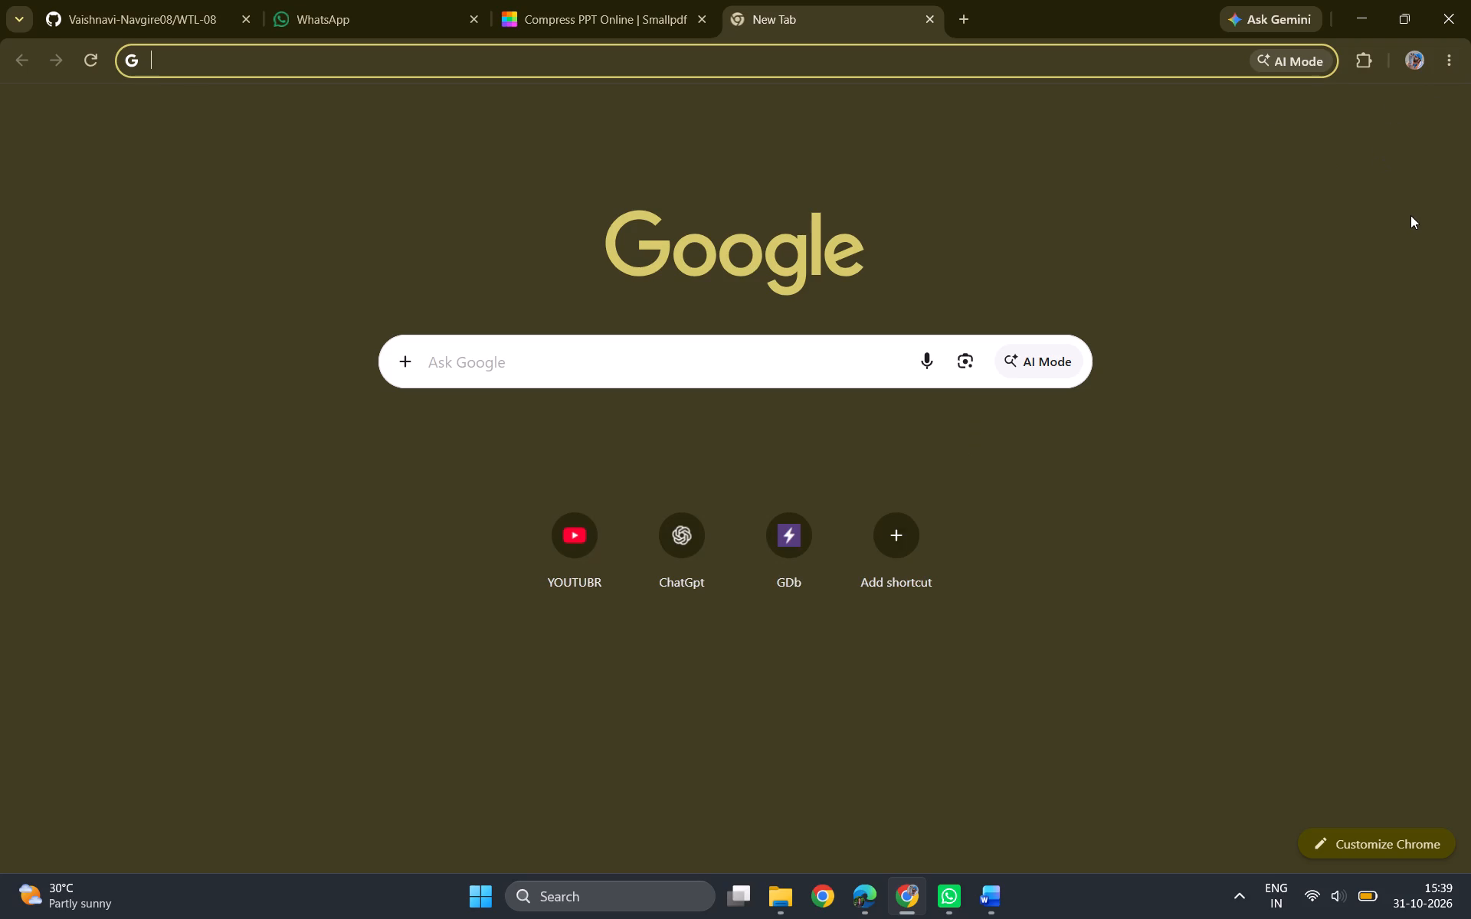
{"action": "left_click", "coordinate": [1399, 111]}
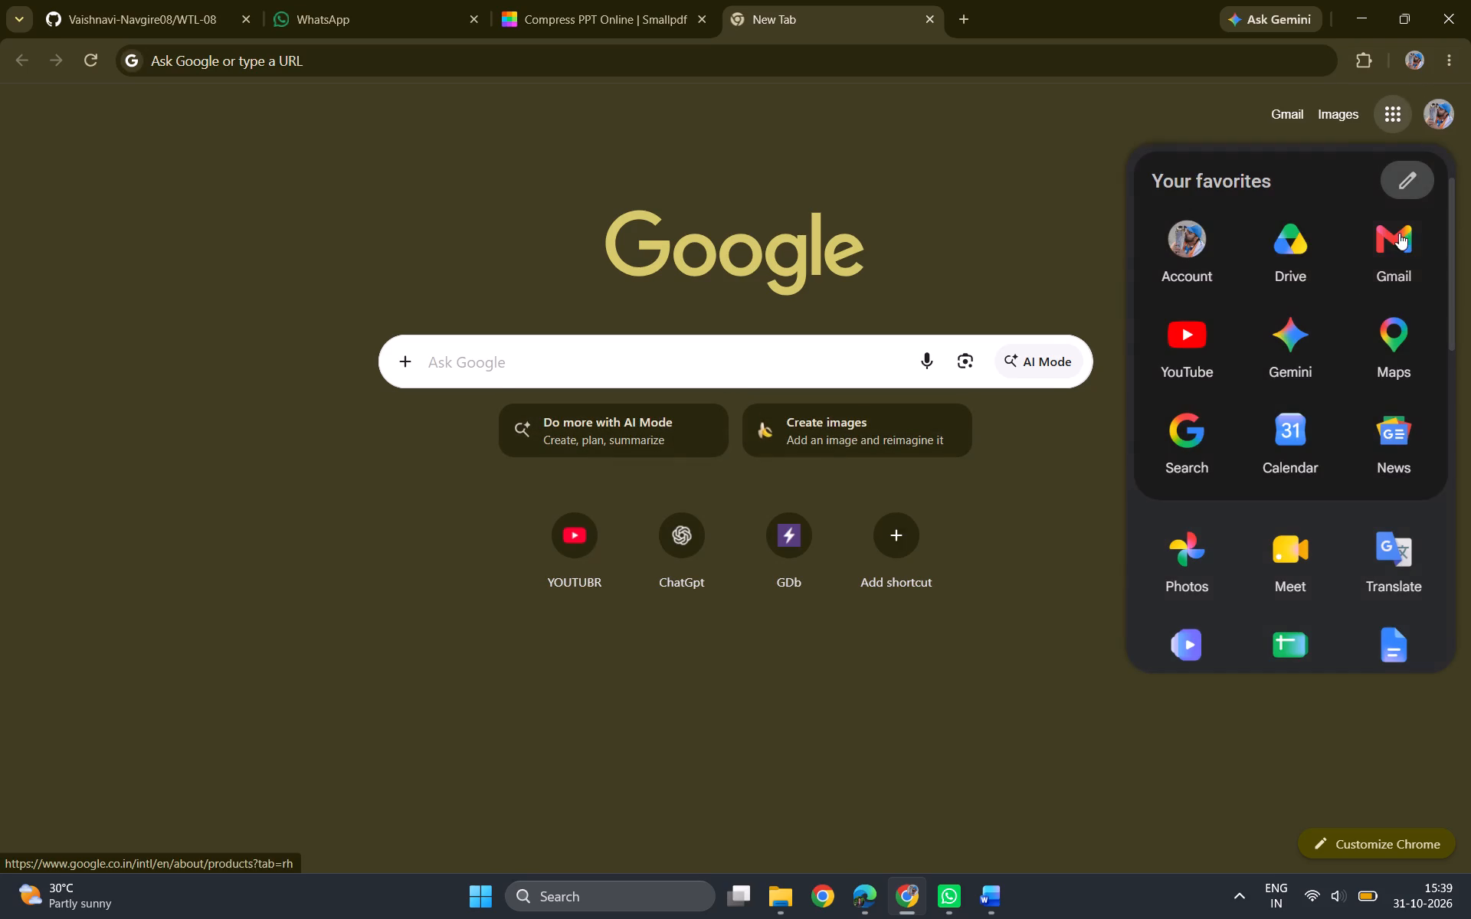
{"action": "left_click", "coordinate": [1285, 249]}
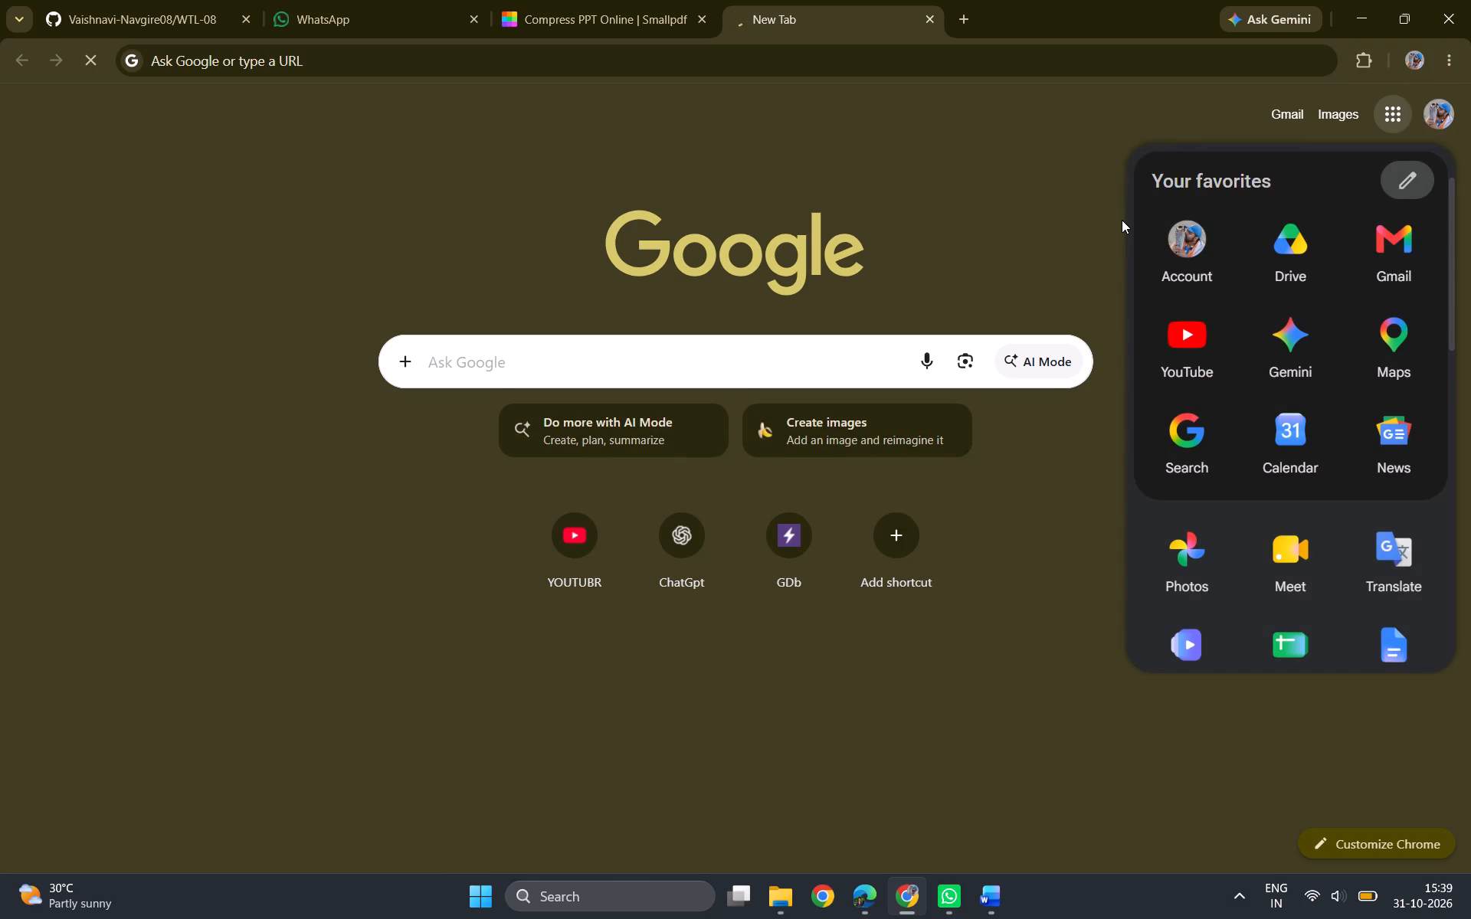
{"action": "left_click", "coordinate": [561, 0]}
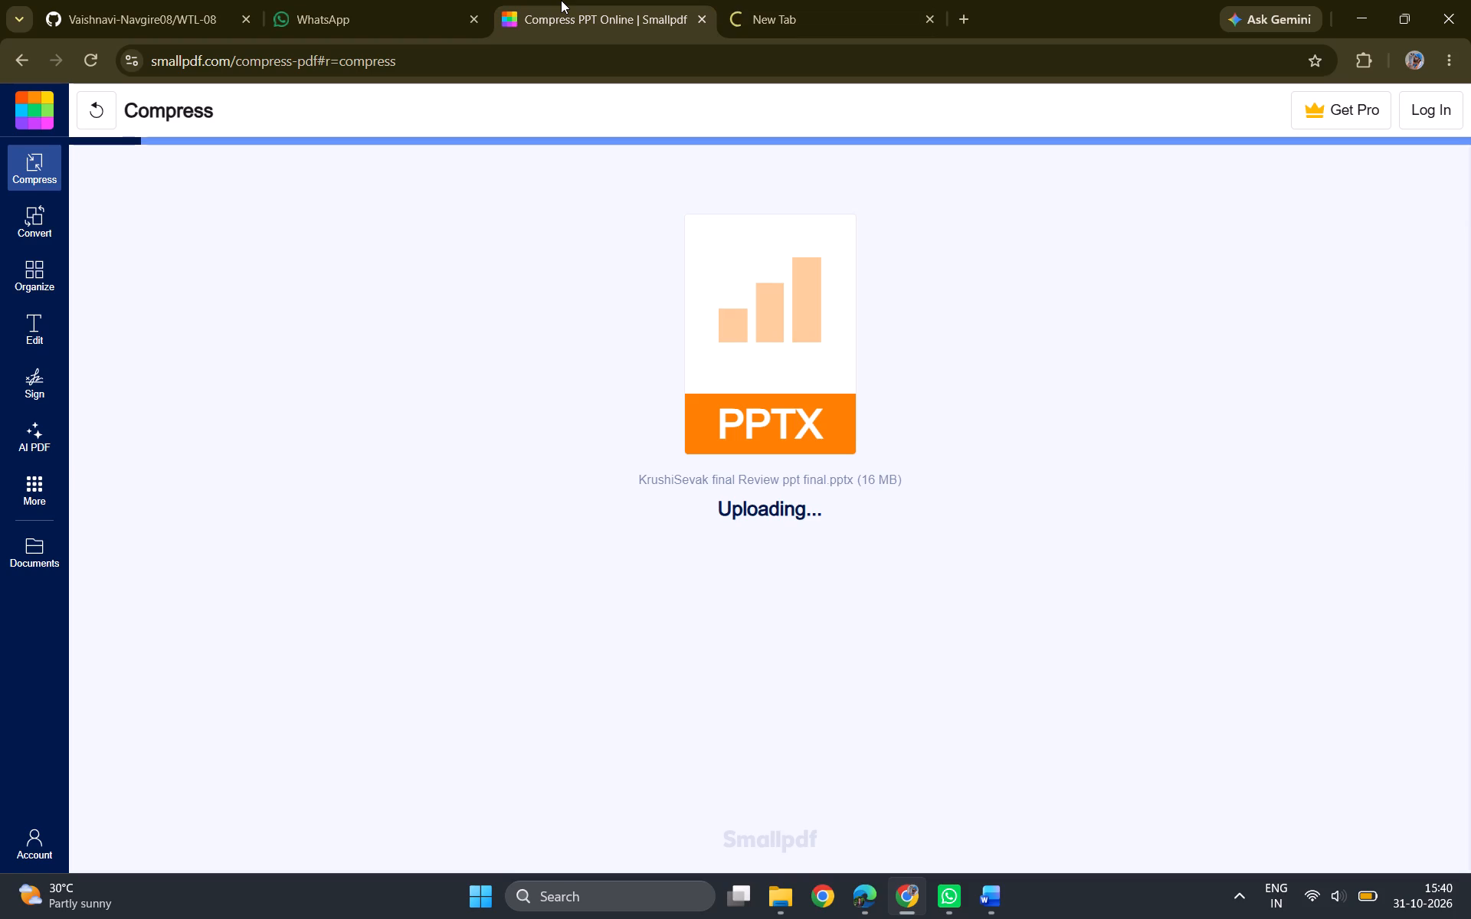
{"action": "scroll", "coordinate": [870, 635], "scroll_direction": "down", "scroll_amount": 4}
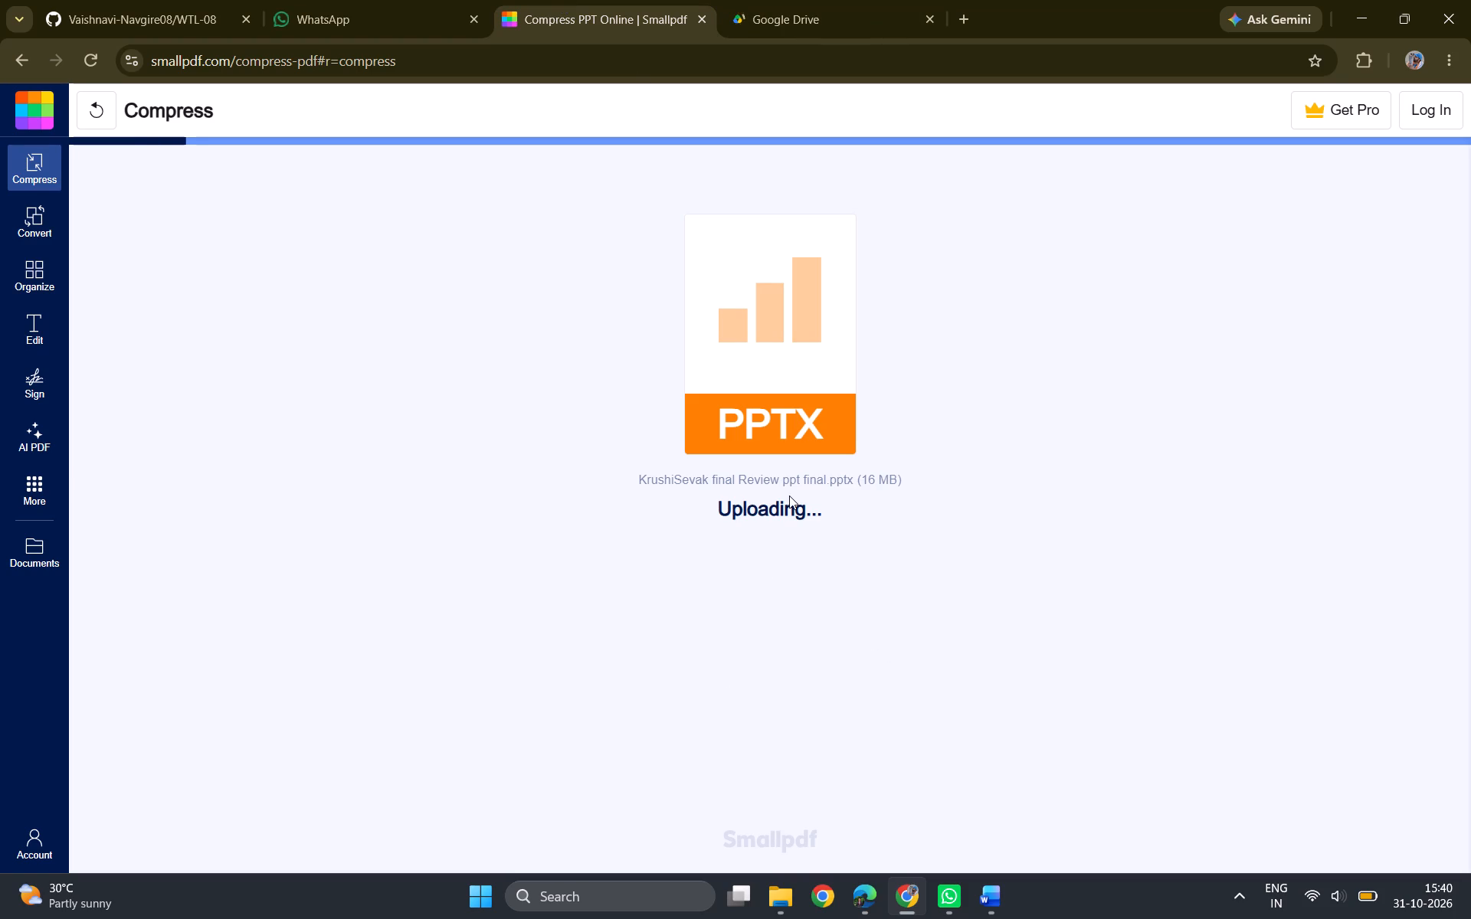
{"action": "left_click", "coordinate": [821, 5]}
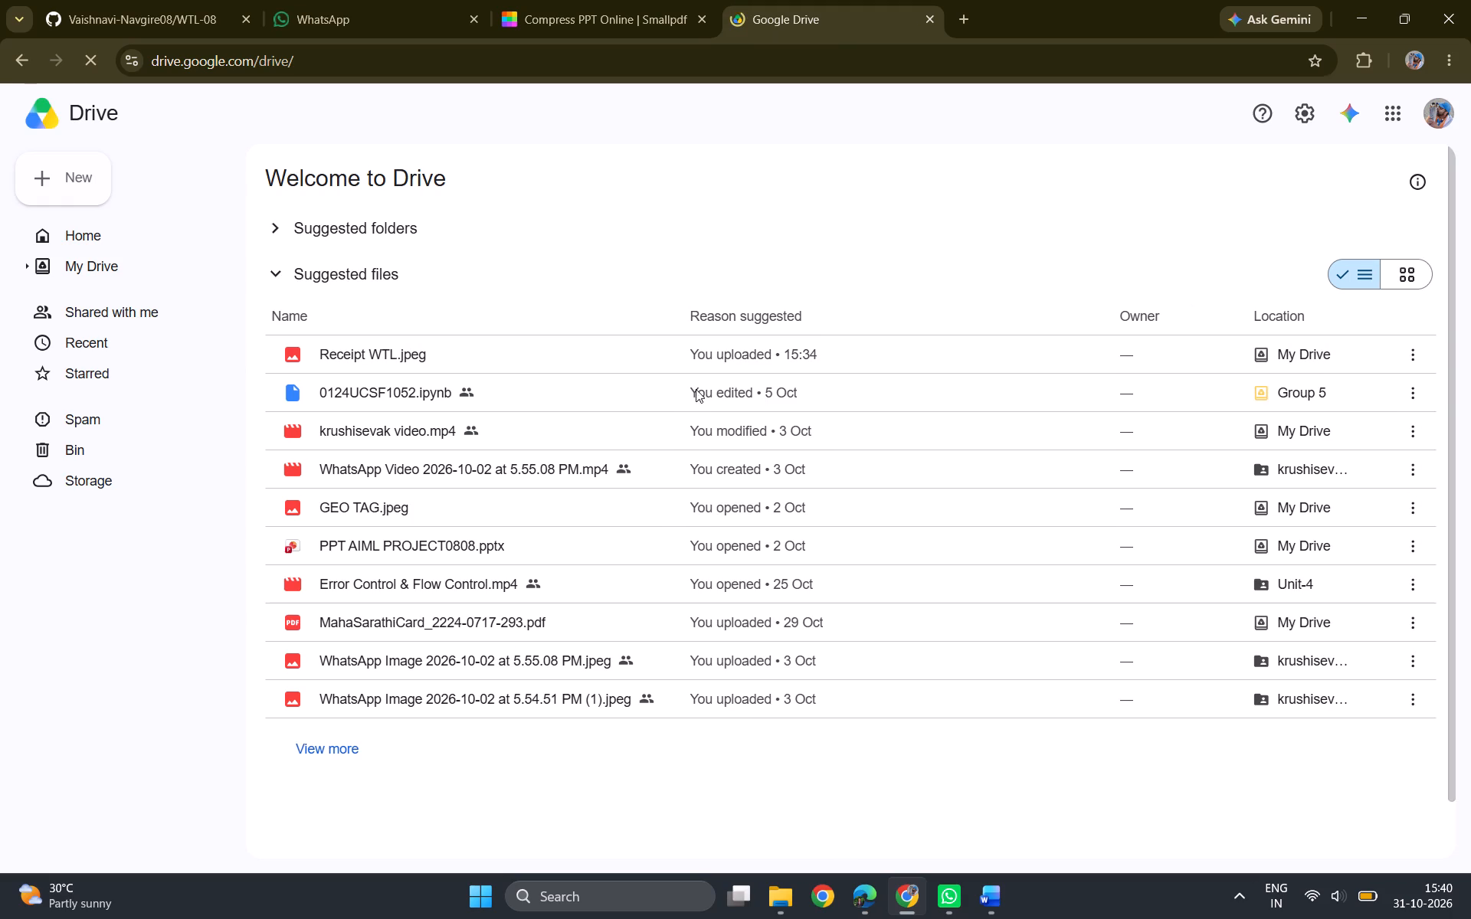
{"action": "right_click", "coordinate": [473, 794]}
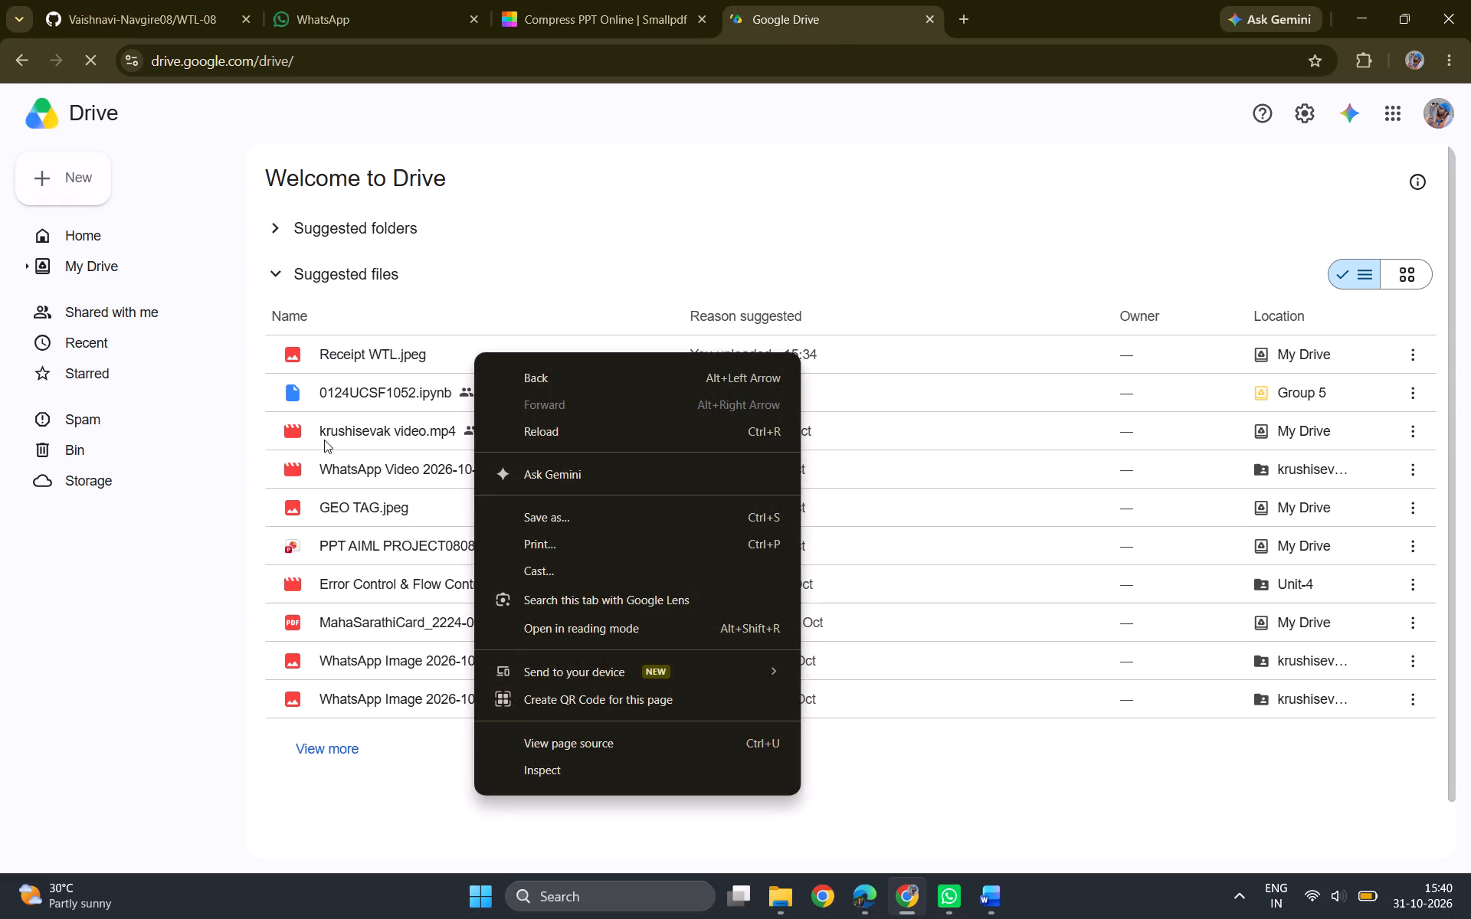
{"action": "left_click", "coordinate": [70, 190]}
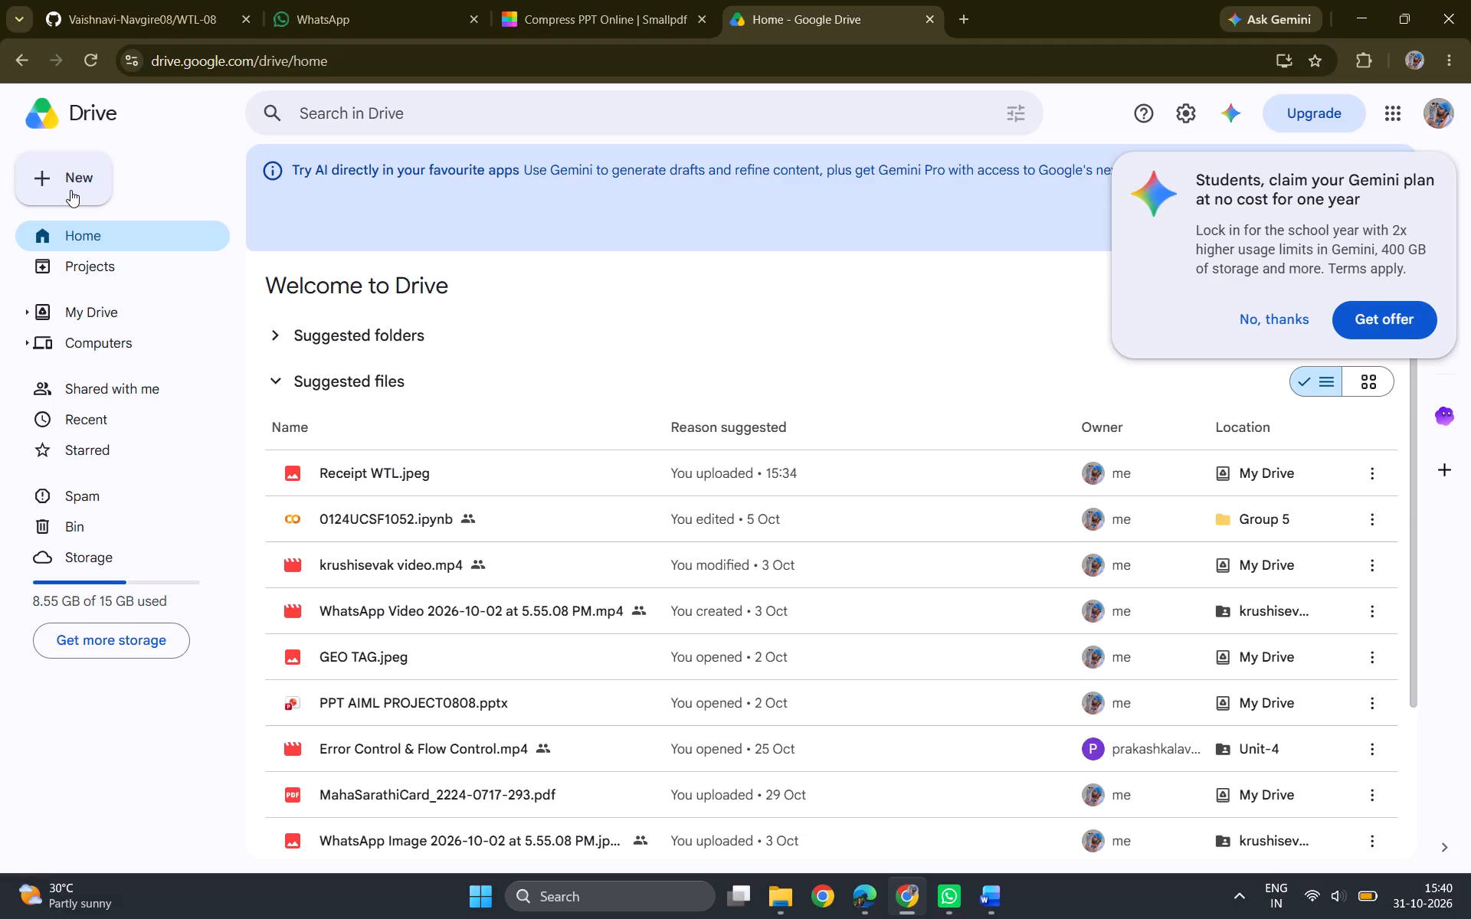
{"action": "left_click", "coordinate": [1275, 318]}
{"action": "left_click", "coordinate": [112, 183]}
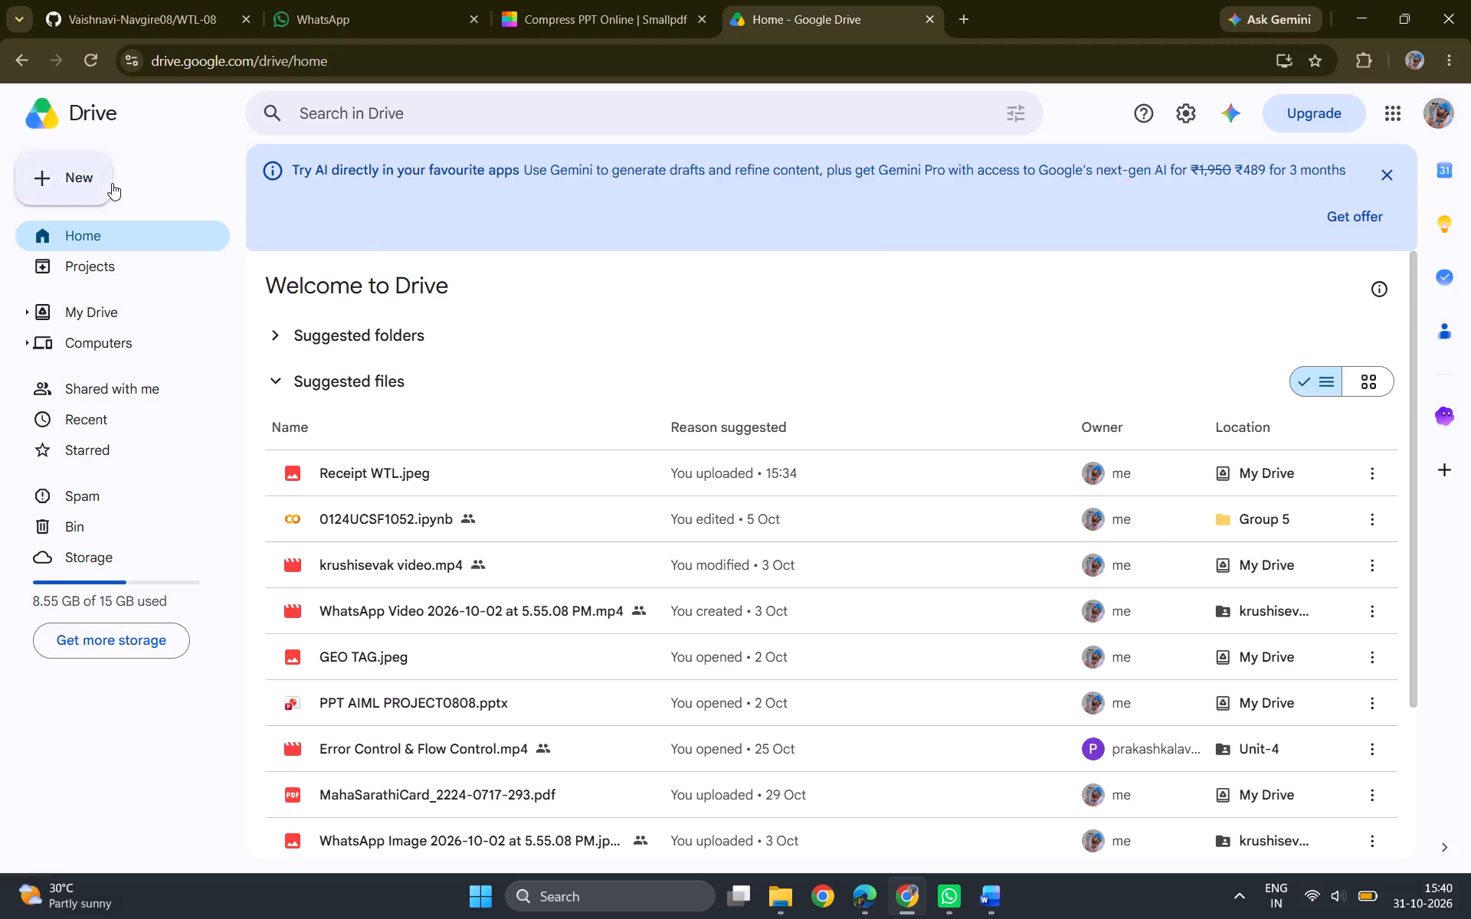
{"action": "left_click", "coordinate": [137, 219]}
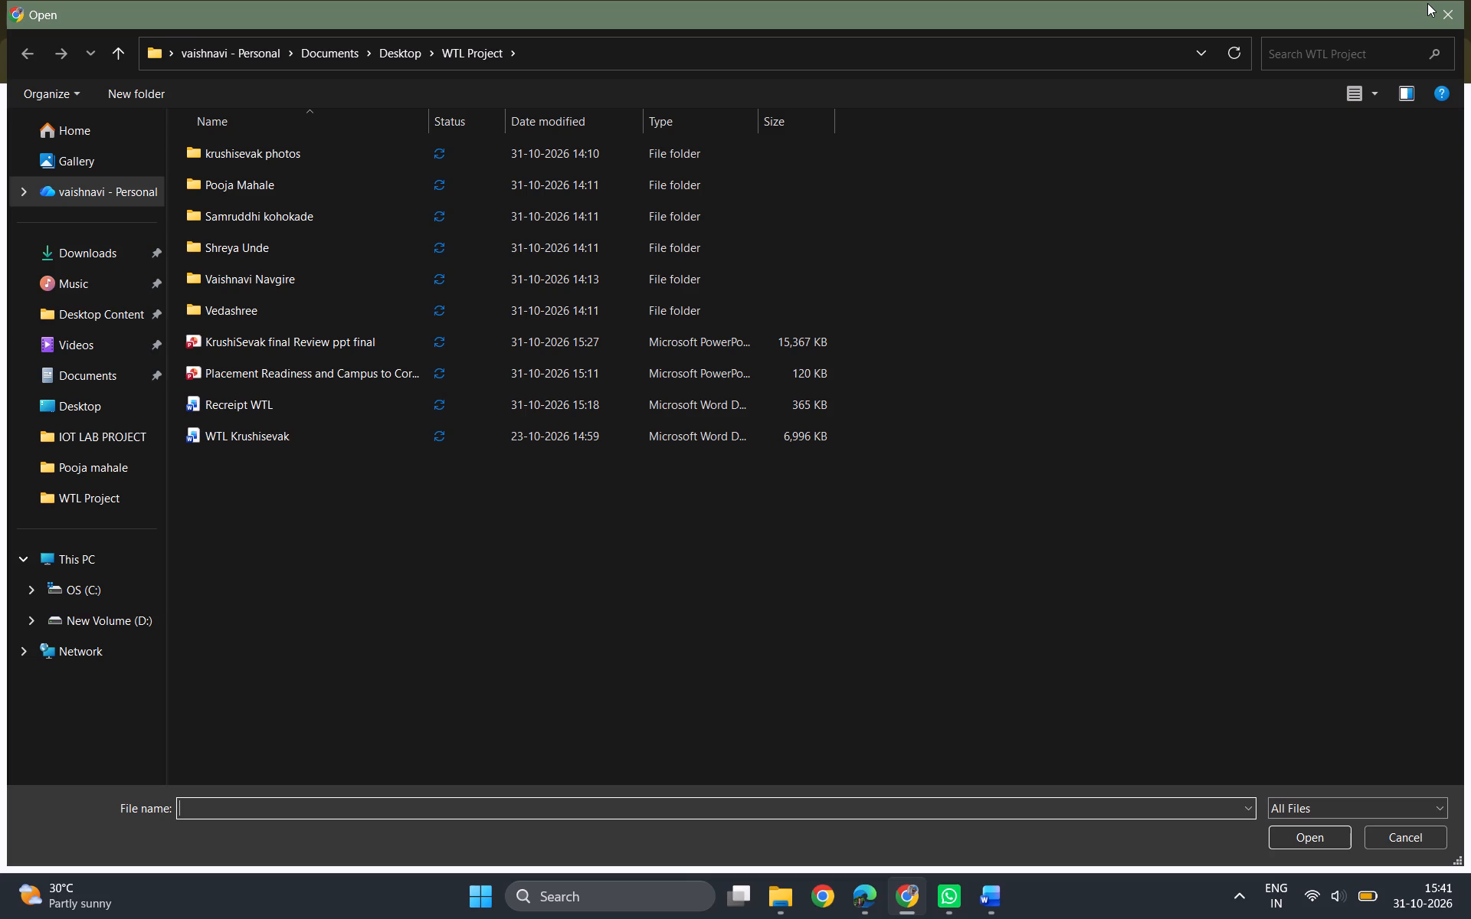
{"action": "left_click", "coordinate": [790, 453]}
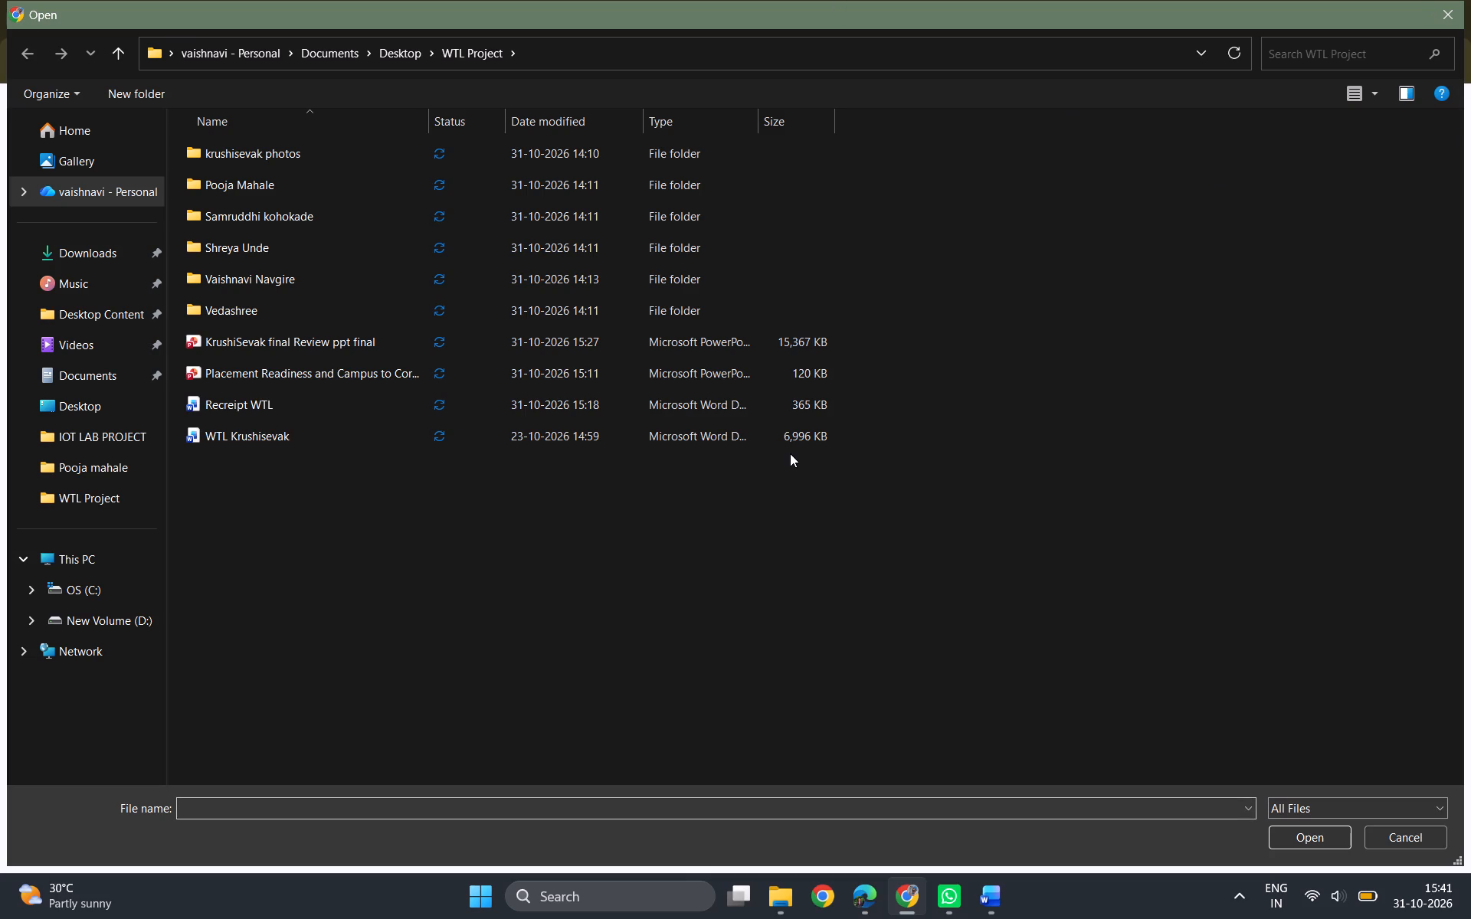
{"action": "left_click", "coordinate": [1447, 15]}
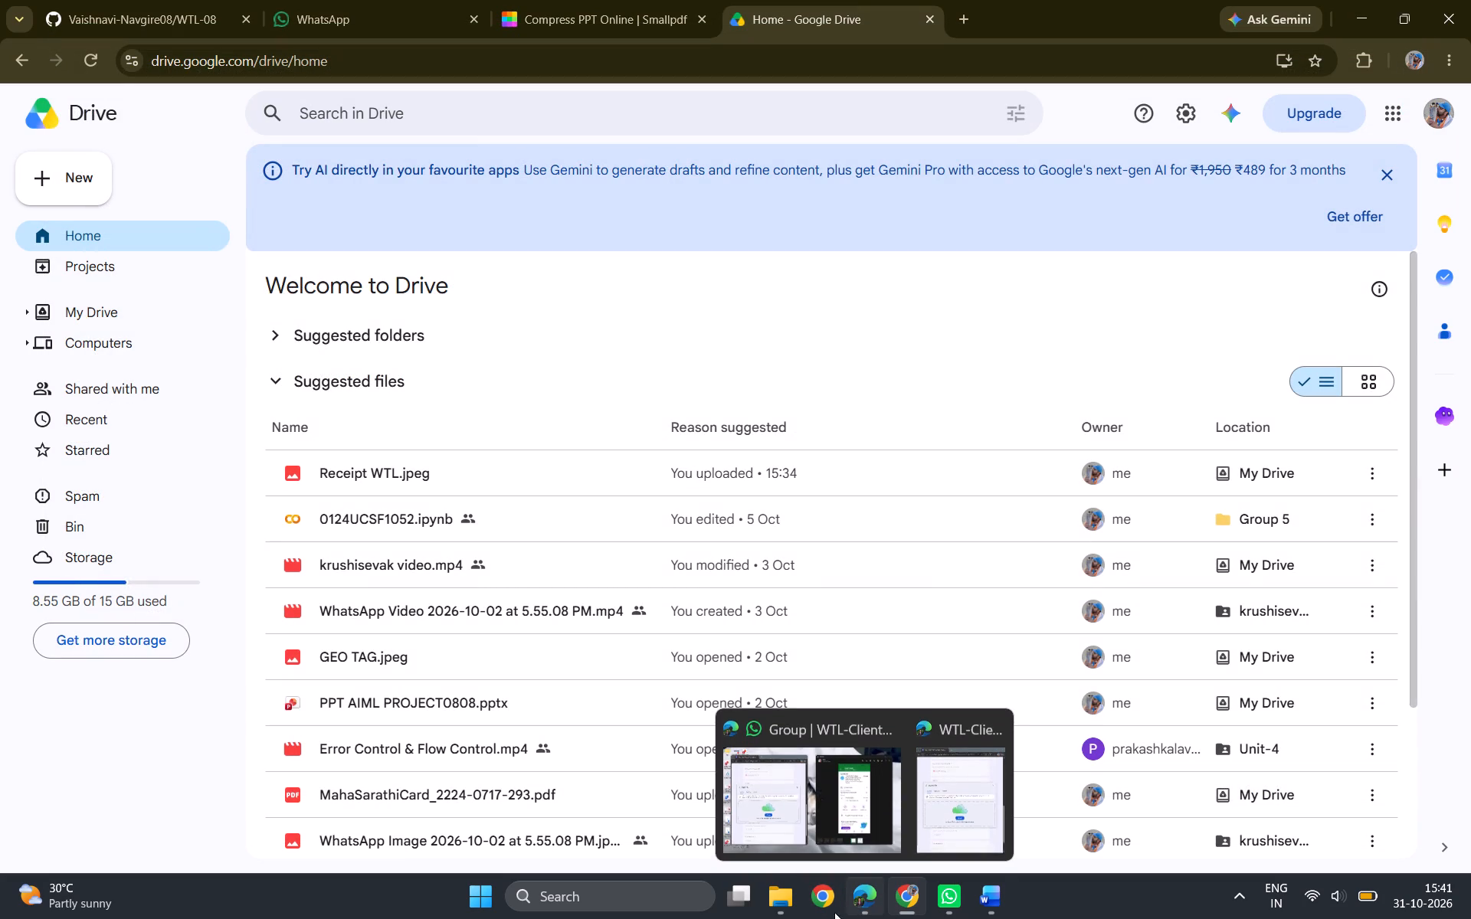
Switch to File Explorer and copy KrushiSevak final Review ppt final from the Desktop's WTL Project folder.
{"action": "left_click", "coordinate": [789, 914]}
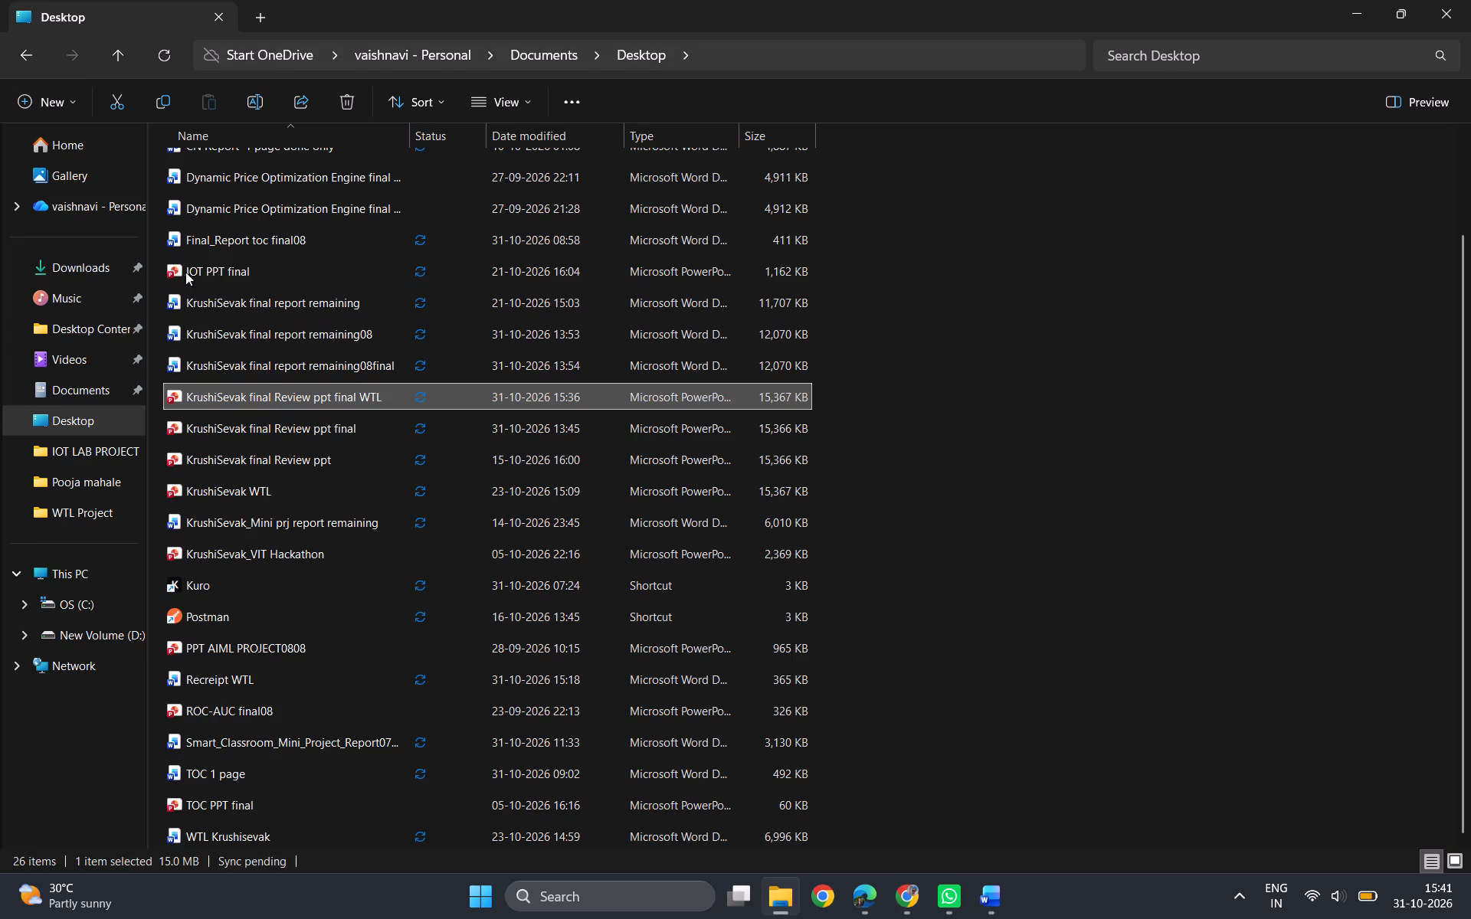
{"action": "scroll", "coordinate": [211, 249], "scroll_direction": "up", "scroll_amount": 5}
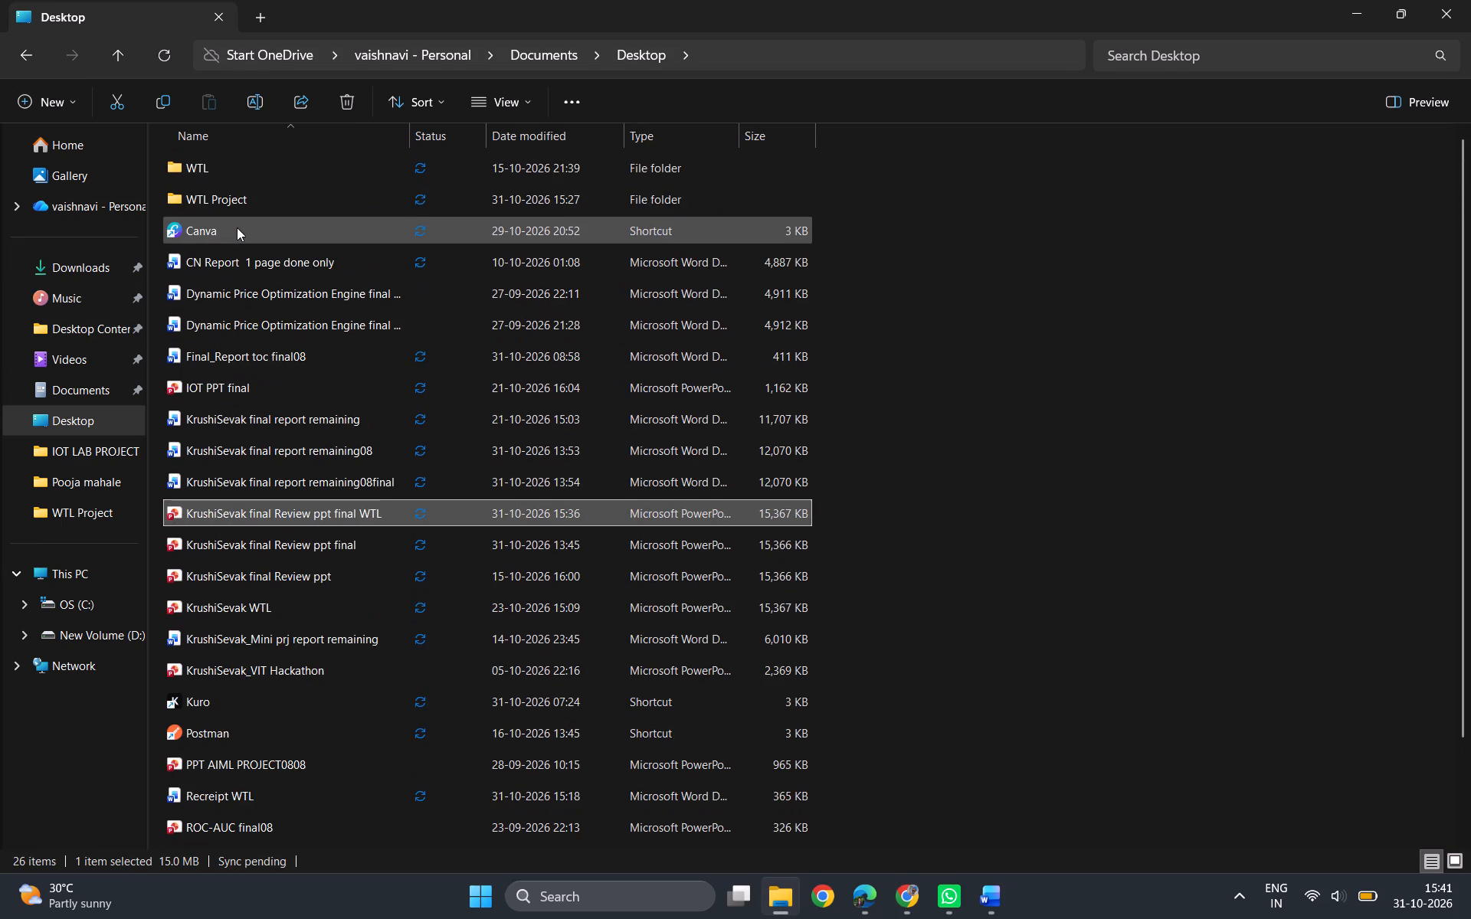
{"action": "double_click", "coordinate": [268, 201]}
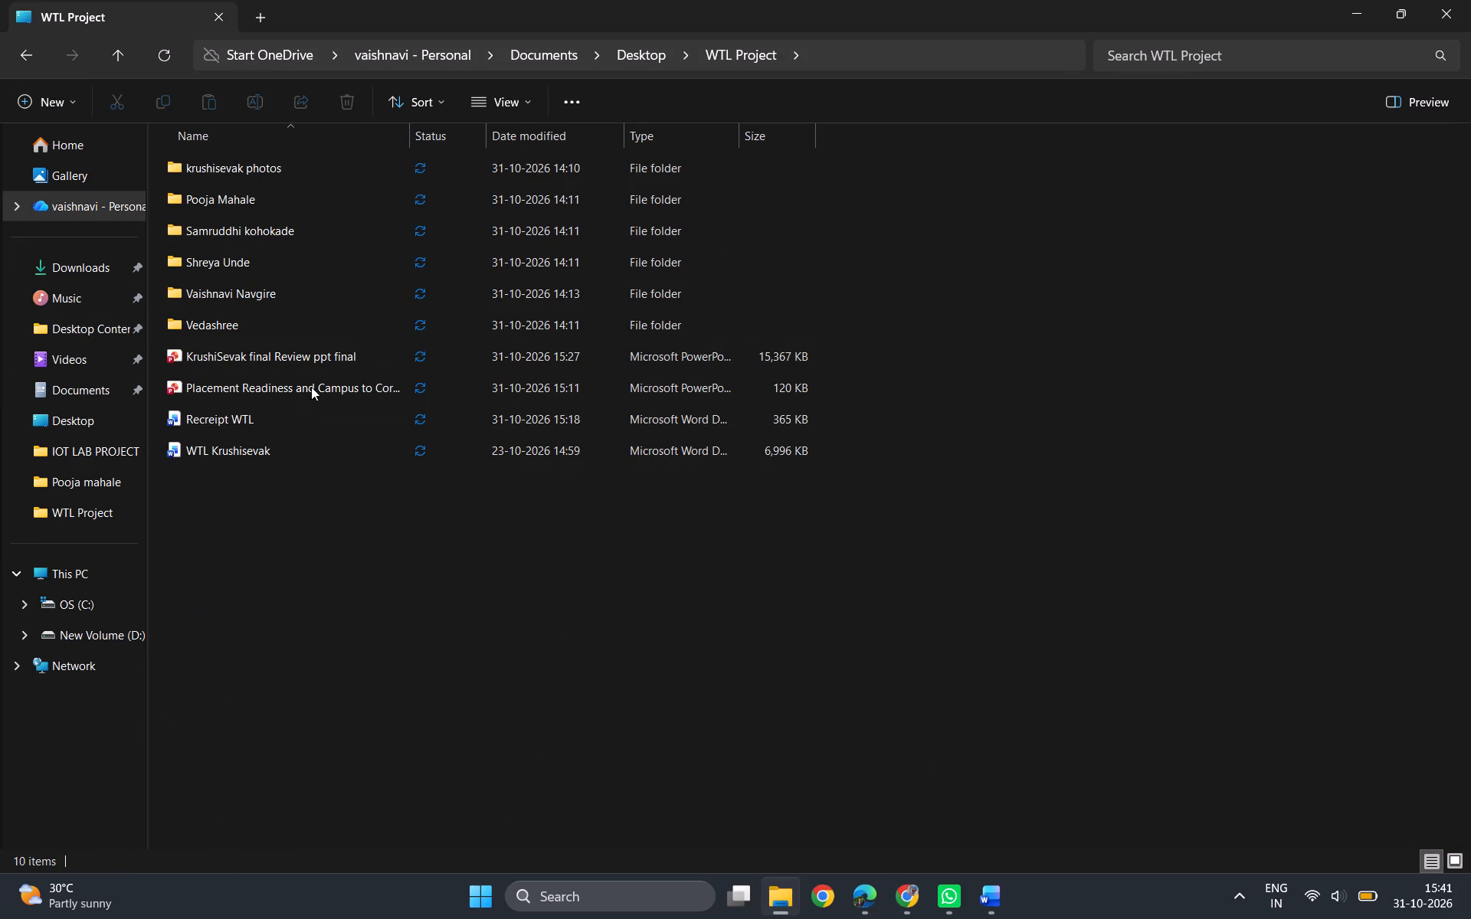
{"action": "left_click", "coordinate": [343, 358]}
{"action": "right_click", "coordinate": [343, 358]}
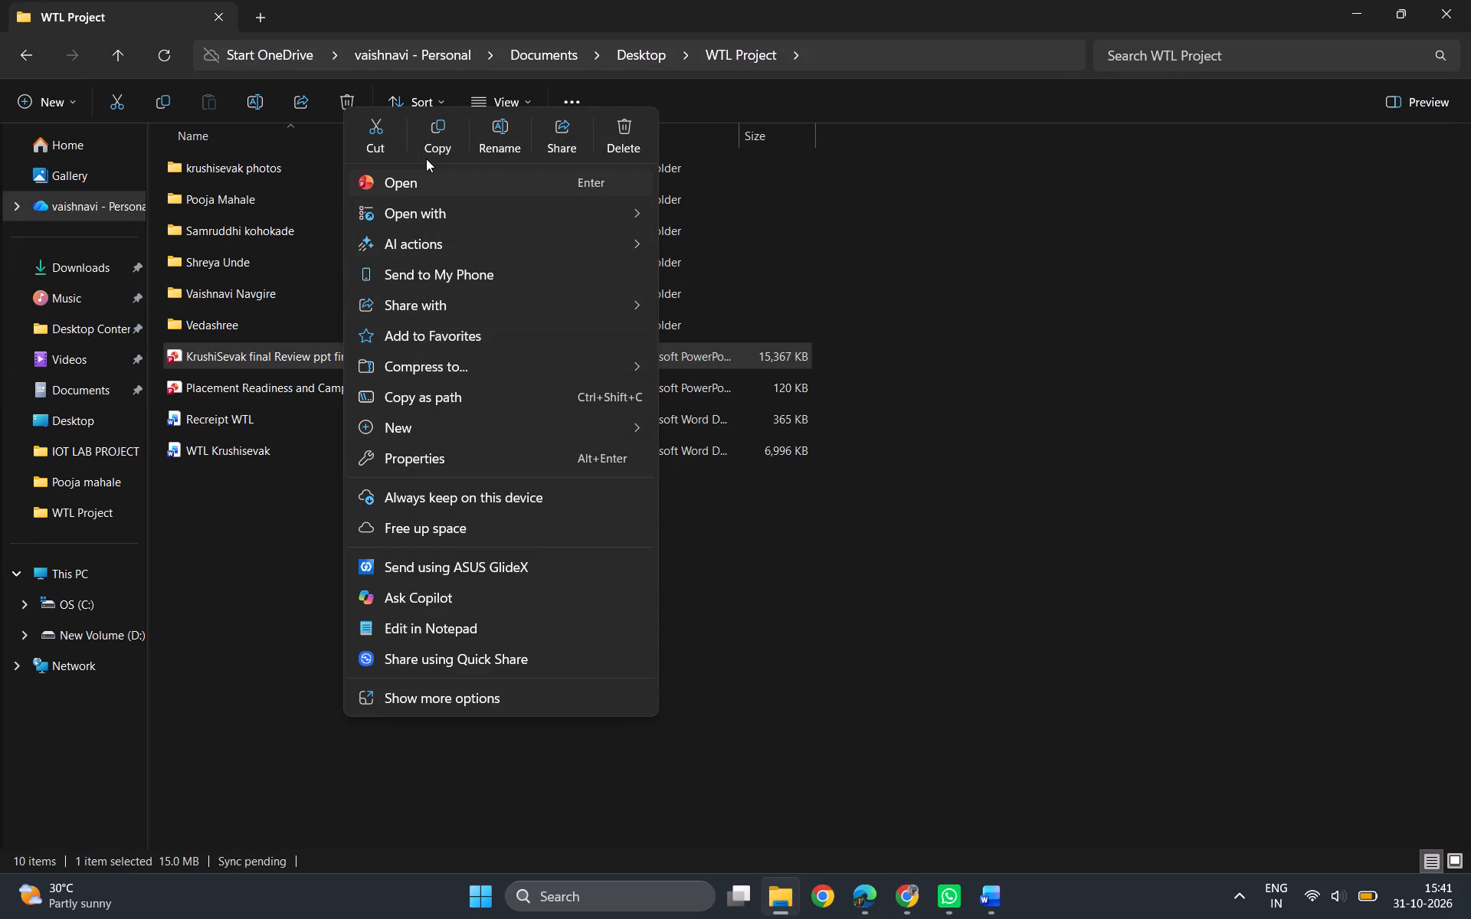
{"action": "left_click", "coordinate": [431, 151]}
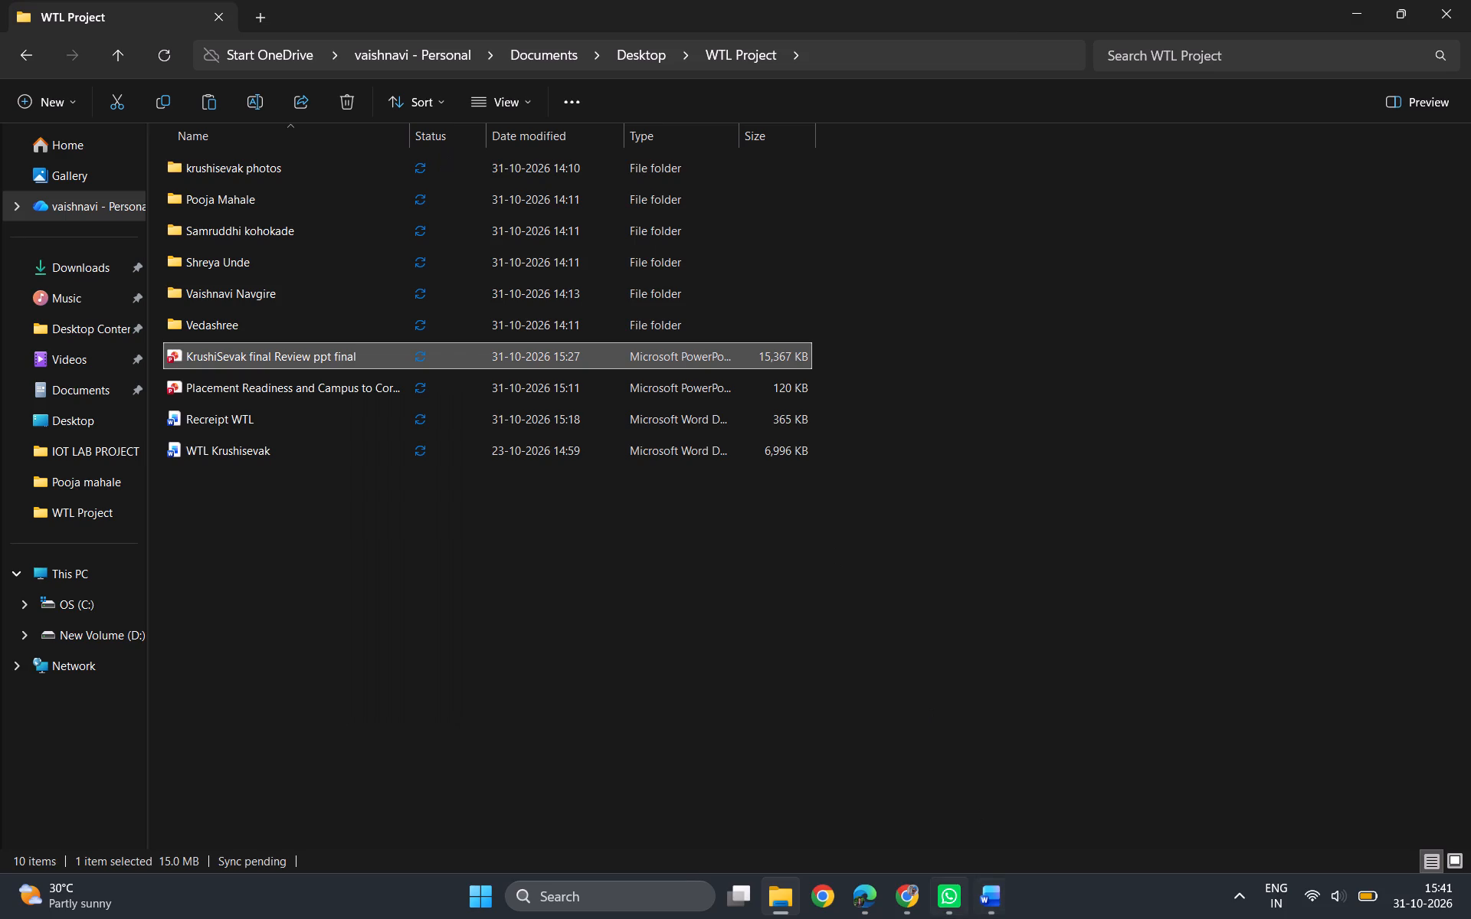
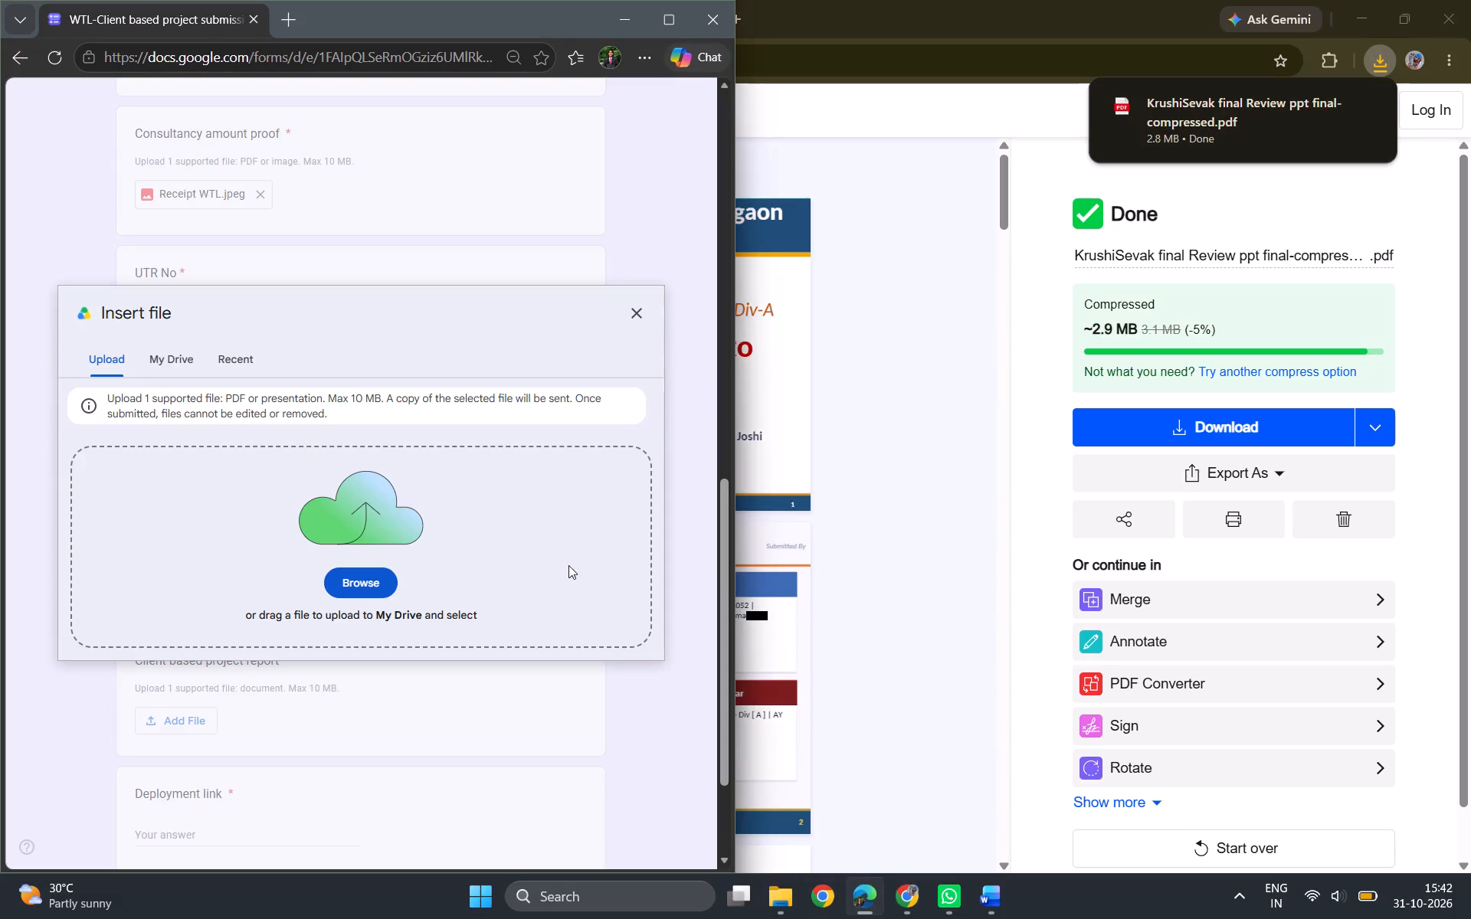
Upload the compressed KrushiSevak final Review ppt PDF from Downloads as the Client based project PPT.
{"action": "left_click", "coordinate": [390, 584]}
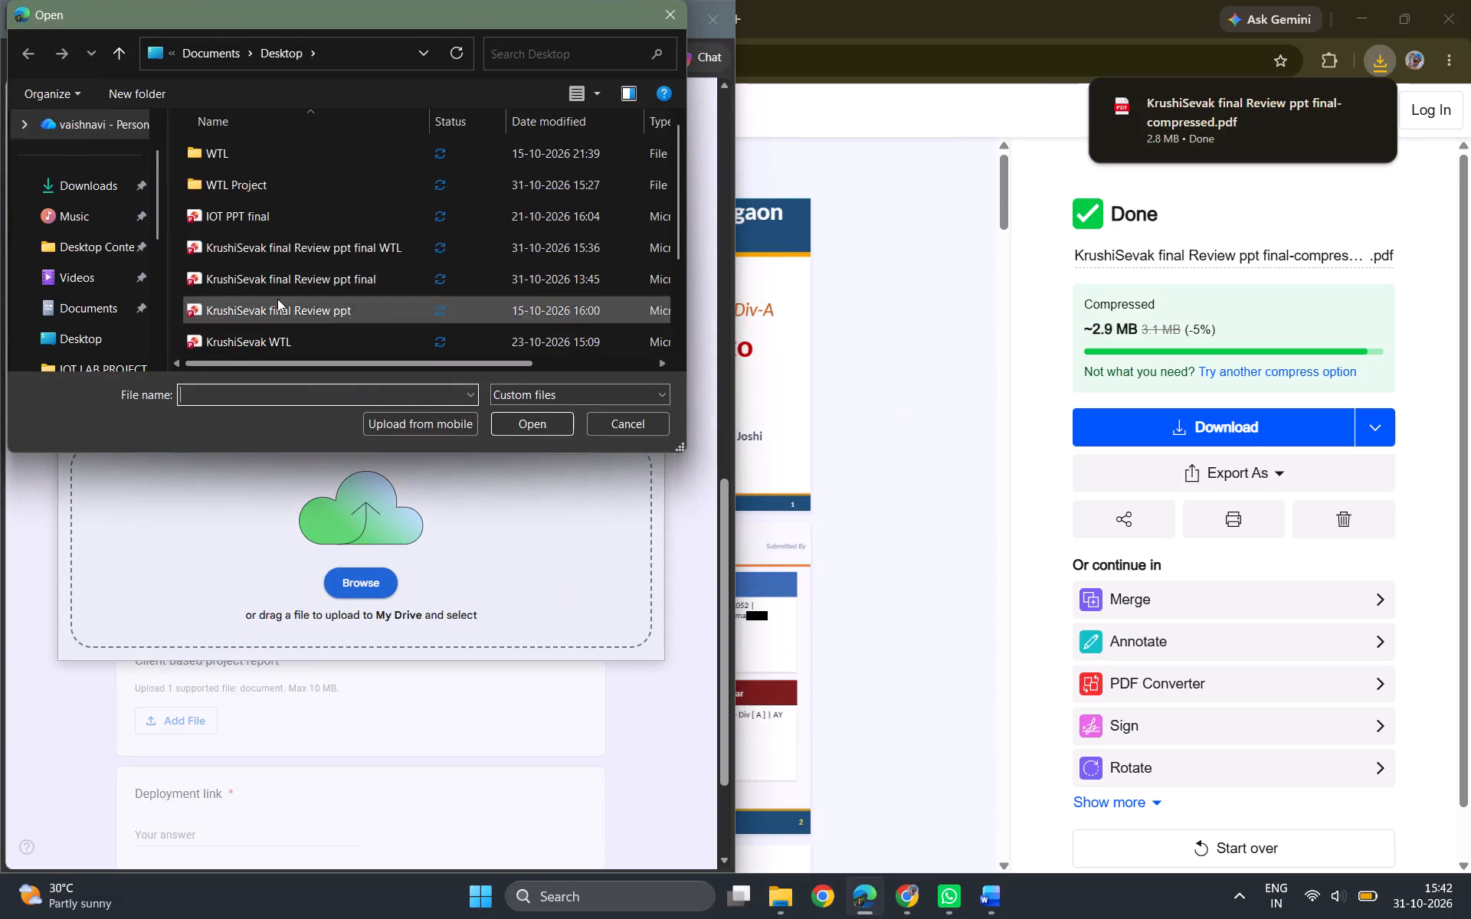
{"action": "left_click", "coordinate": [120, 185]}
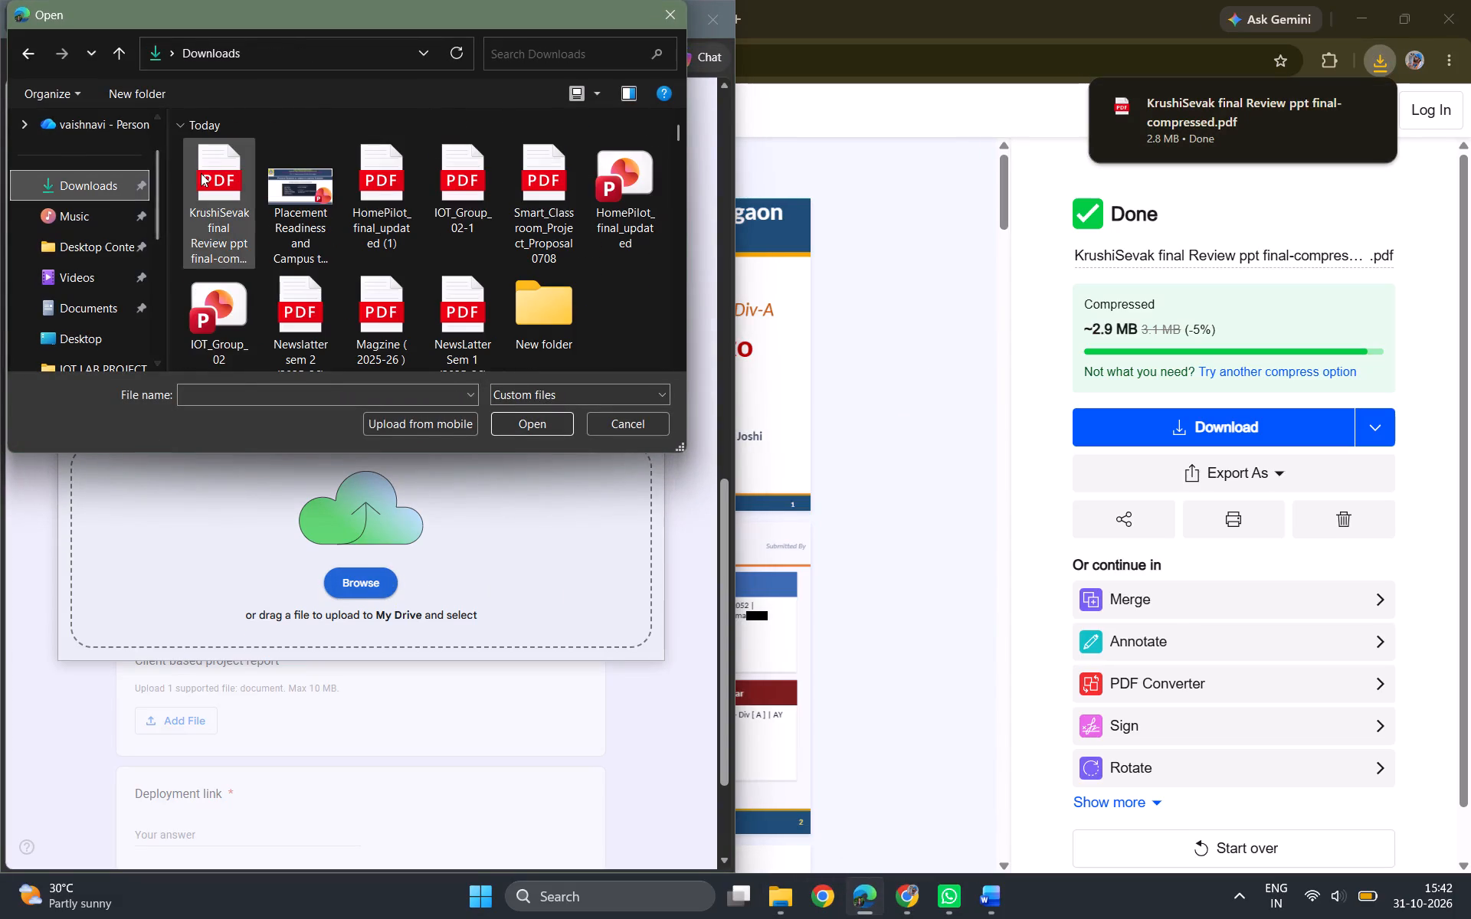
{"action": "left_click", "coordinate": [201, 173]}
{"action": "left_click", "coordinate": [544, 423]}
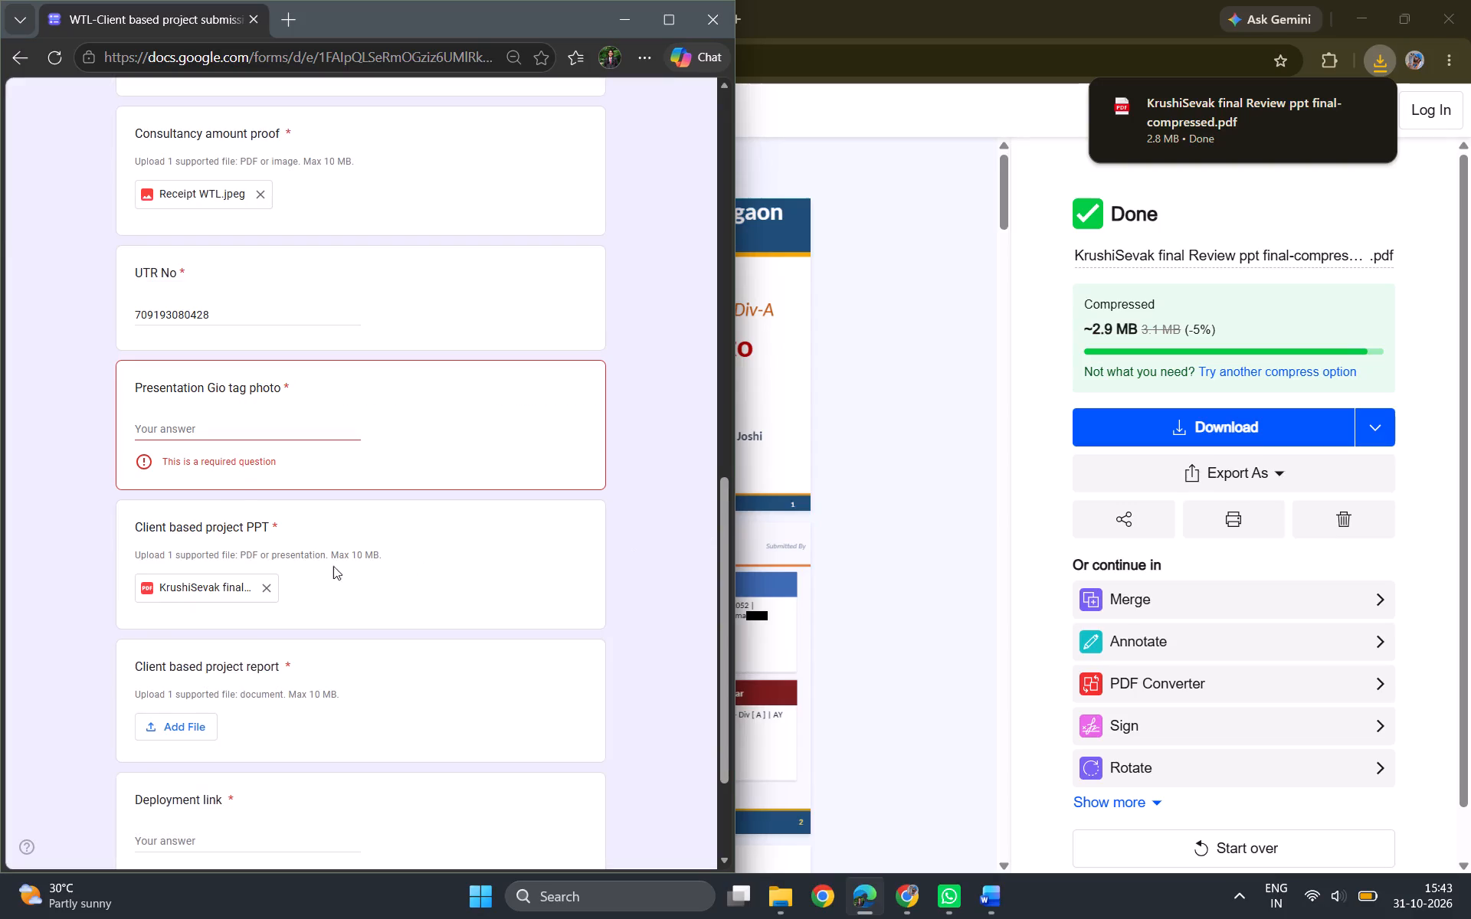
Try to upload the WTL Krushisevak document from the Desktop's WTL Project folder as the Client based project report.
{"action": "scroll", "coordinate": [284, 584], "scroll_direction": "down", "scroll_amount": 1}
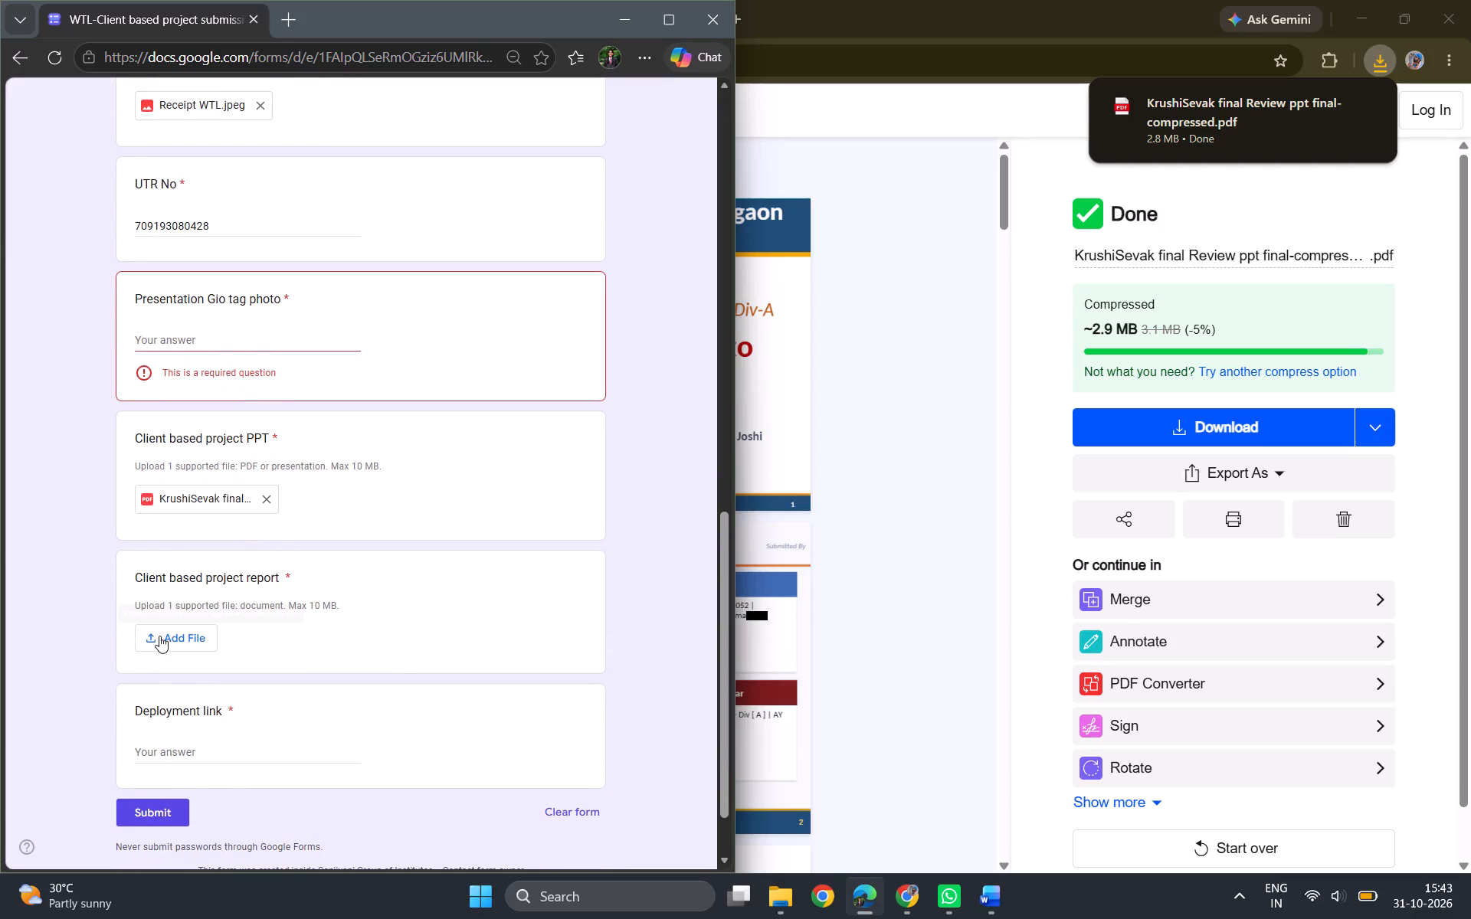
{"action": "left_click", "coordinate": [159, 636]}
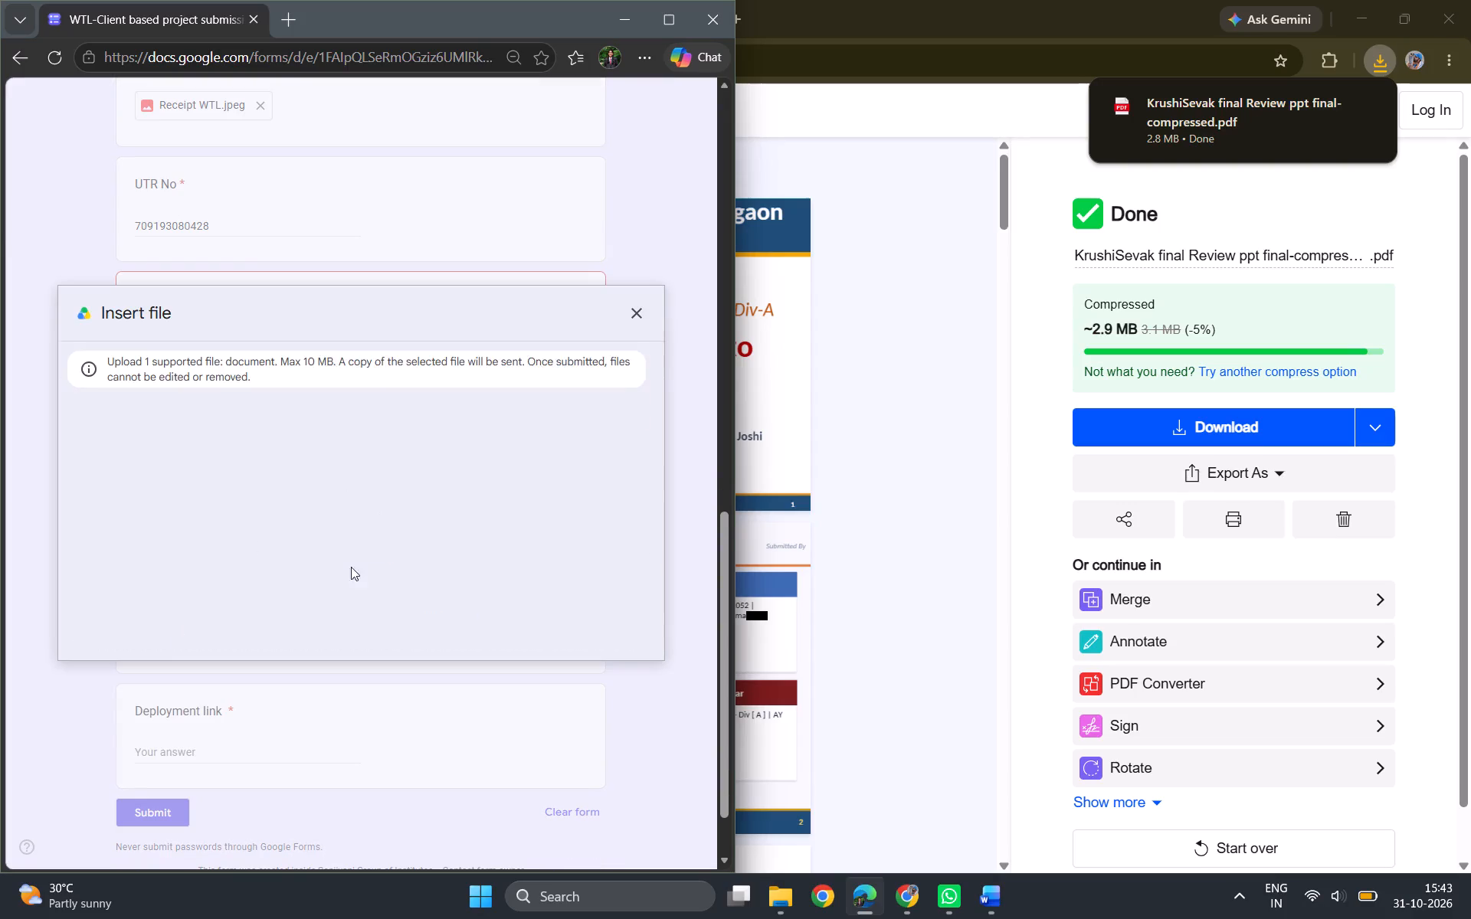
{"action": "left_click", "coordinate": [348, 576]}
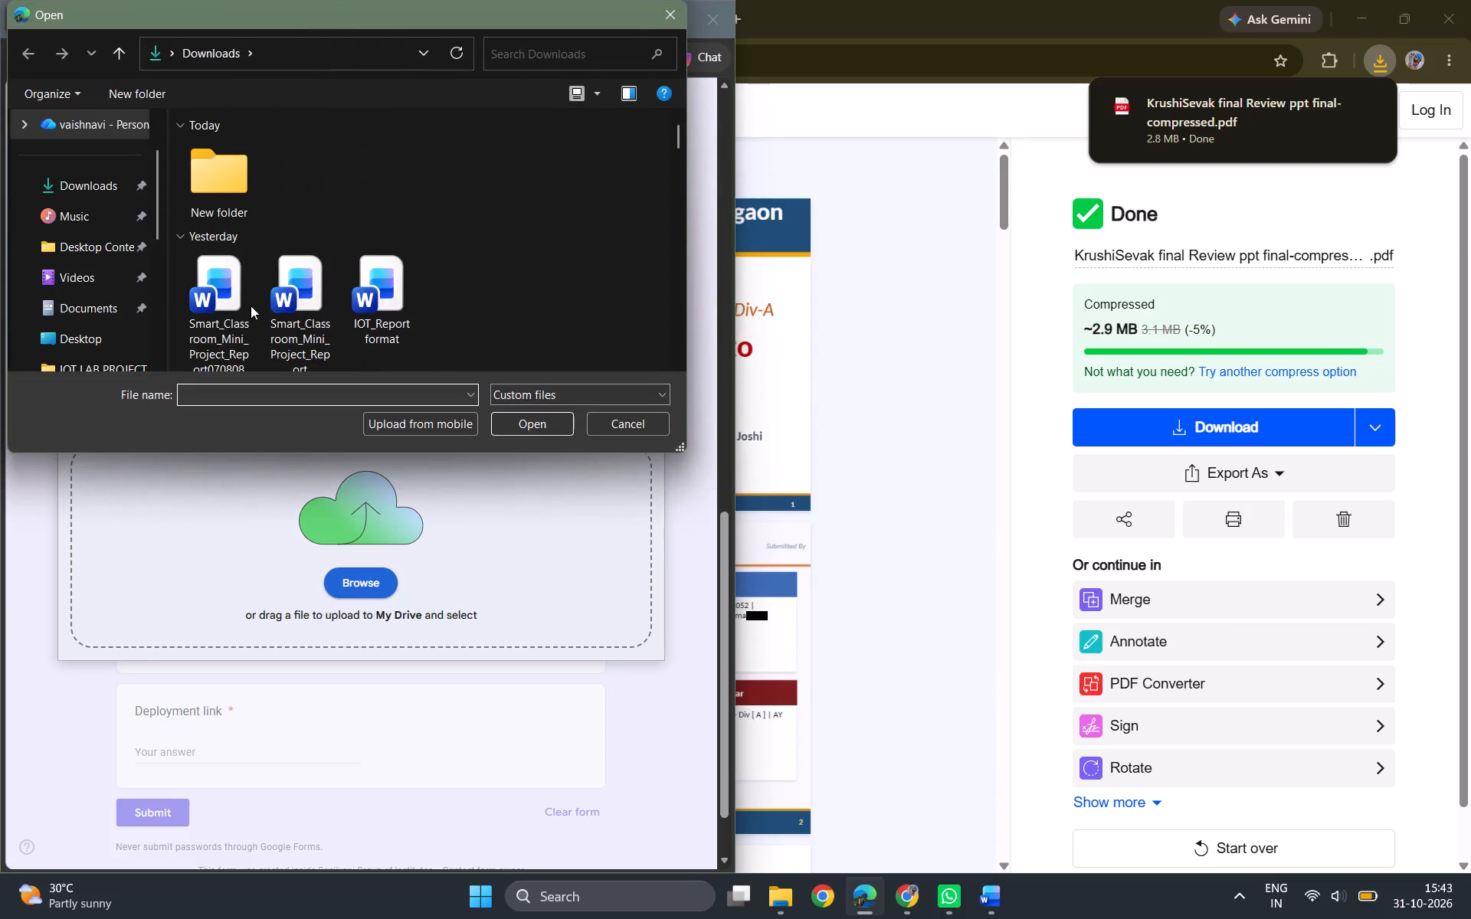
{"action": "left_click", "coordinate": [81, 335]}
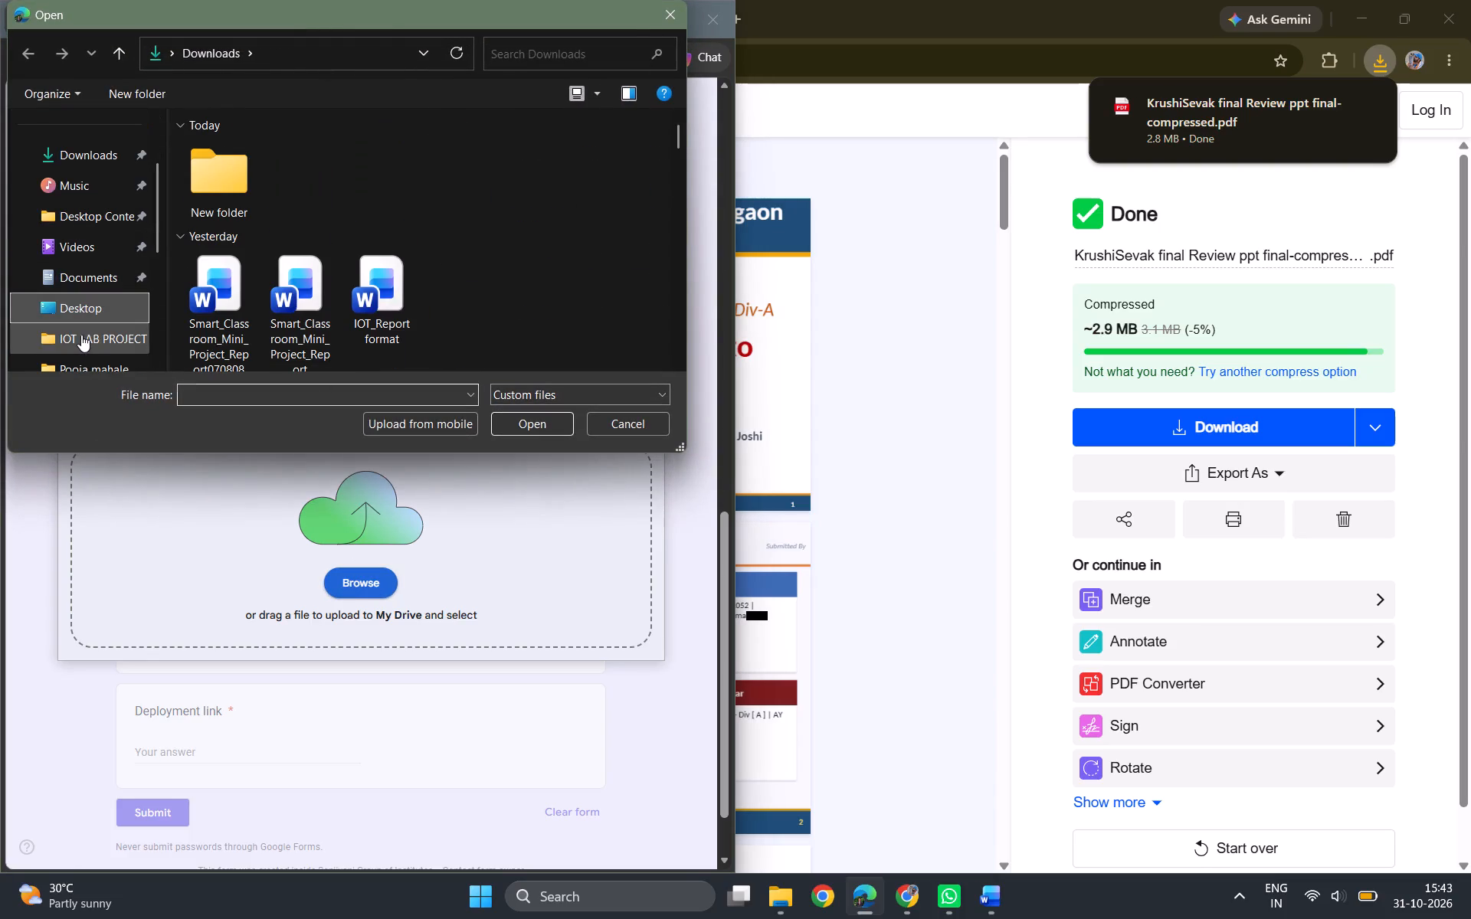
{"action": "left_click", "coordinate": [213, 185]}
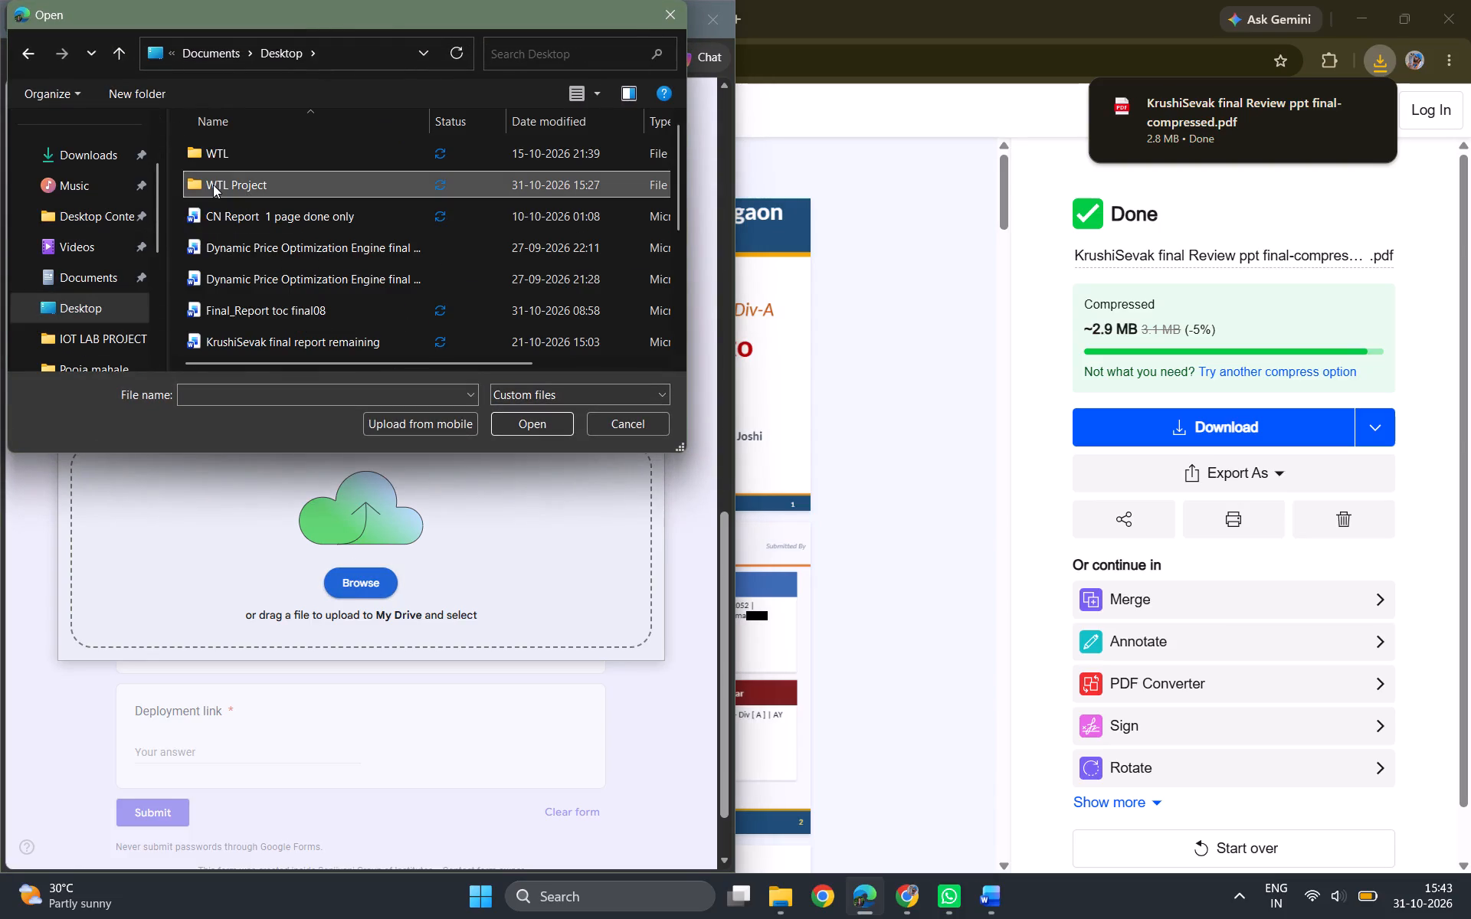
{"action": "double_click", "coordinate": [213, 185]}
{"action": "scroll", "coordinate": [231, 301], "scroll_direction": "down", "scroll_amount": 1}
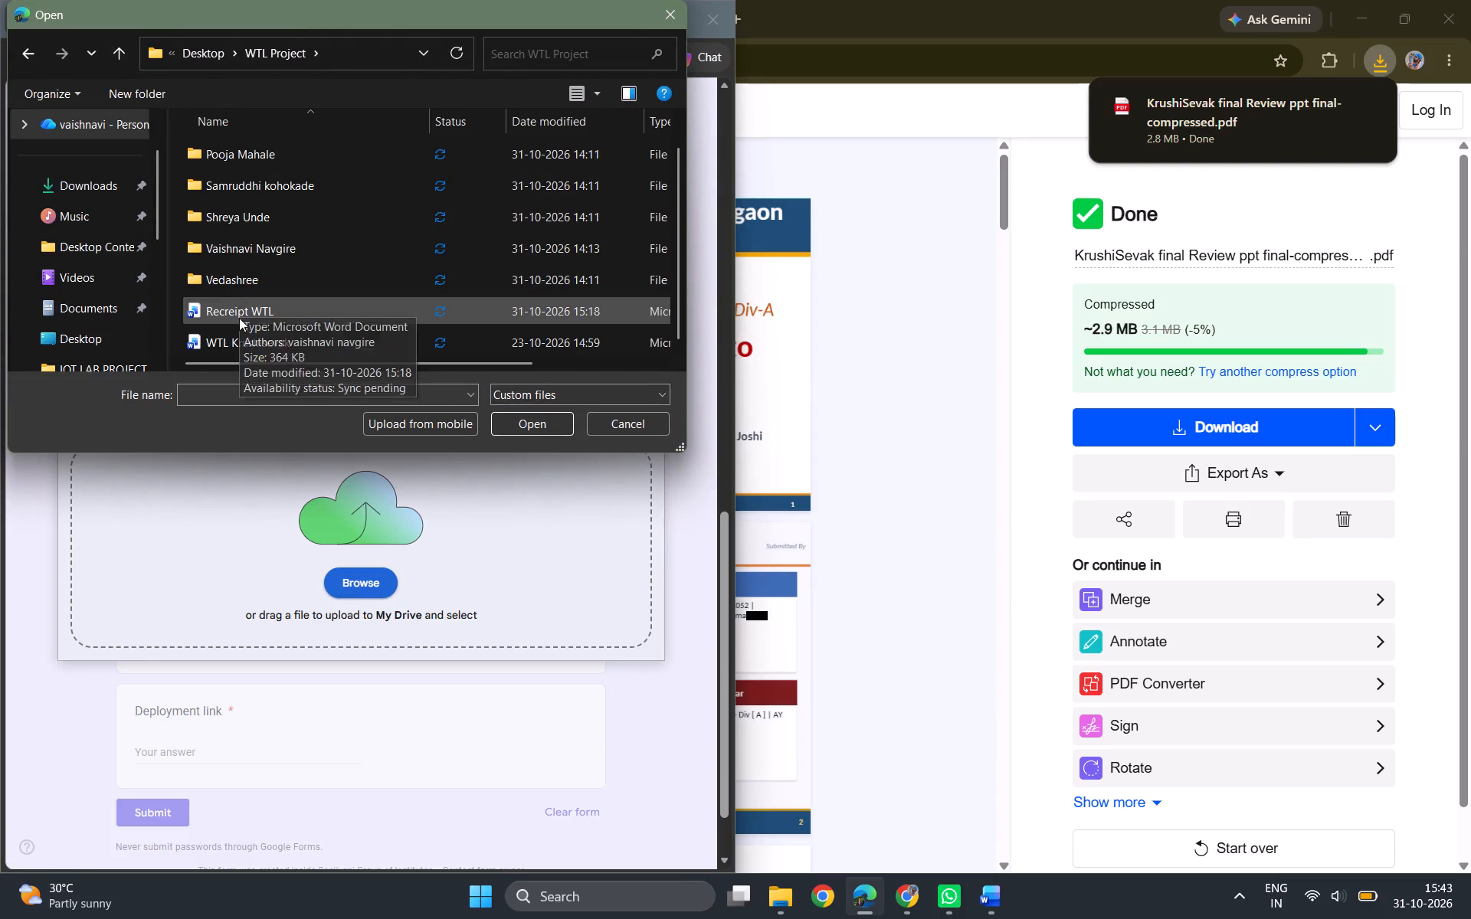
{"action": "left_click", "coordinate": [239, 318]}
{"action": "left_click", "coordinate": [262, 345]}
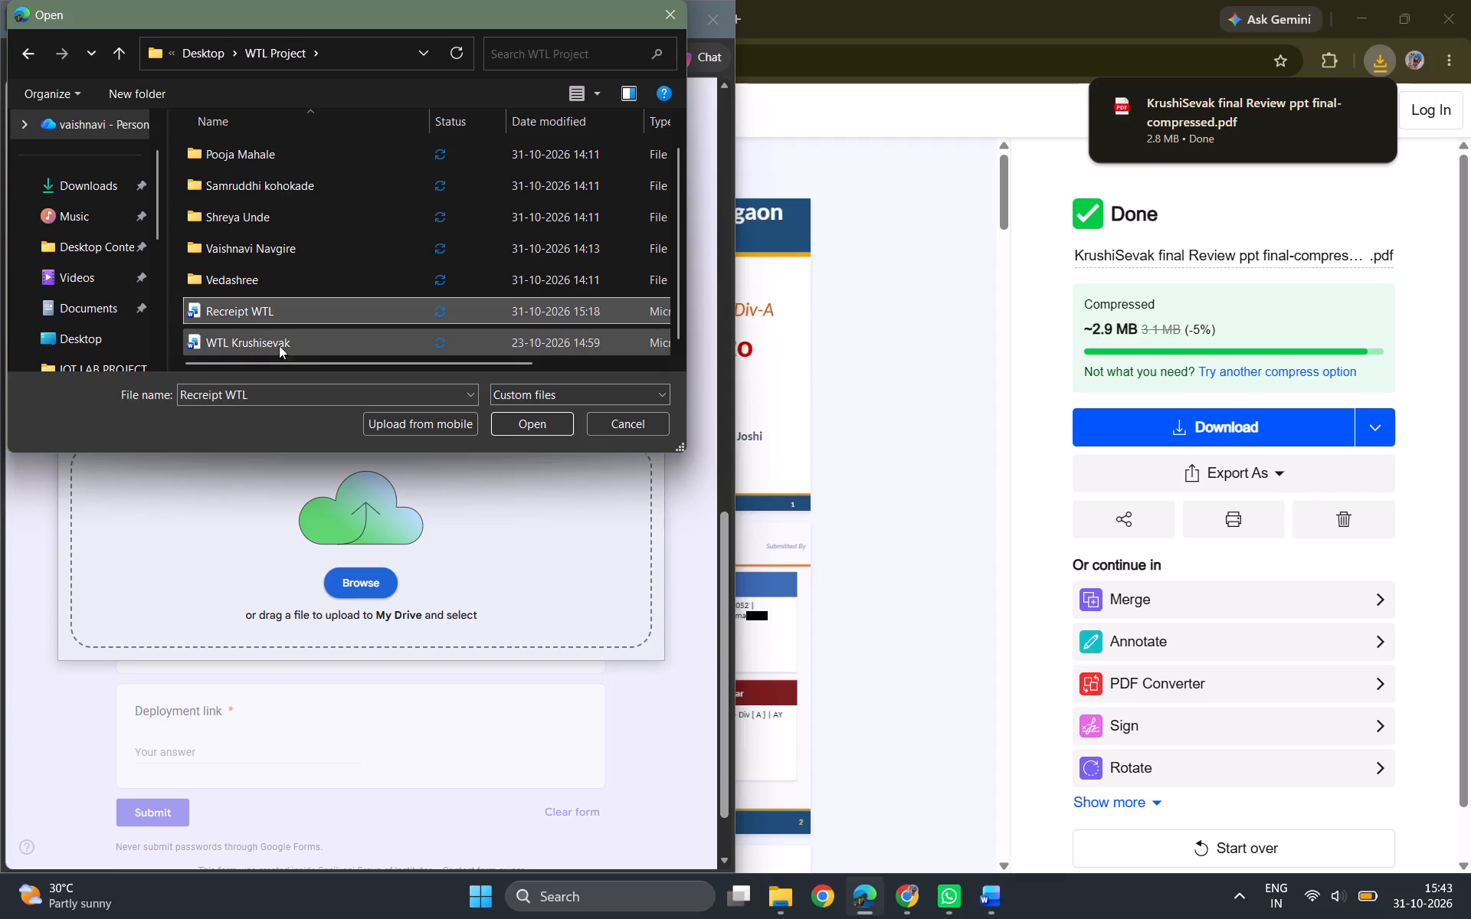
{"action": "left_click", "coordinate": [550, 430]}
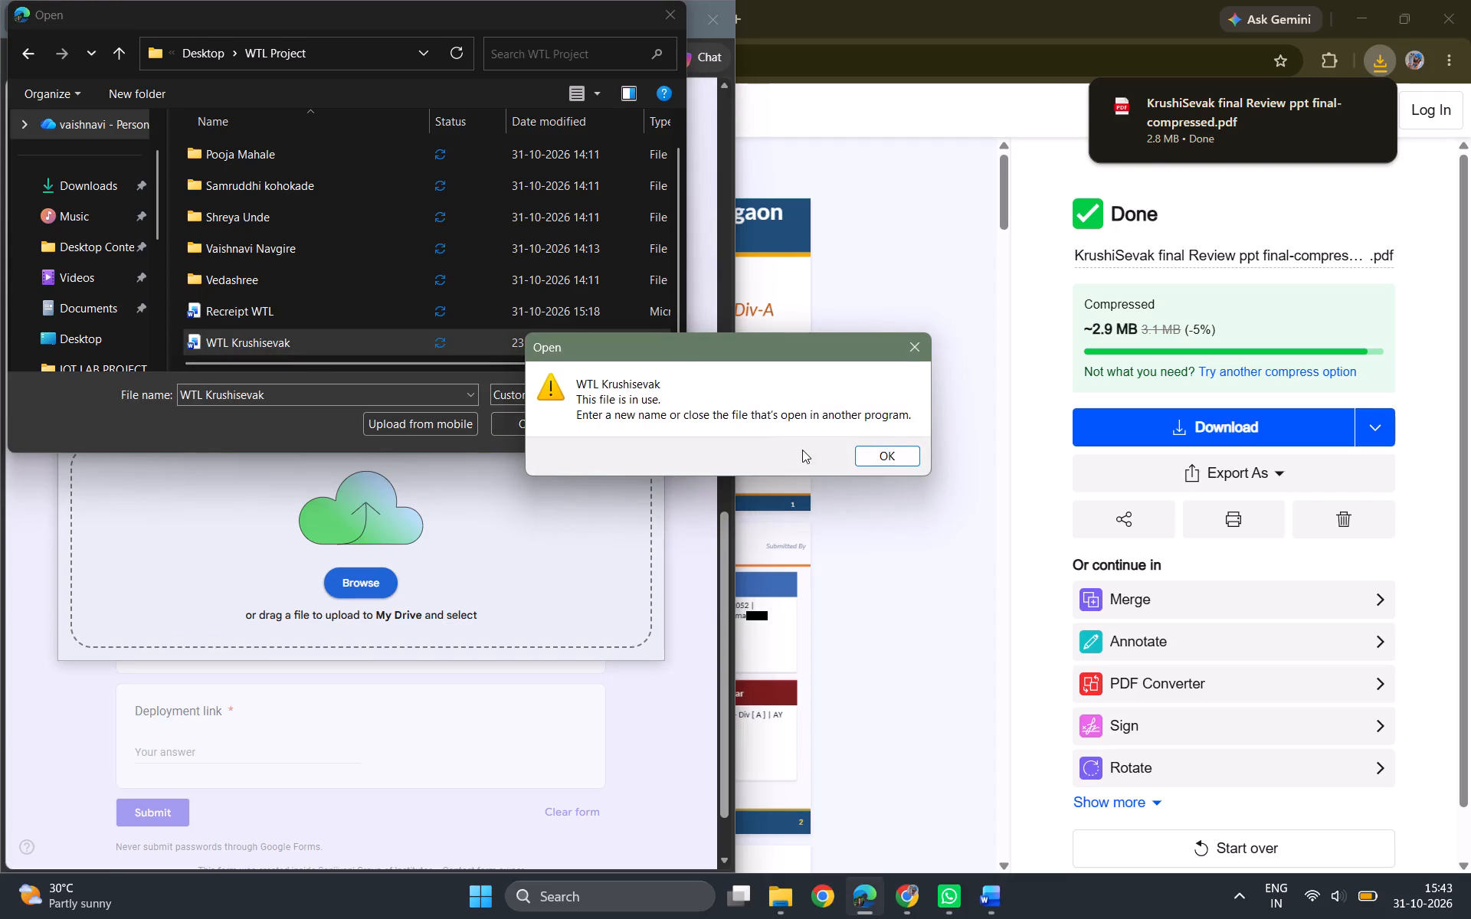
{"action": "left_click", "coordinate": [917, 461]}
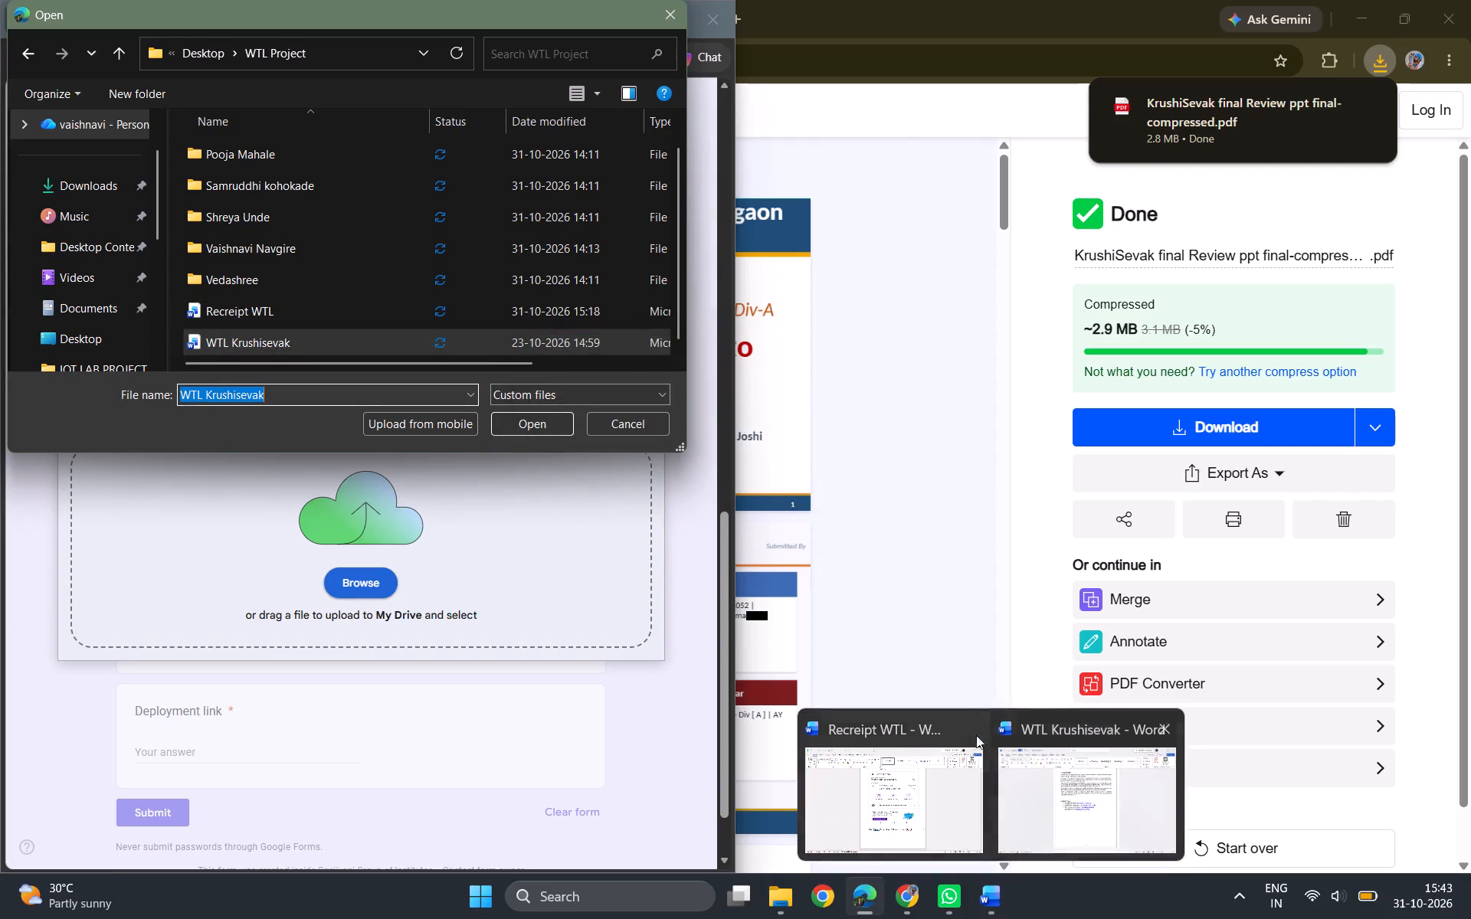
Close the open Recreipt WTL and WTL Krushisevak documents in Word.
{"action": "left_click", "coordinate": [978, 727]}
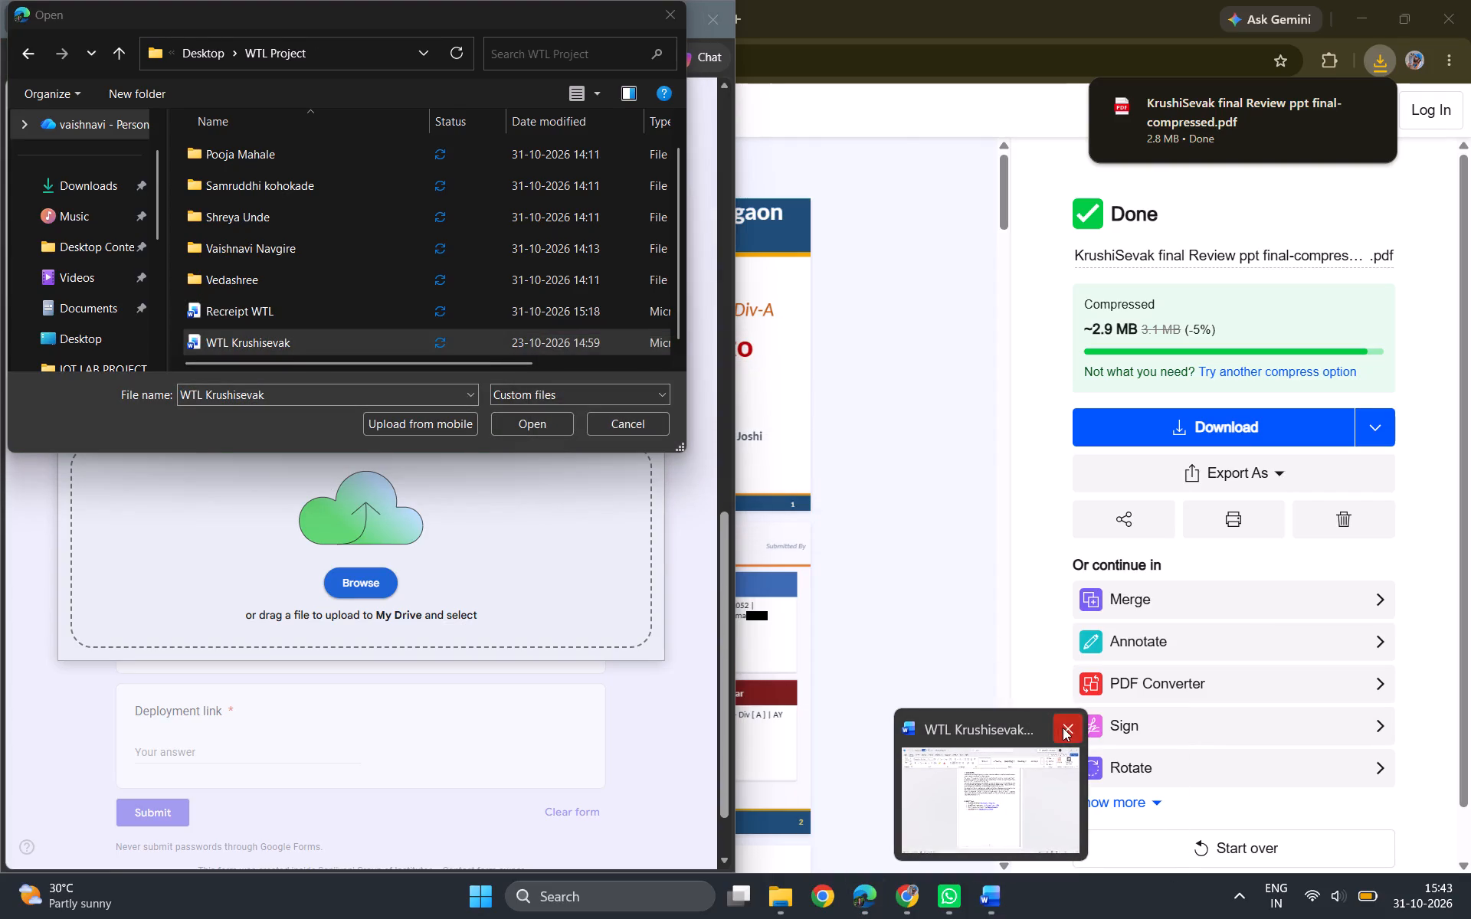
{"action": "left_click", "coordinate": [1063, 728]}
Choose WTL Krushisevak from the WTL Project folder again and upload it as the Client based project report.
{"action": "left_click", "coordinate": [520, 415]}
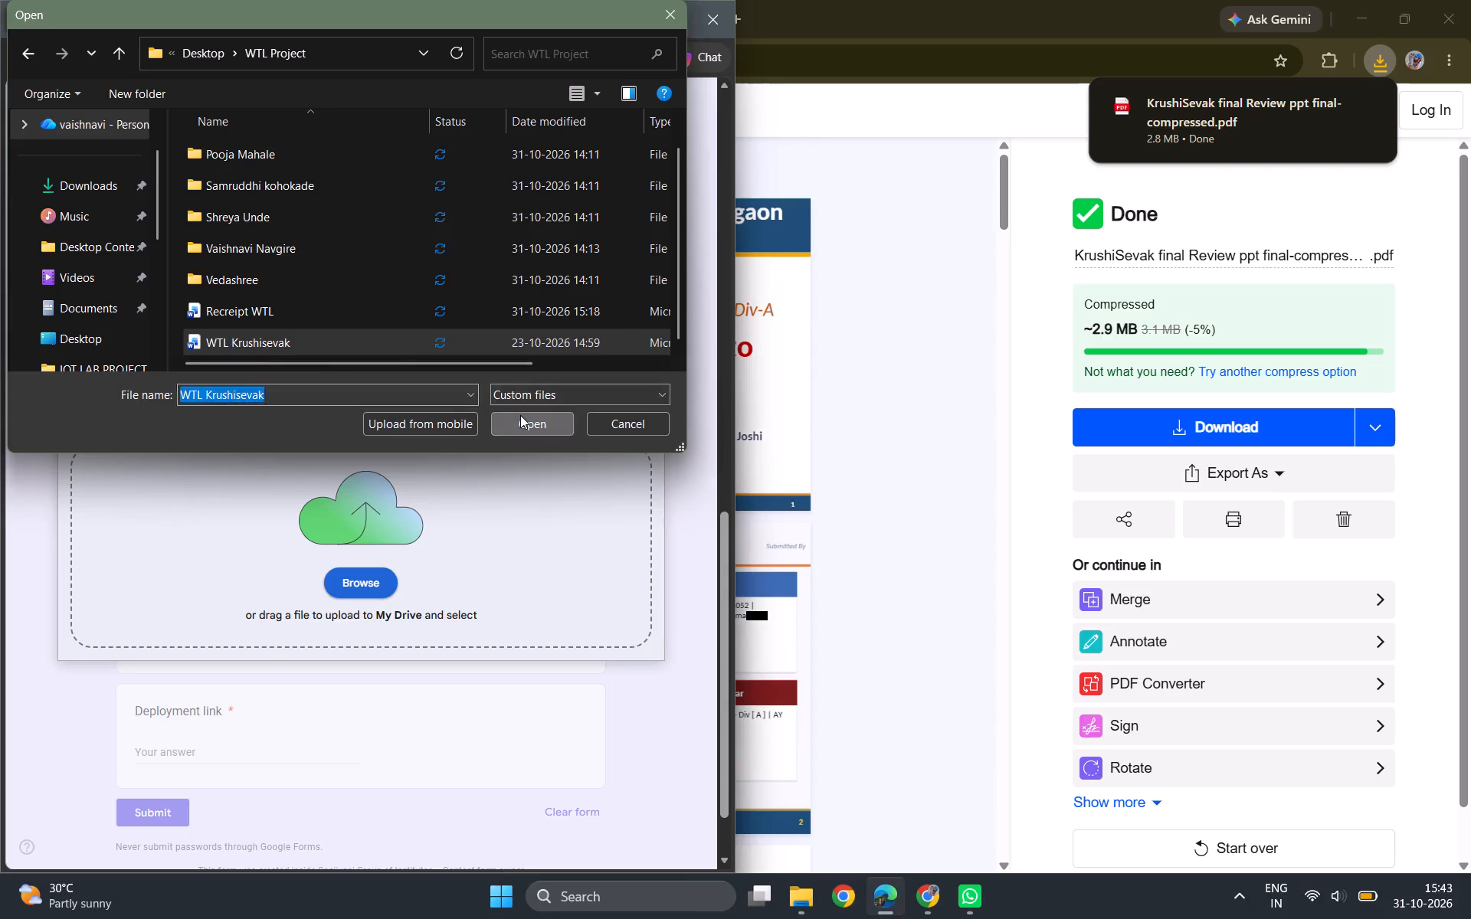
{"action": "left_click", "coordinate": [375, 576]}
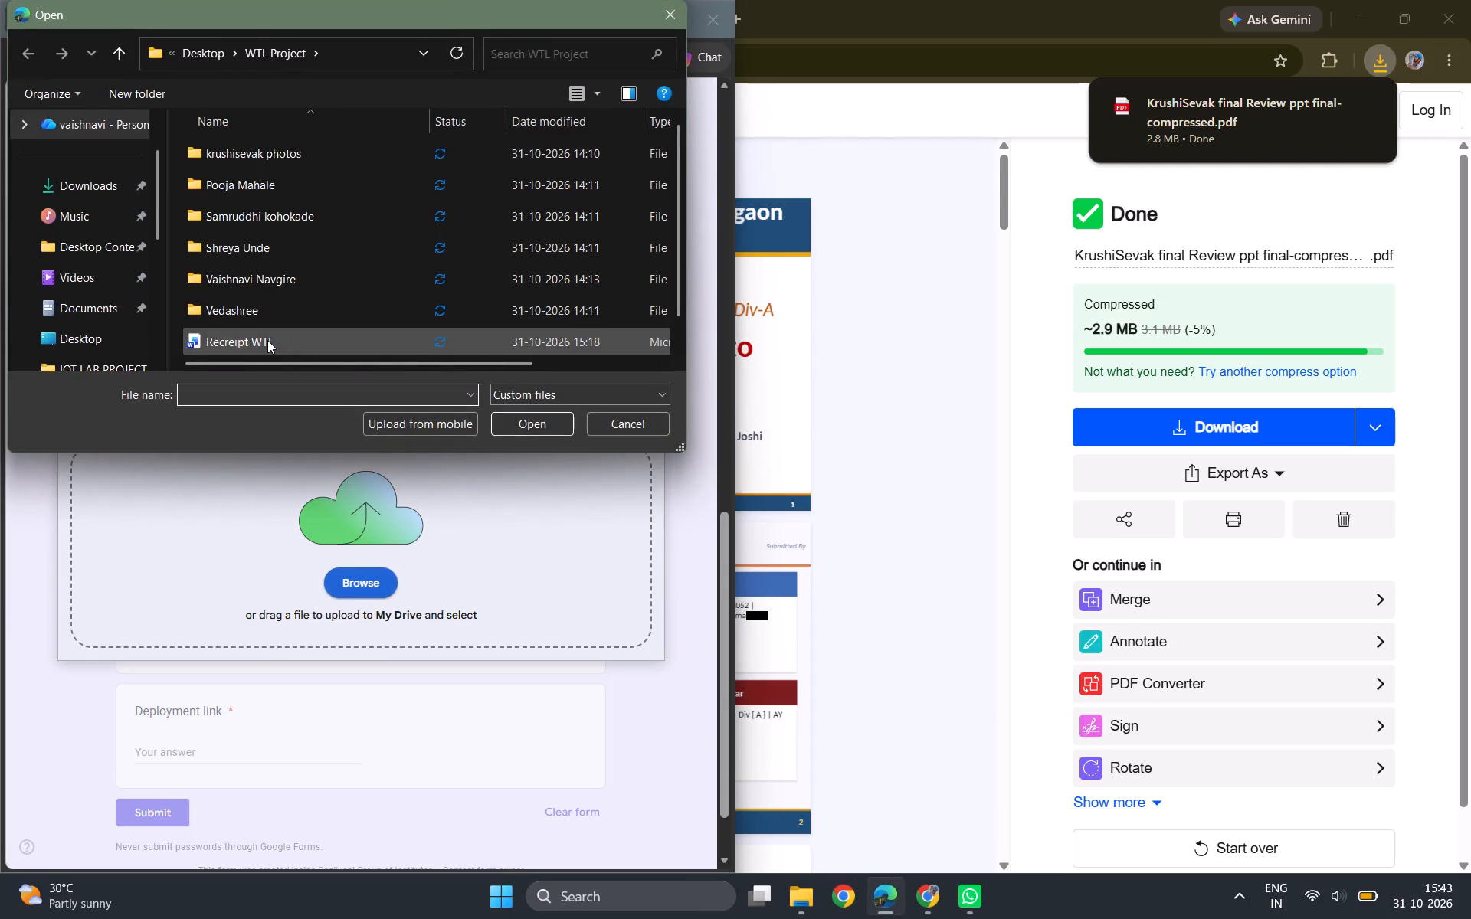
{"action": "scroll", "coordinate": [267, 340], "scroll_direction": "down", "scroll_amount": 3}
{"action": "left_click", "coordinate": [244, 344]}
{"action": "left_click", "coordinate": [533, 420]}
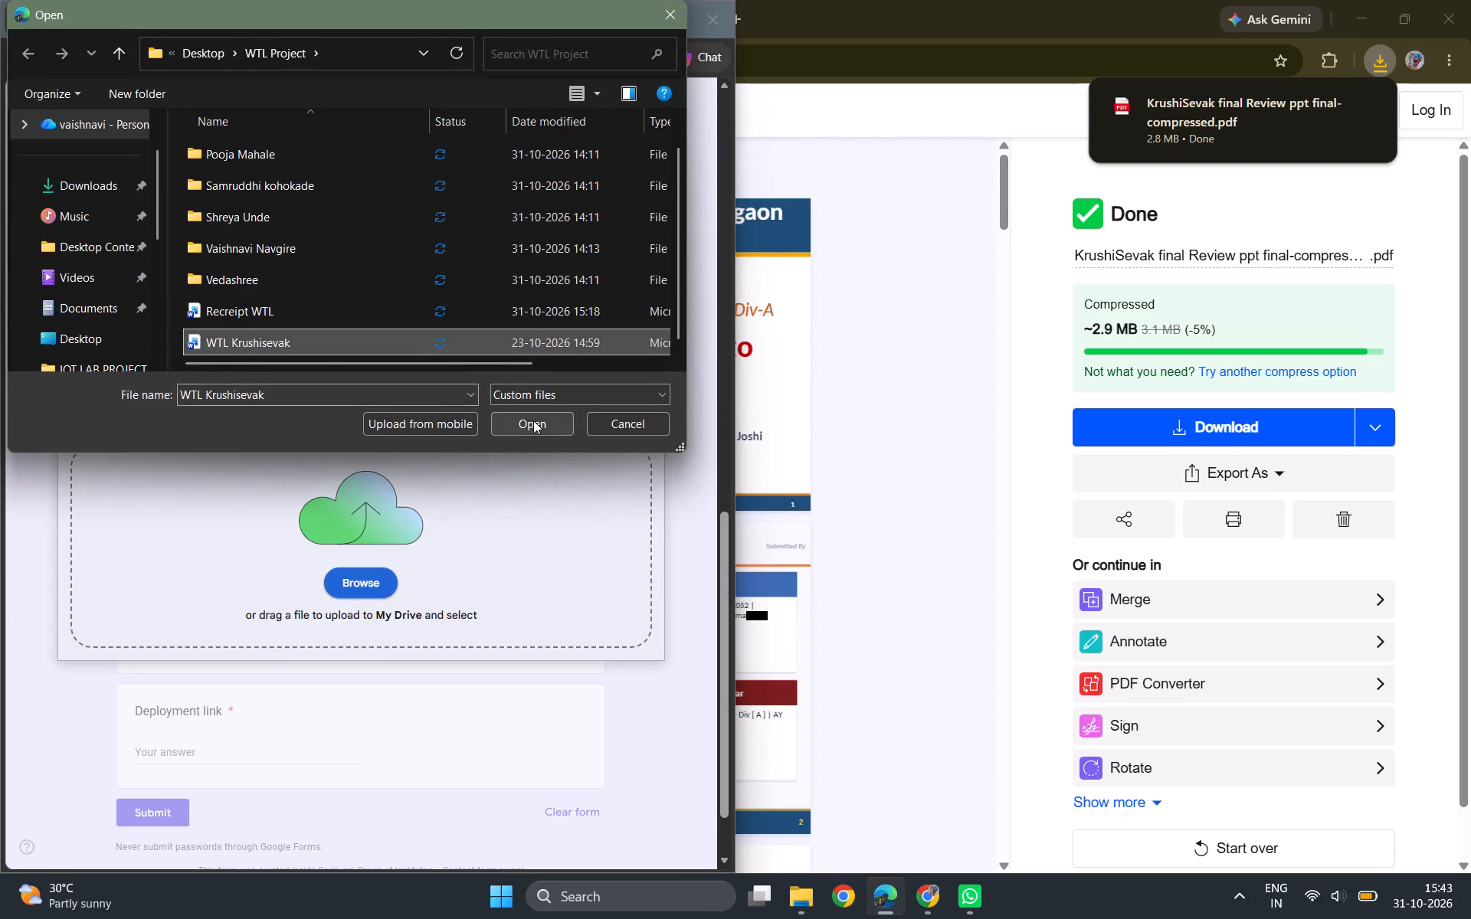
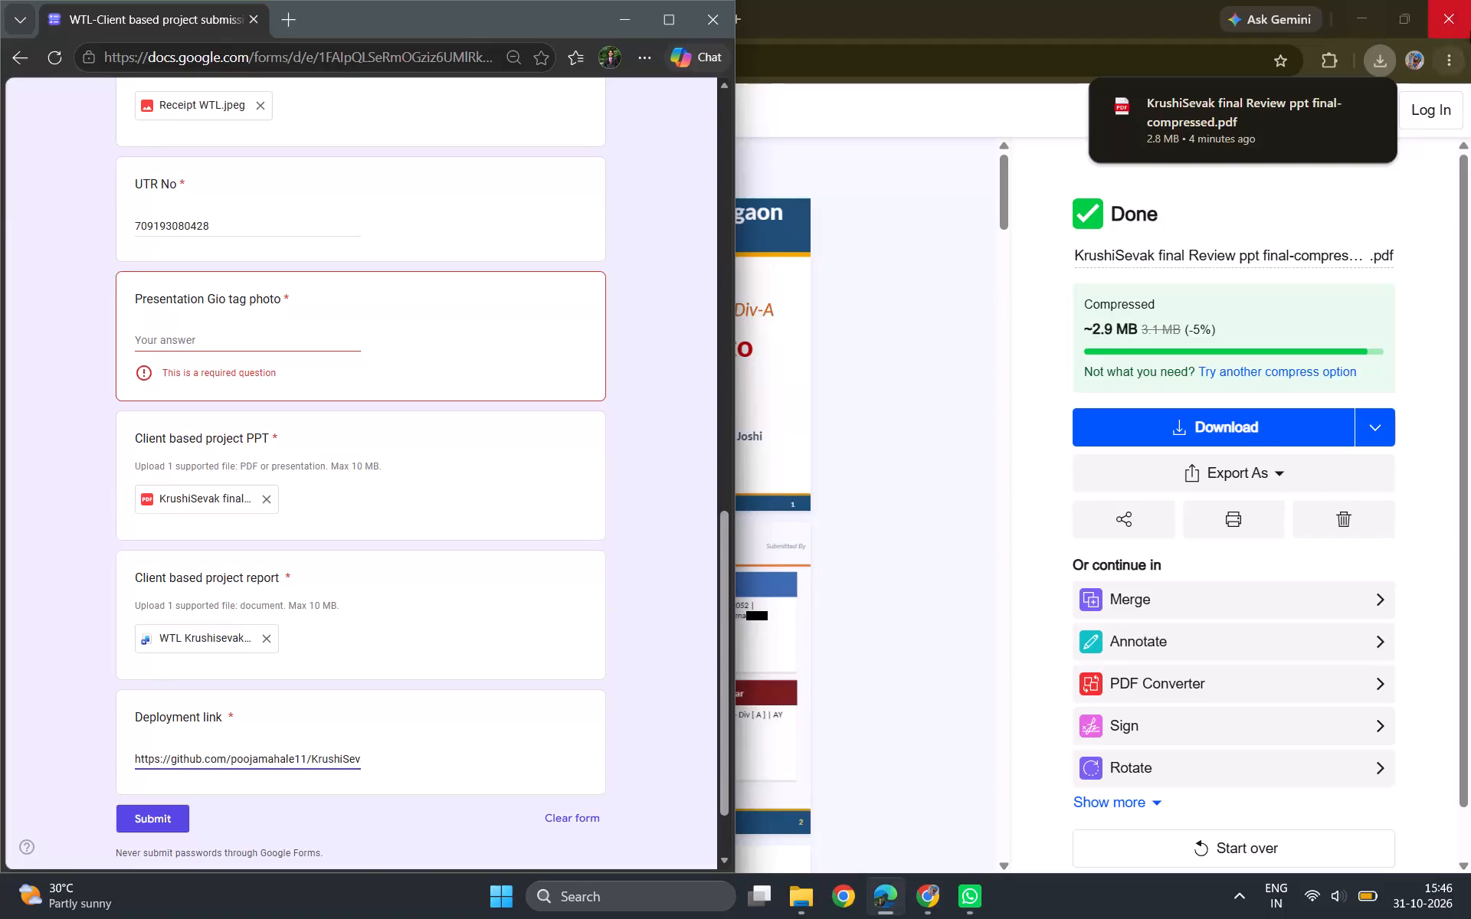
Switch from the form to Chrome and bring up the open Google Drive home page.
{"action": "left_click", "coordinate": [1132, 0]}
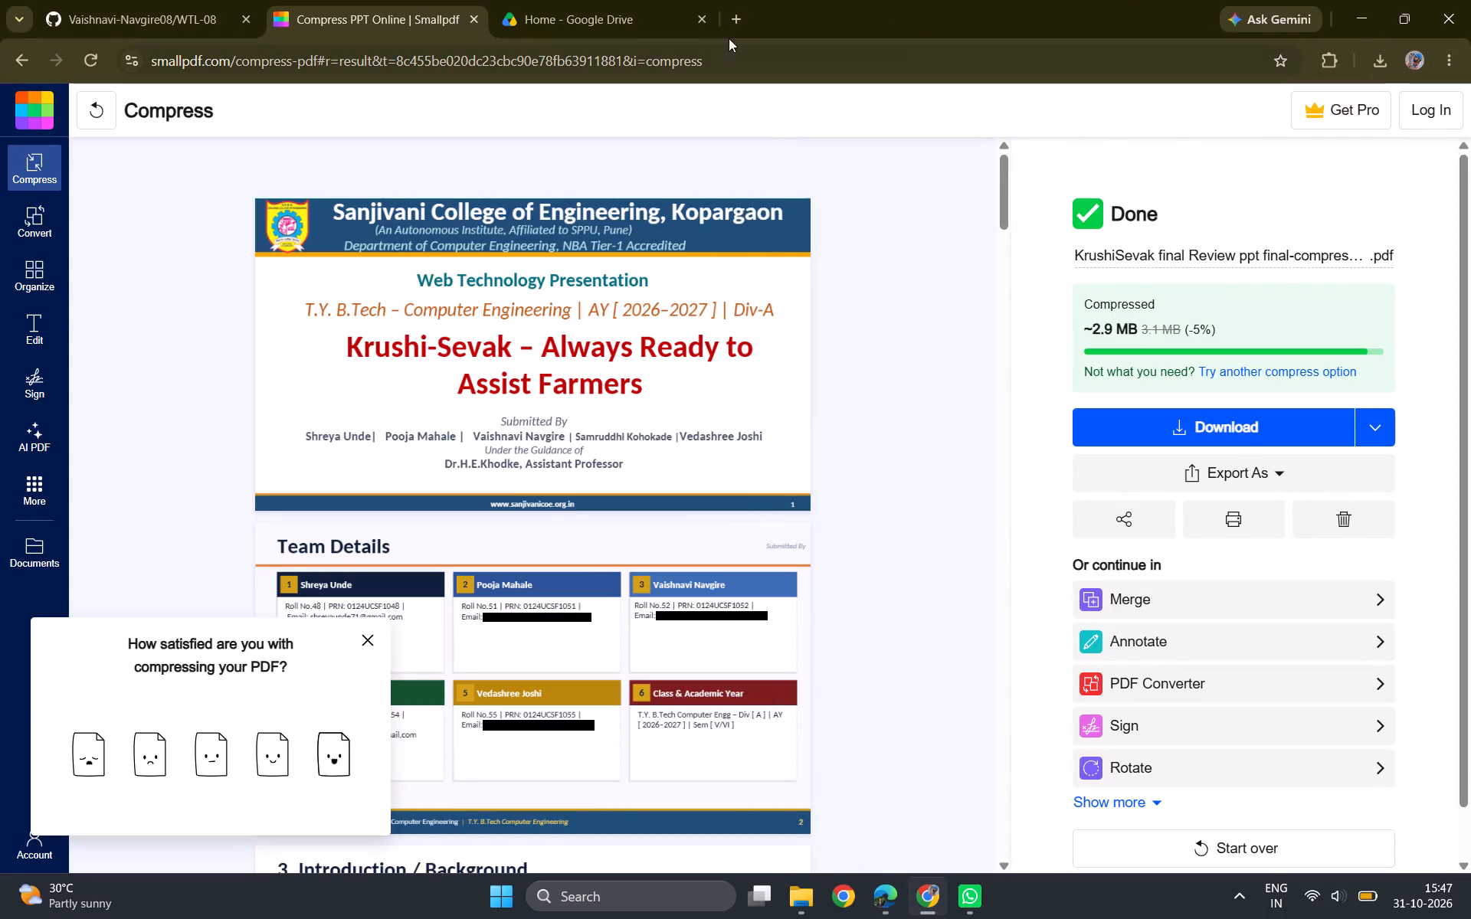
{"action": "left_click", "coordinate": [645, 18]}
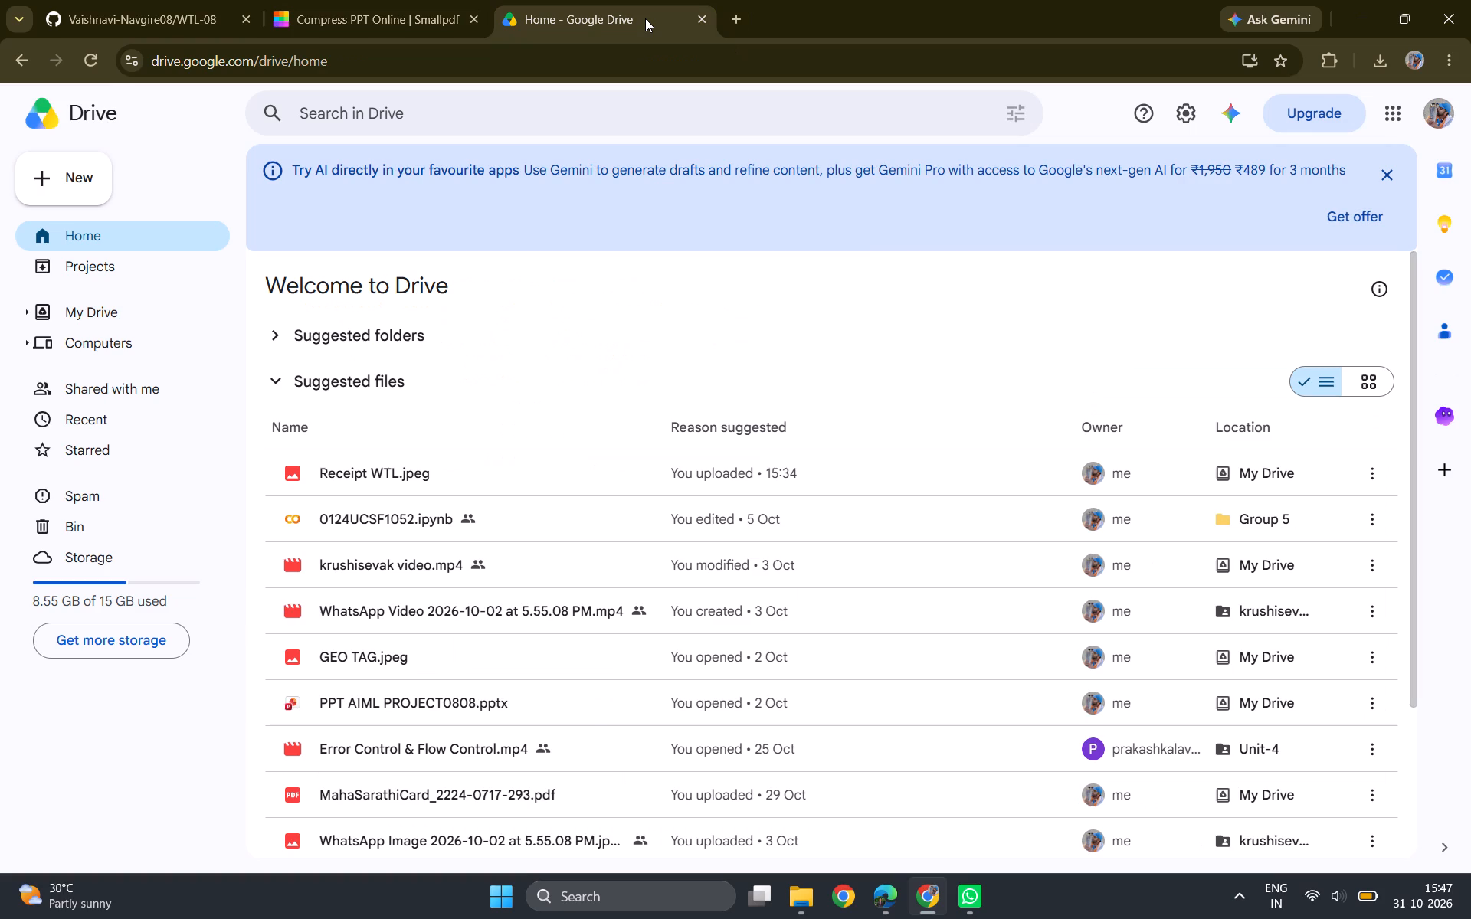
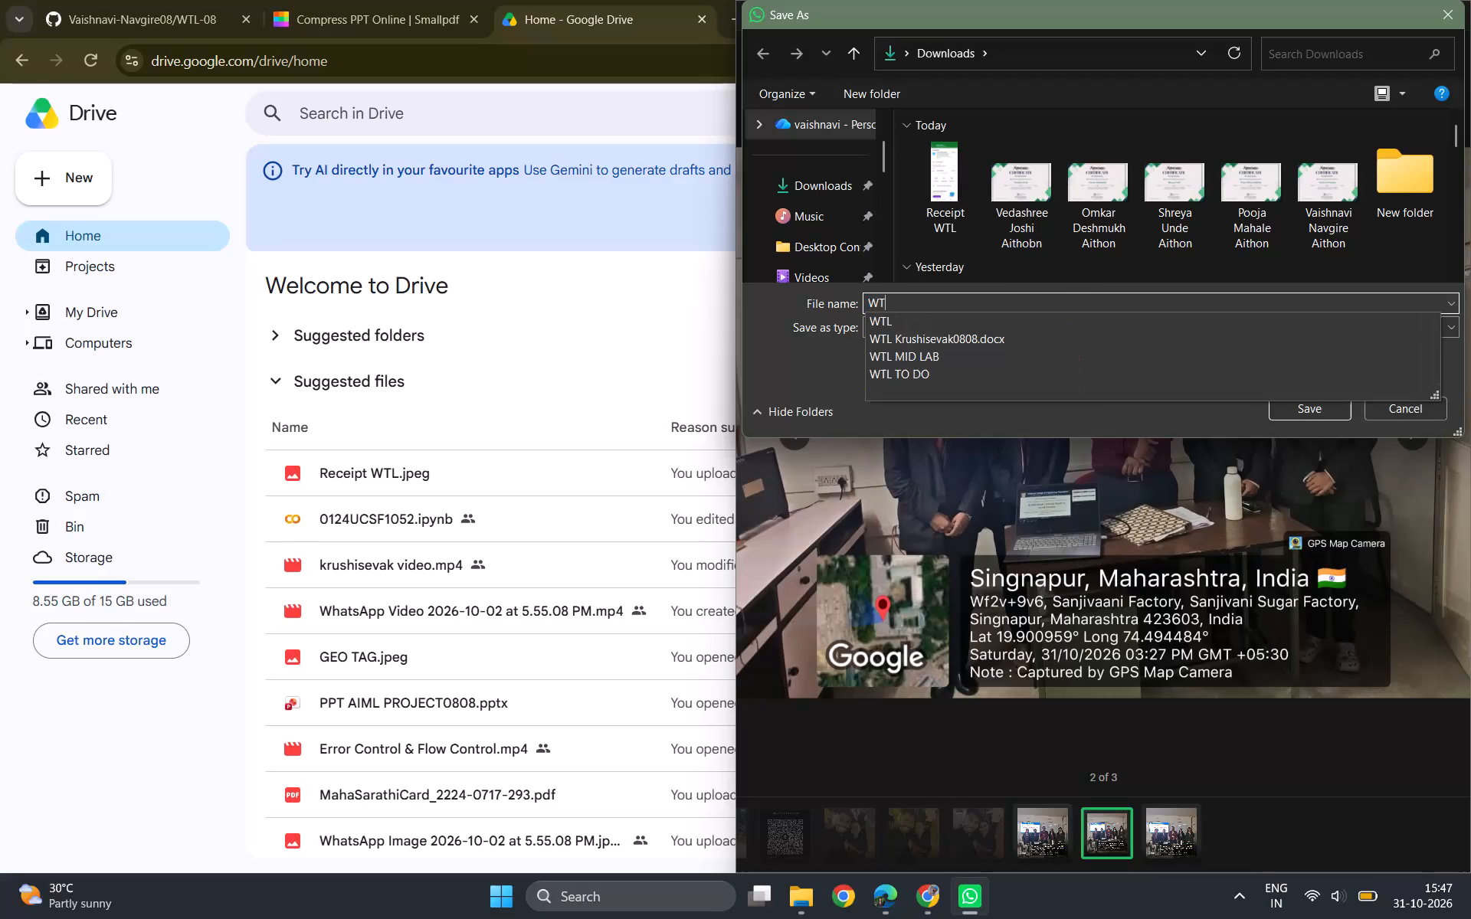
Enter WTL GEO as the file name for saving the geo-tagged WhatsApp photo as a JPEG in Downloads.
{"action": "key", "text": "BackSpace"}
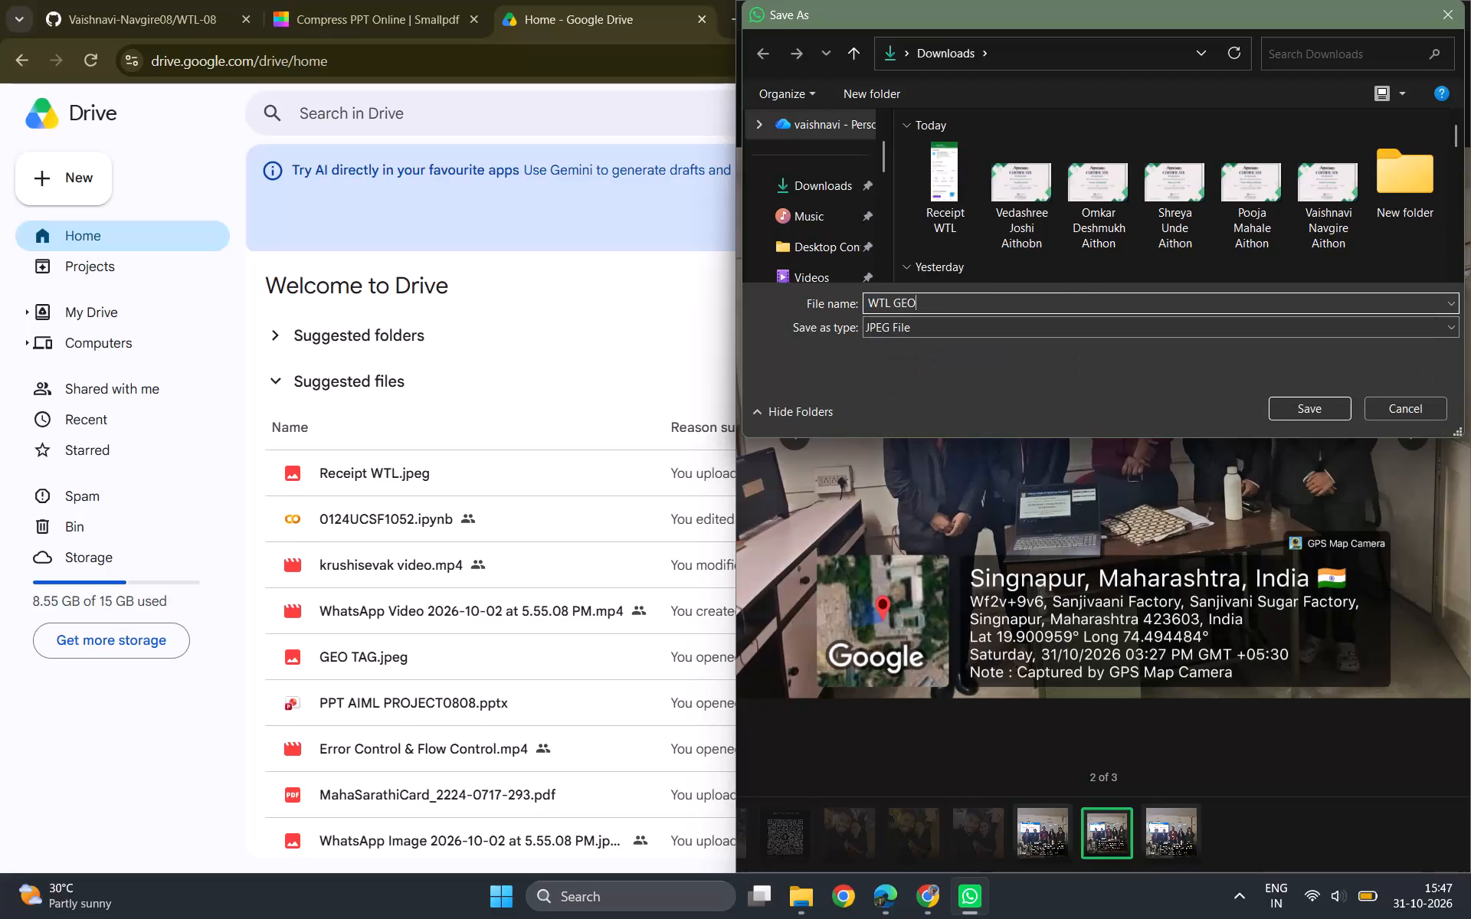
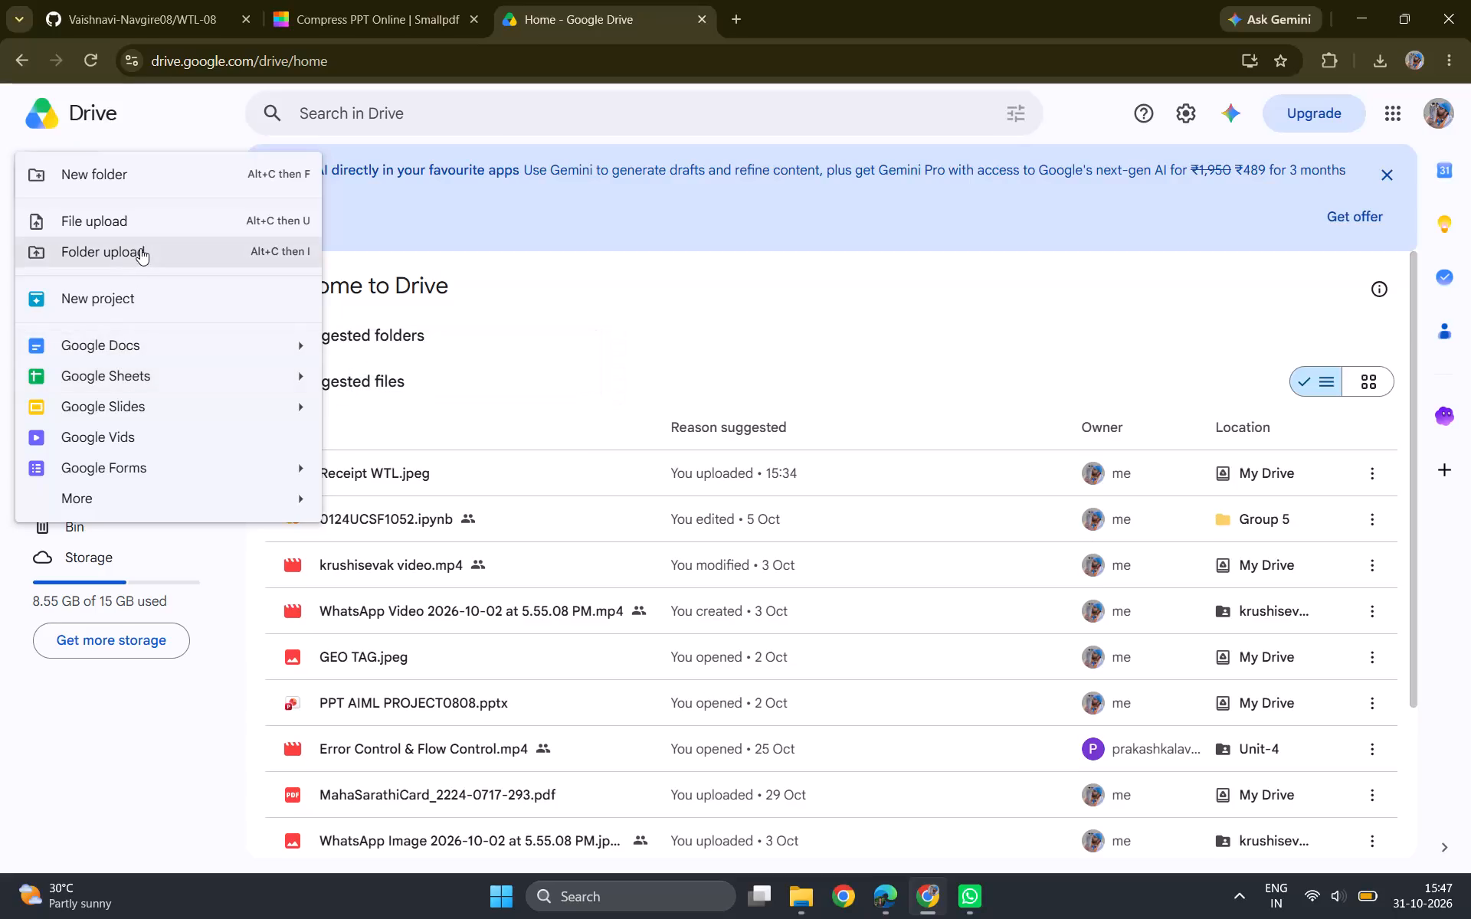
Upload the WTL GEO TAG photo from the Downloads folder to Google Drive.
{"action": "left_click", "coordinate": [136, 227], "text": "shift"}
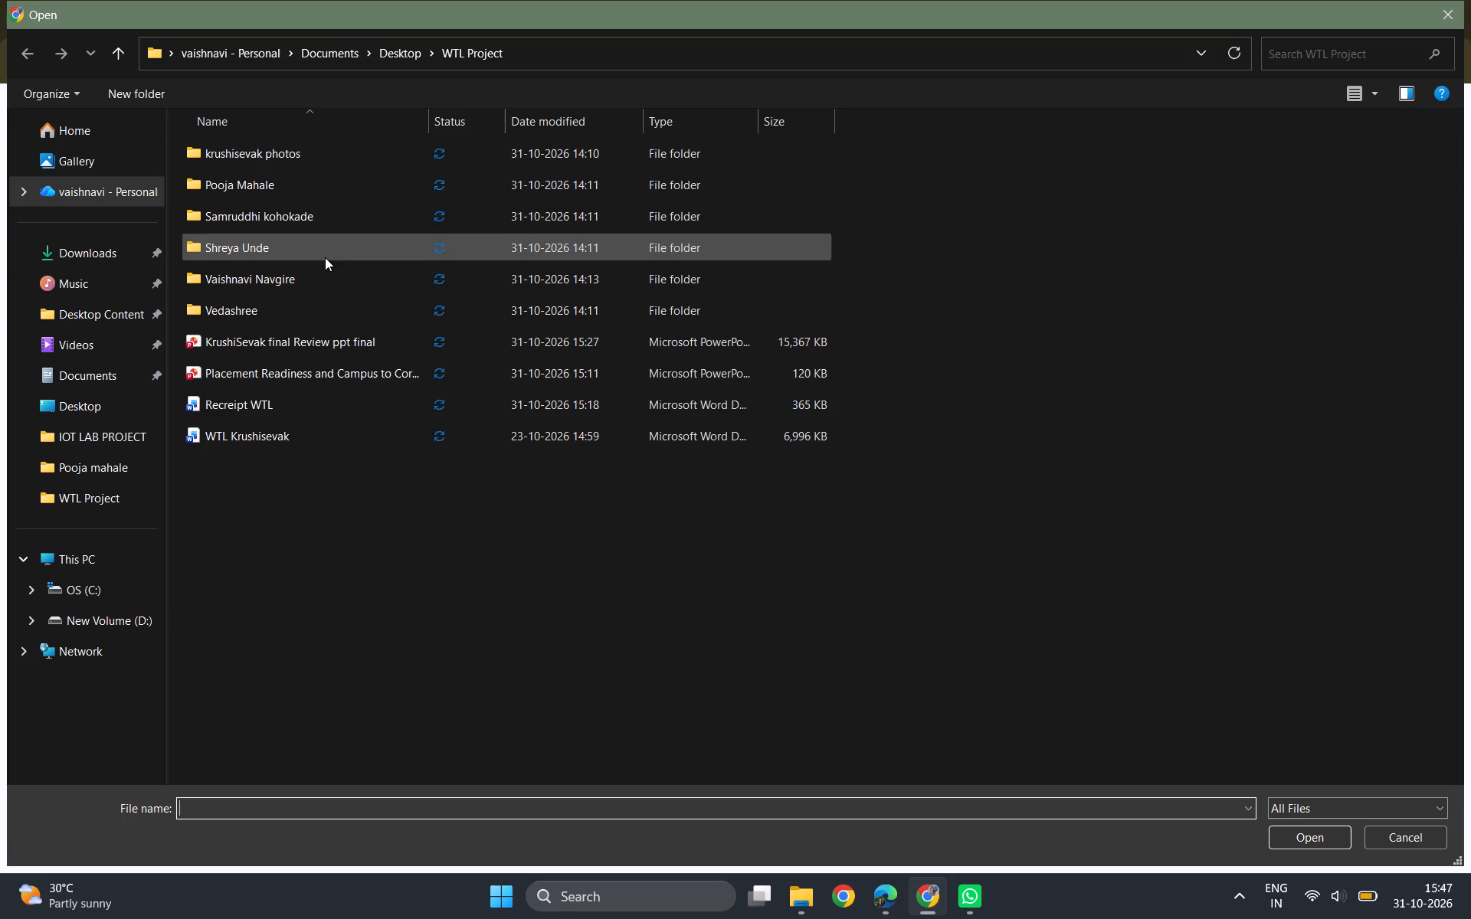
{"action": "left_click", "coordinate": [115, 258], "text": "shift"}
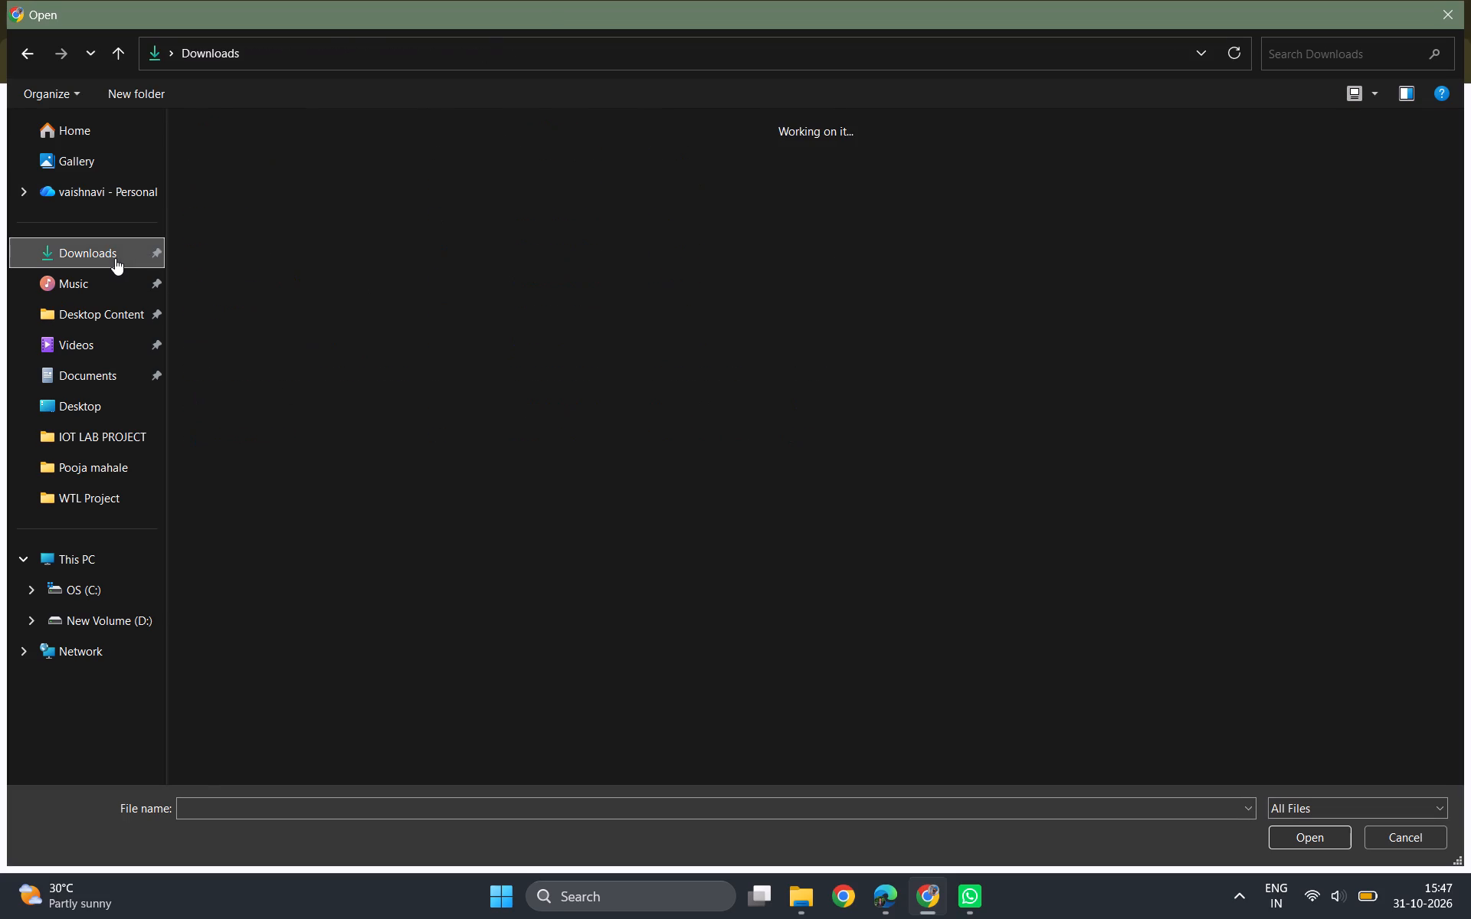
{"action": "left_click", "coordinate": [231, 213], "text": "shift"}
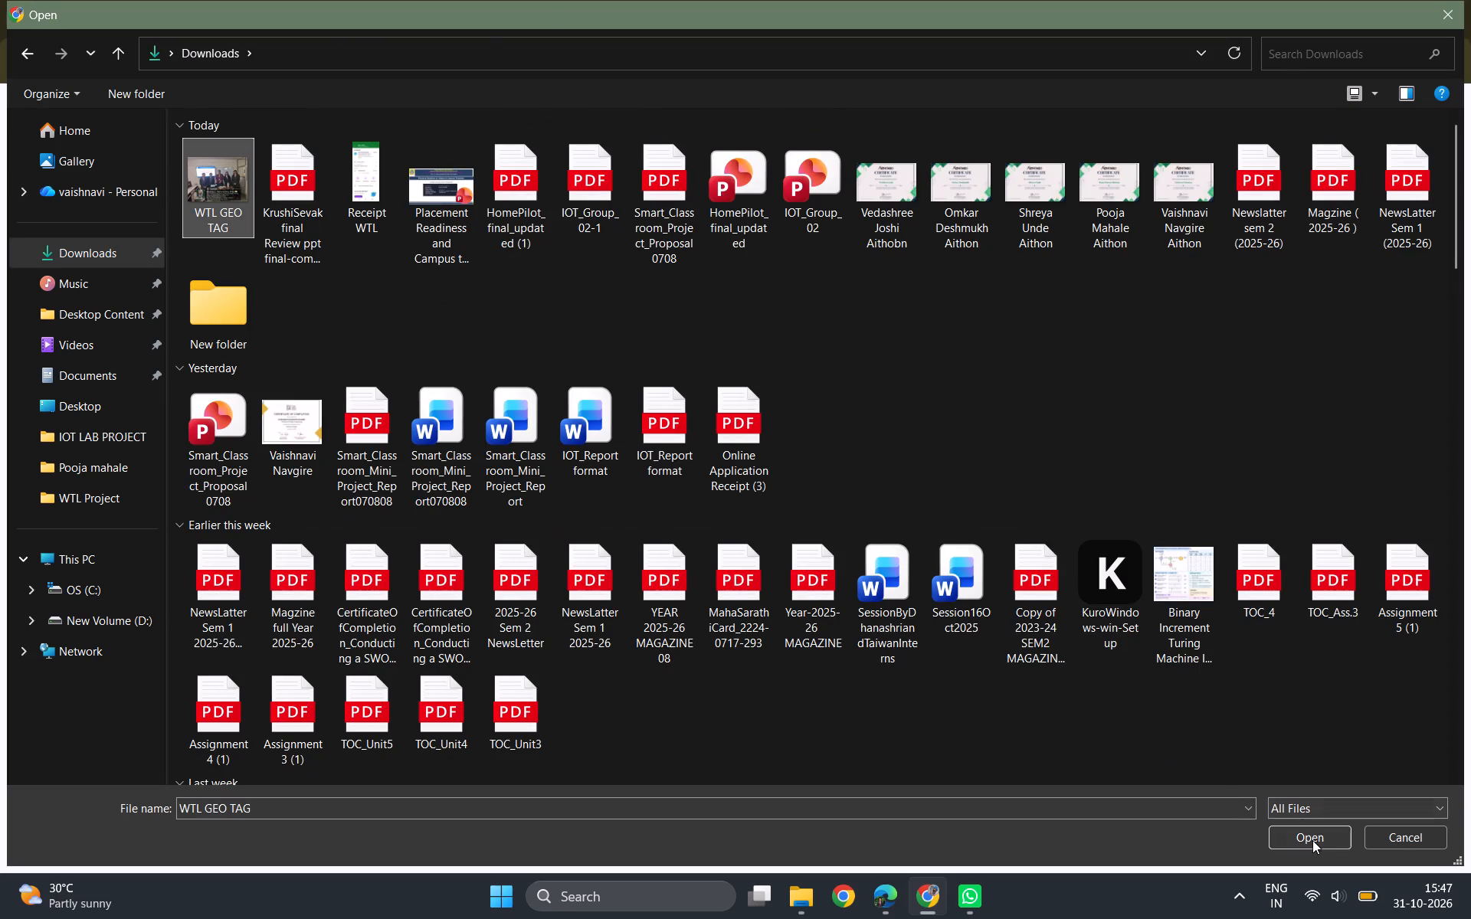
{"action": "left_click", "coordinate": [1312, 842], "text": "shift"}
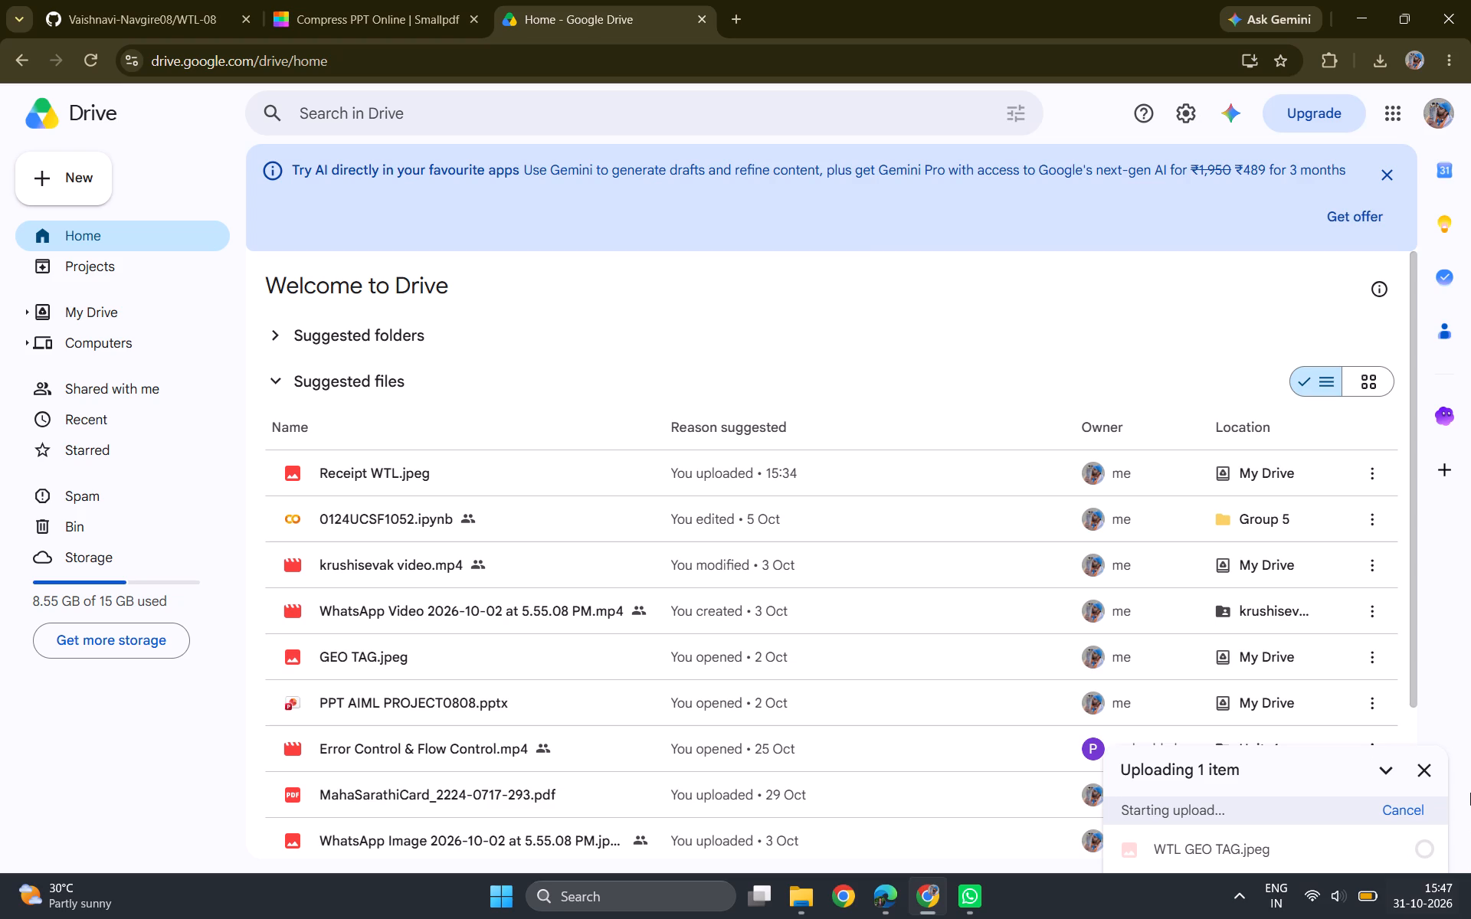
In File Explorer, copy the WTL GEO TAG photo from Downloads and open the Desktop Content folder.
{"action": "left_click", "coordinate": [821, 901], "text": "shift"}
{"action": "left_click", "coordinate": [287, 599], "text": "shift"}
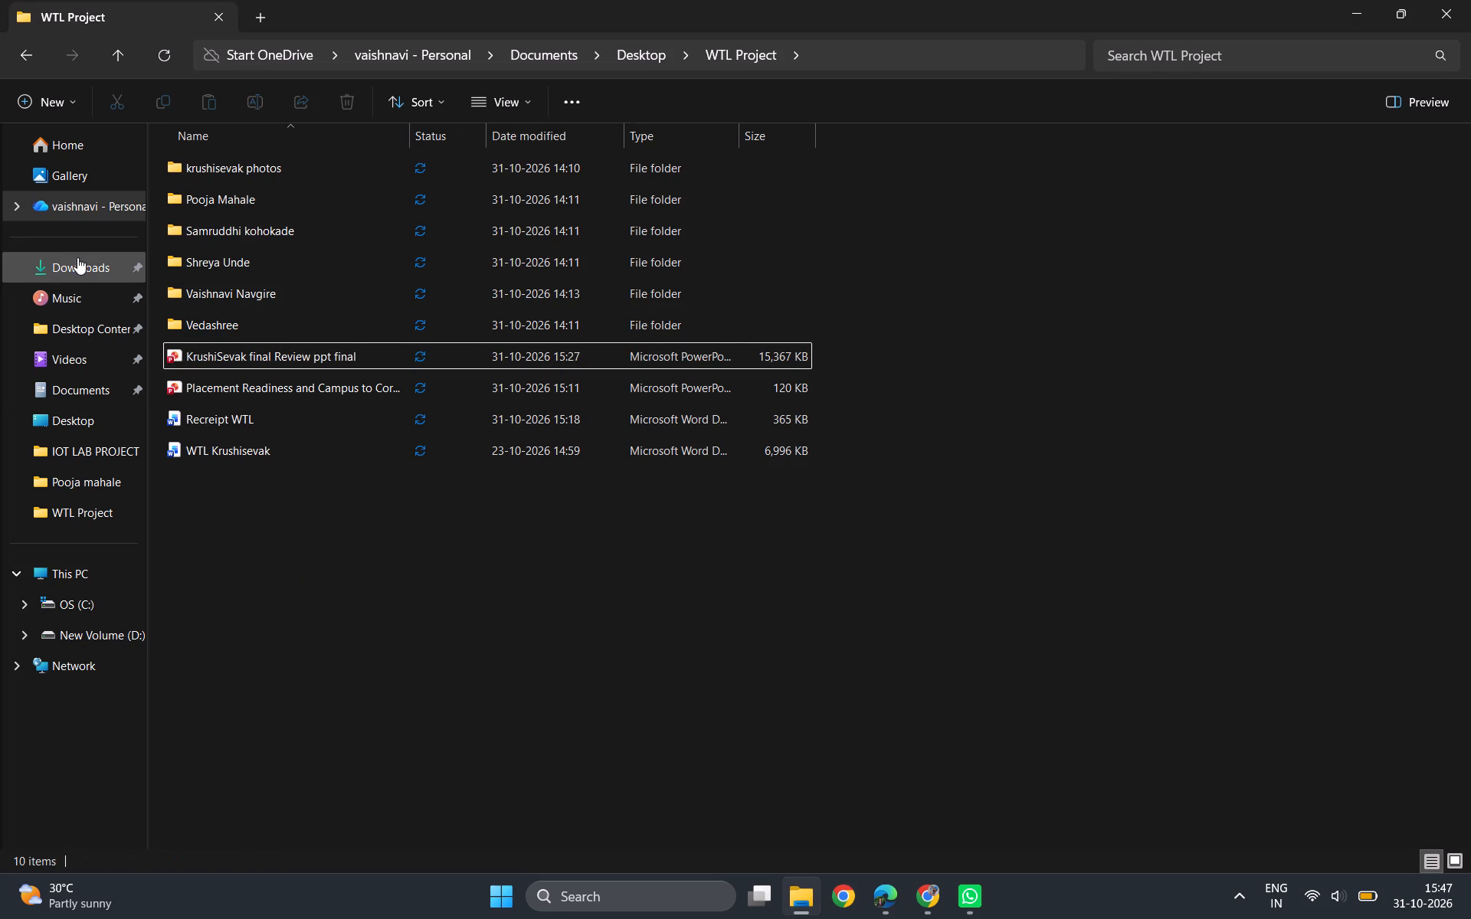
{"action": "left_click", "coordinate": [77, 257], "text": "shift"}
{"action": "right_click", "coordinate": [224, 176], "text": "shift"}
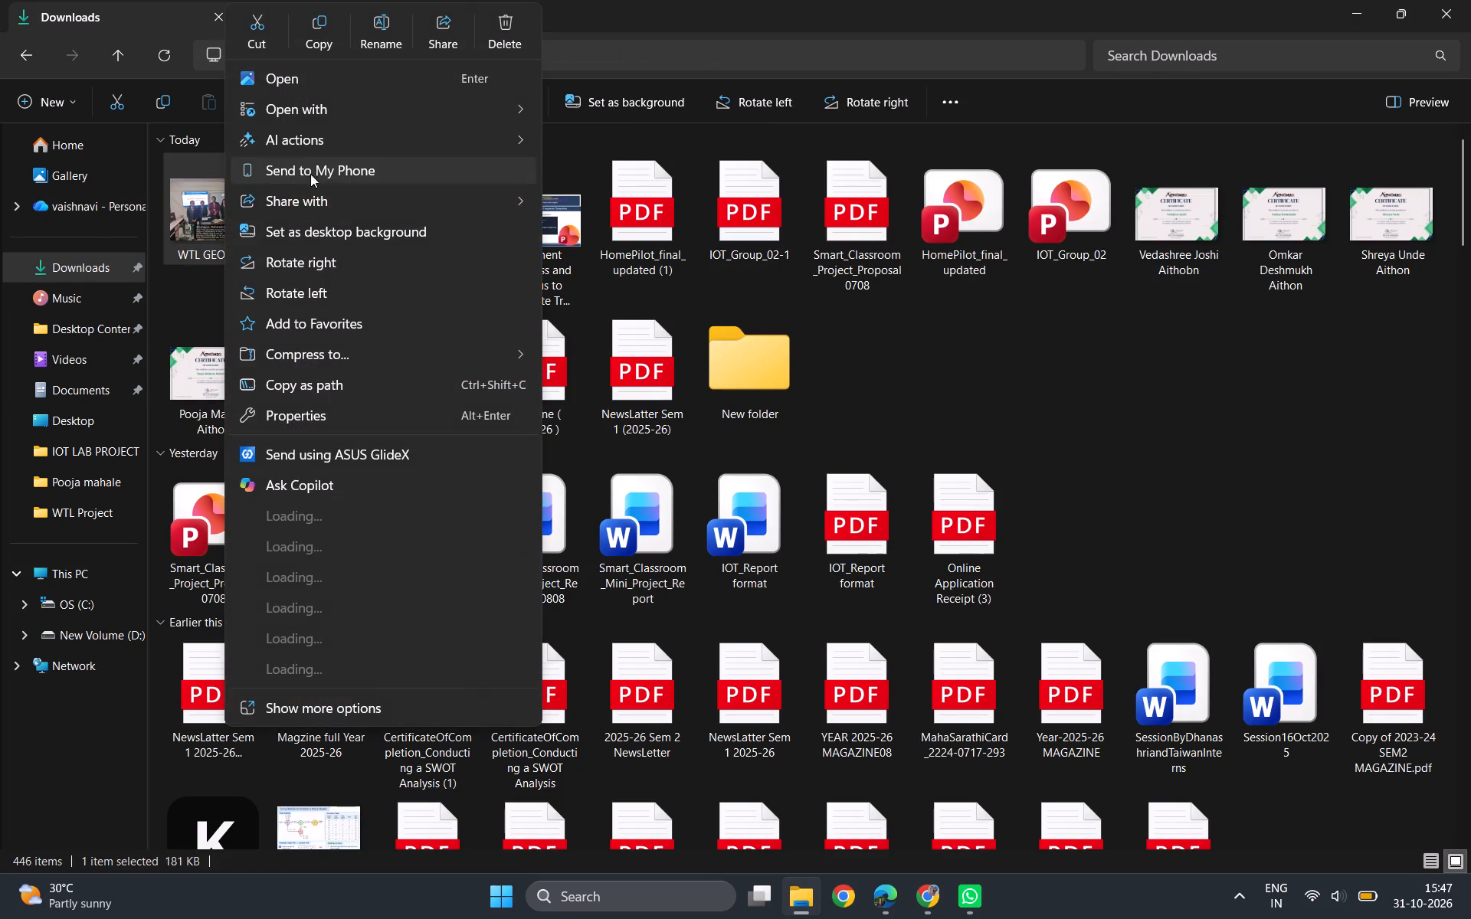
{"action": "left_click", "coordinate": [319, 42], "text": "shift"}
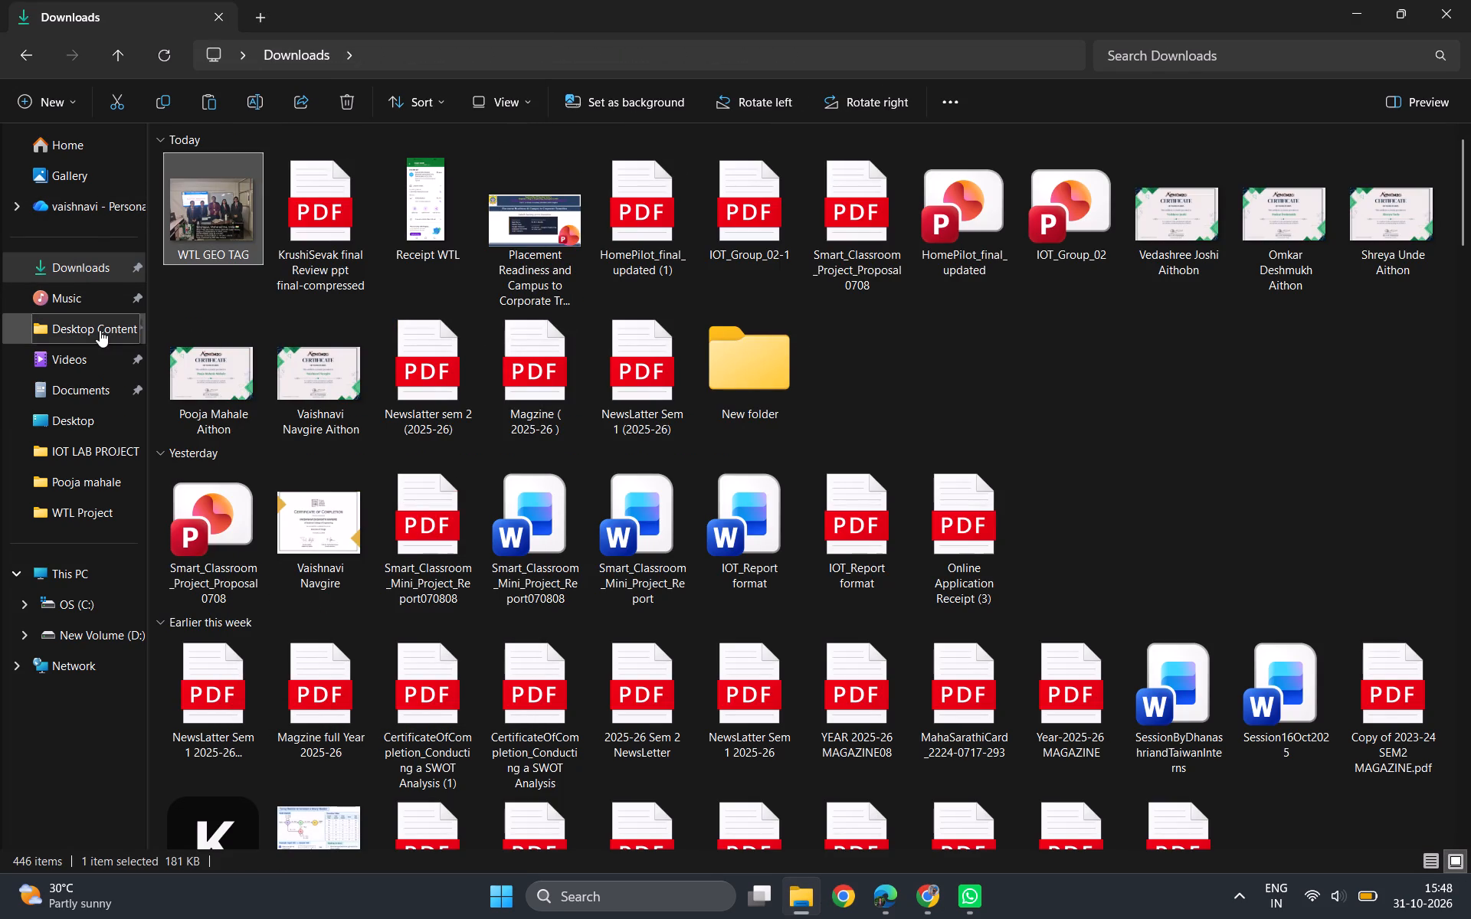
{"action": "left_click", "coordinate": [100, 330], "text": "shift"}
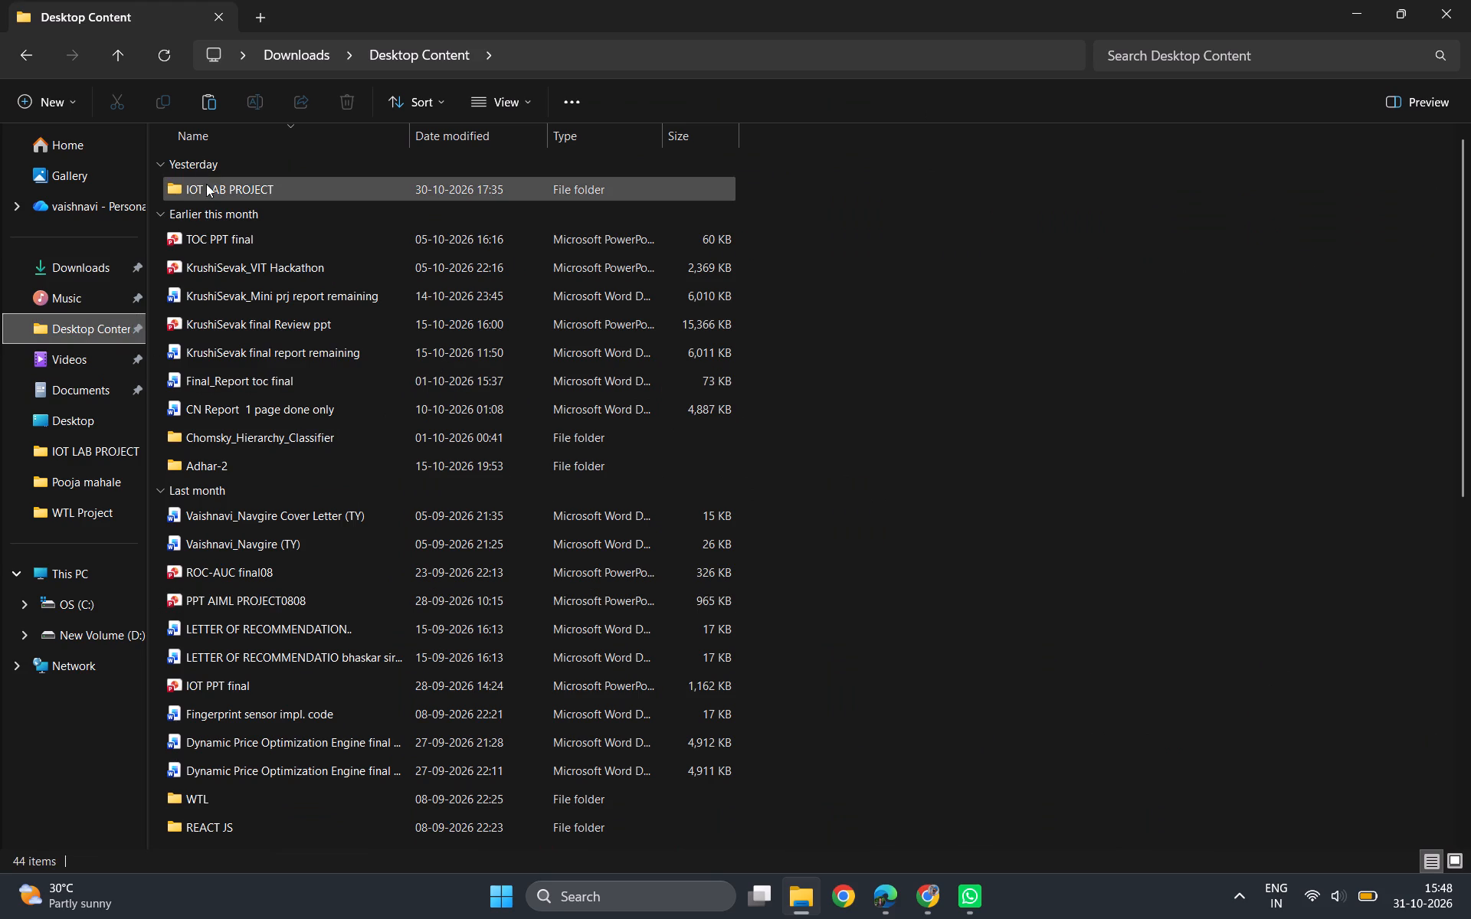
Paste the copied WTL GEO TAG photo into the krushisevak photos folder inside WTL Project on the Desktop.
{"action": "left_click", "coordinate": [87, 450], "text": "shift"}
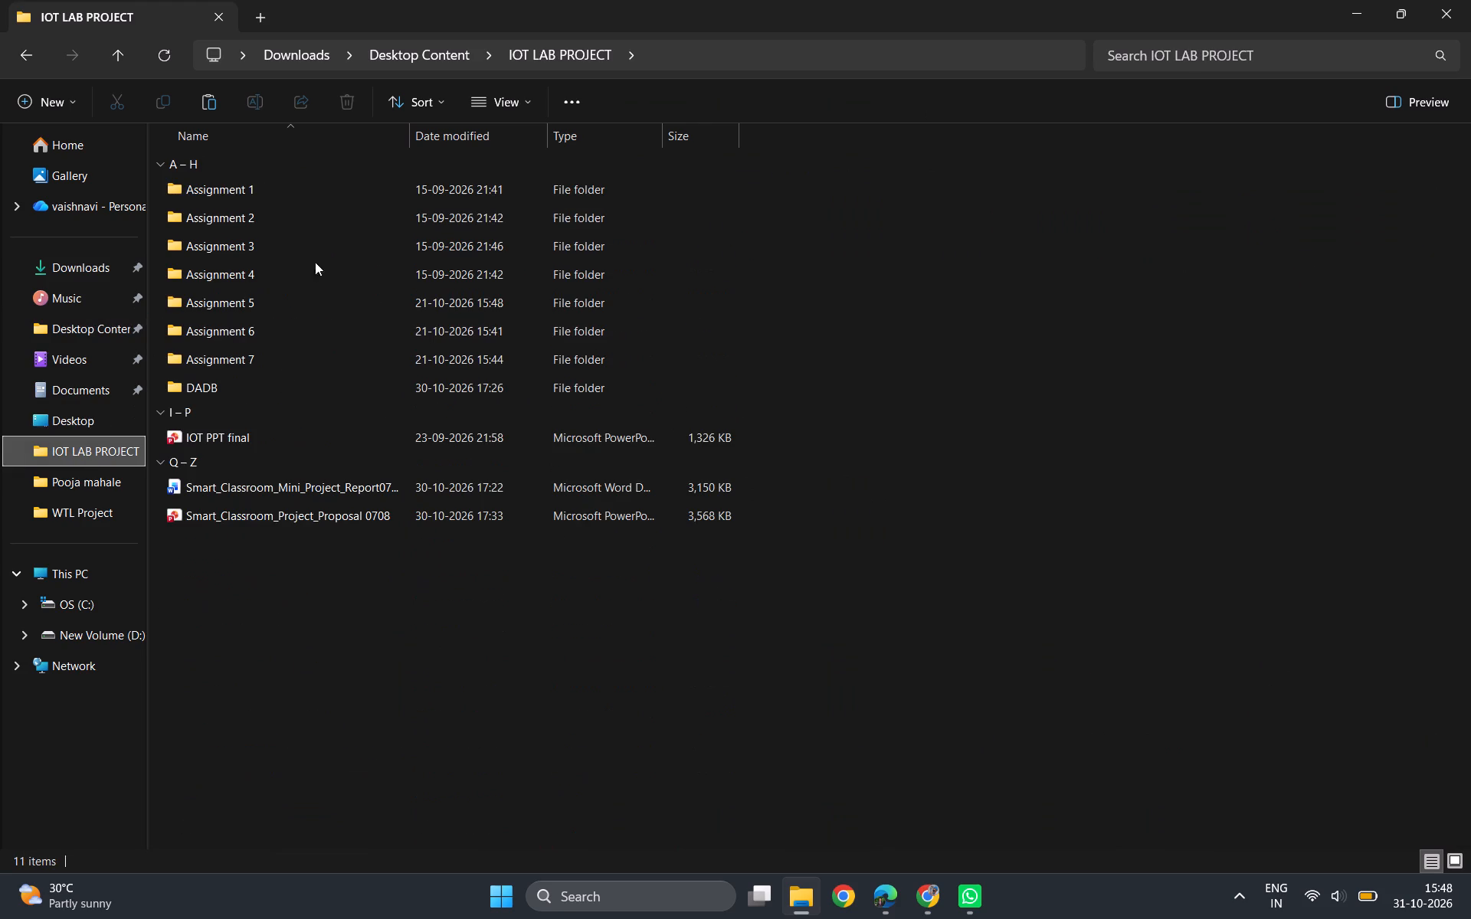
{"action": "left_click", "coordinate": [93, 417], "text": "shift"}
{"action": "left_click", "coordinate": [238, 201], "text": "shift"}
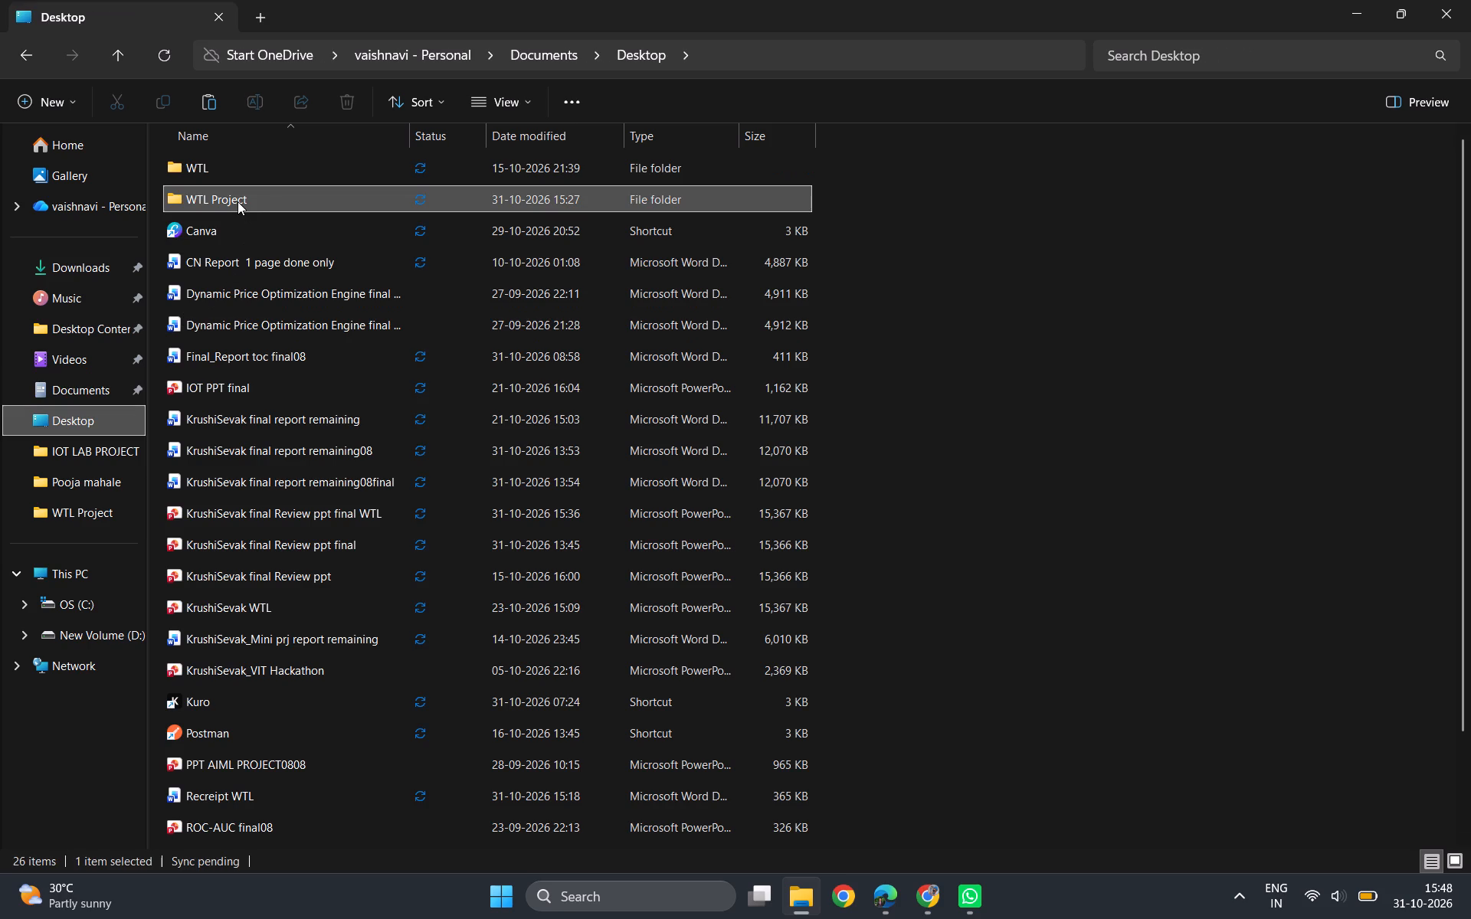
{"action": "double_click", "coordinate": [238, 201], "text": "shift"}
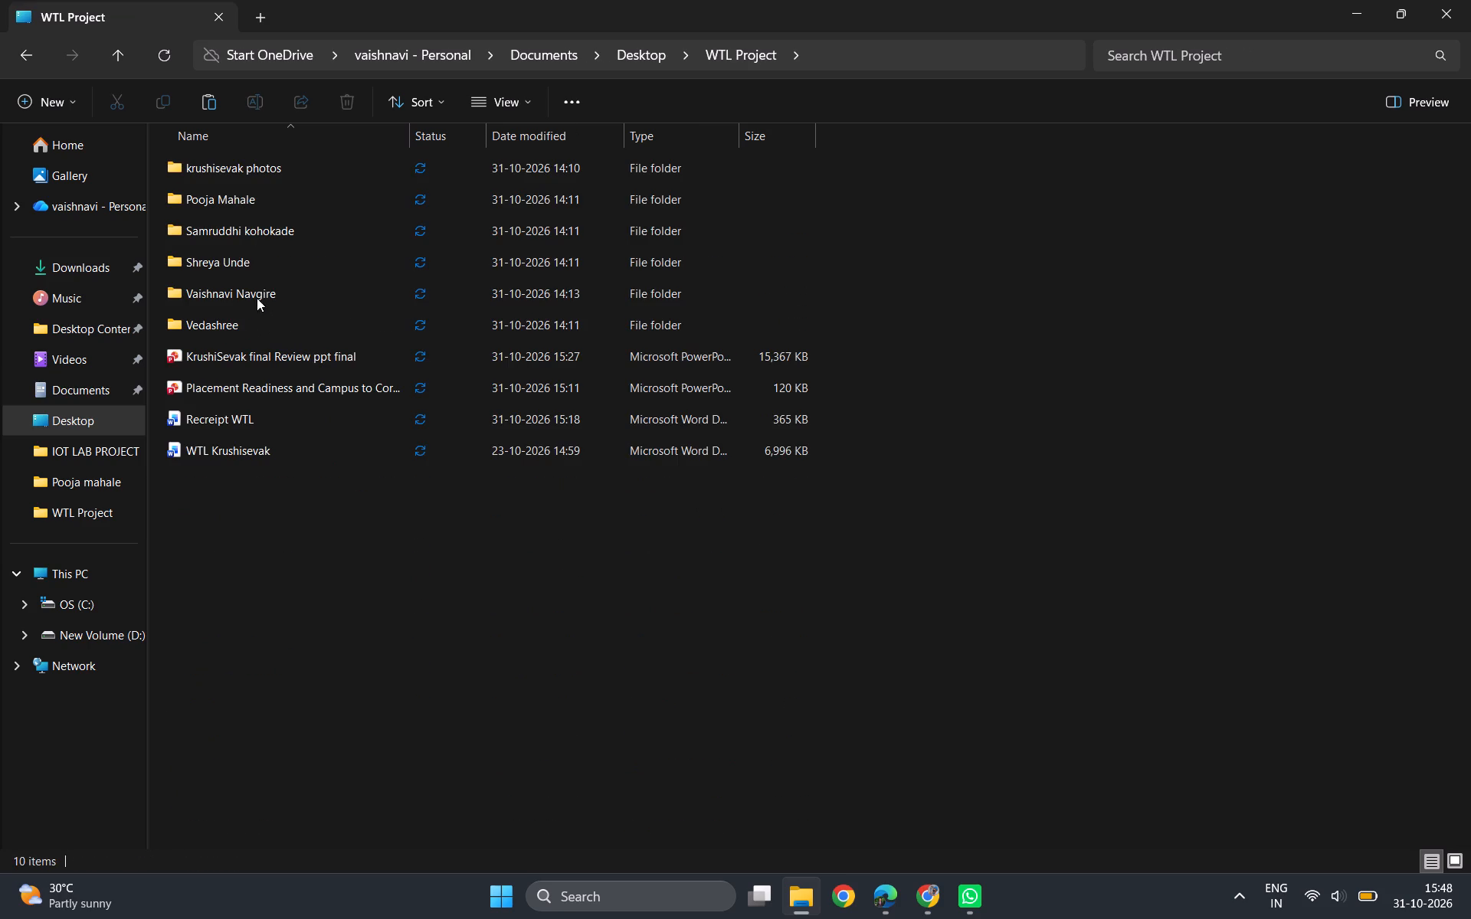
{"action": "double_click", "coordinate": [266, 175], "text": "shift"}
{"action": "left_click", "coordinate": [409, 506], "text": "shift"}
{"action": "key", "text": "ctrl+v"}
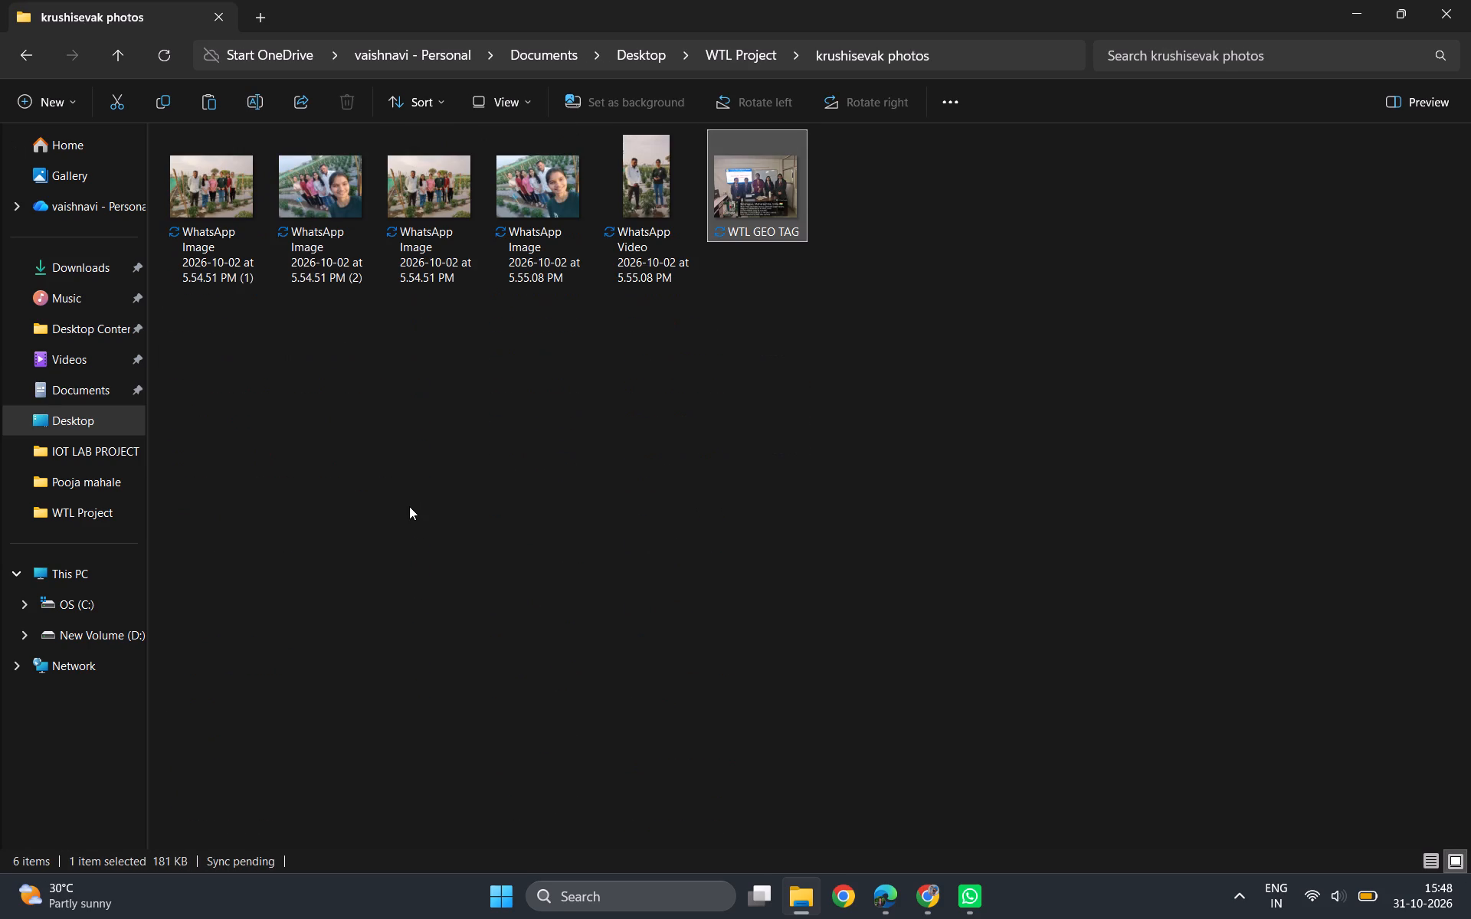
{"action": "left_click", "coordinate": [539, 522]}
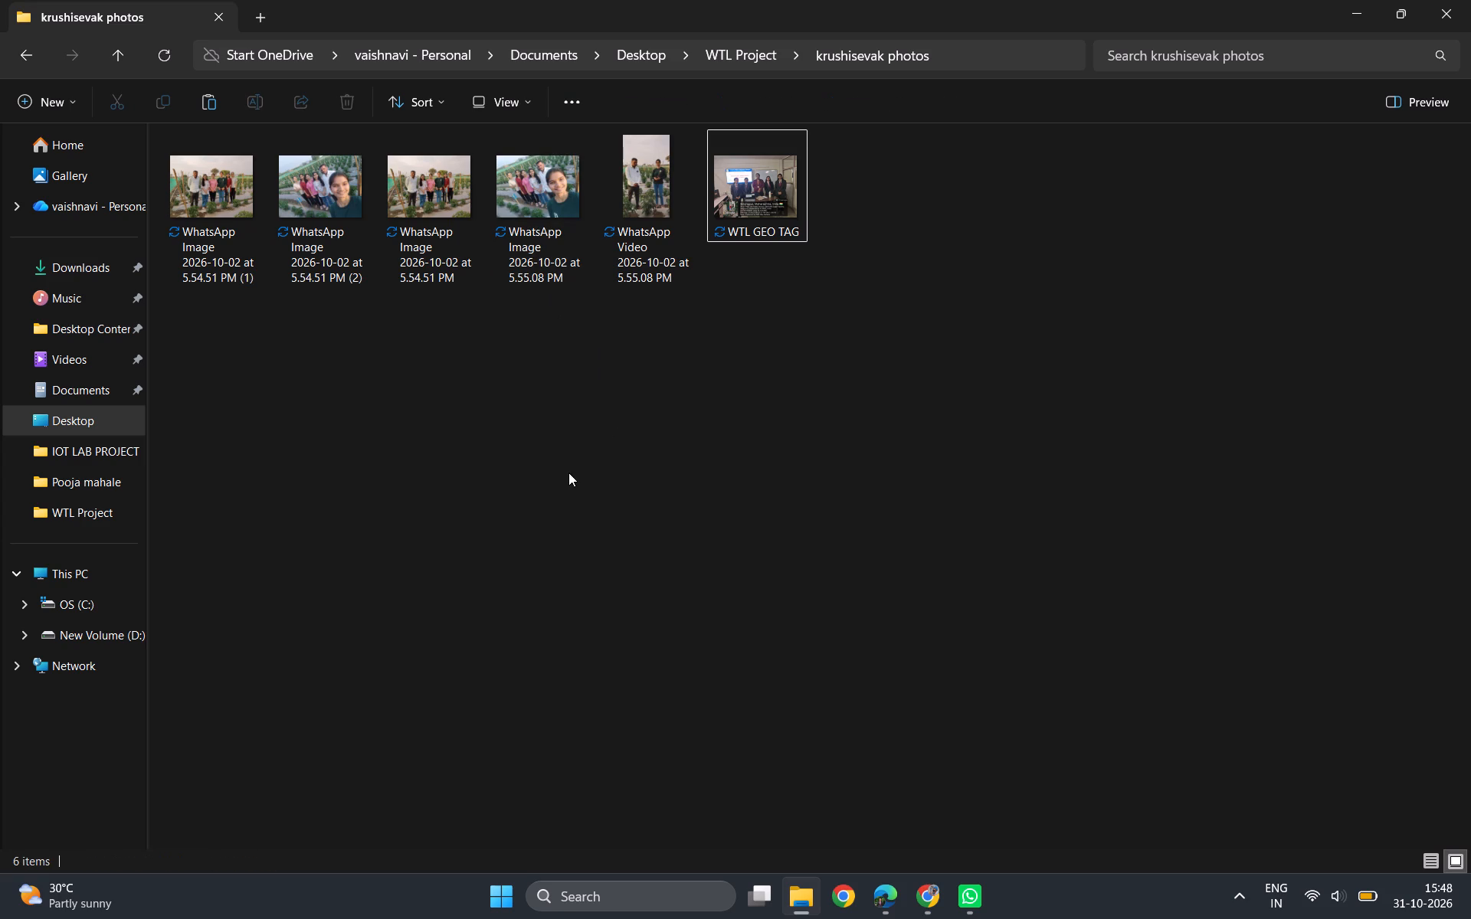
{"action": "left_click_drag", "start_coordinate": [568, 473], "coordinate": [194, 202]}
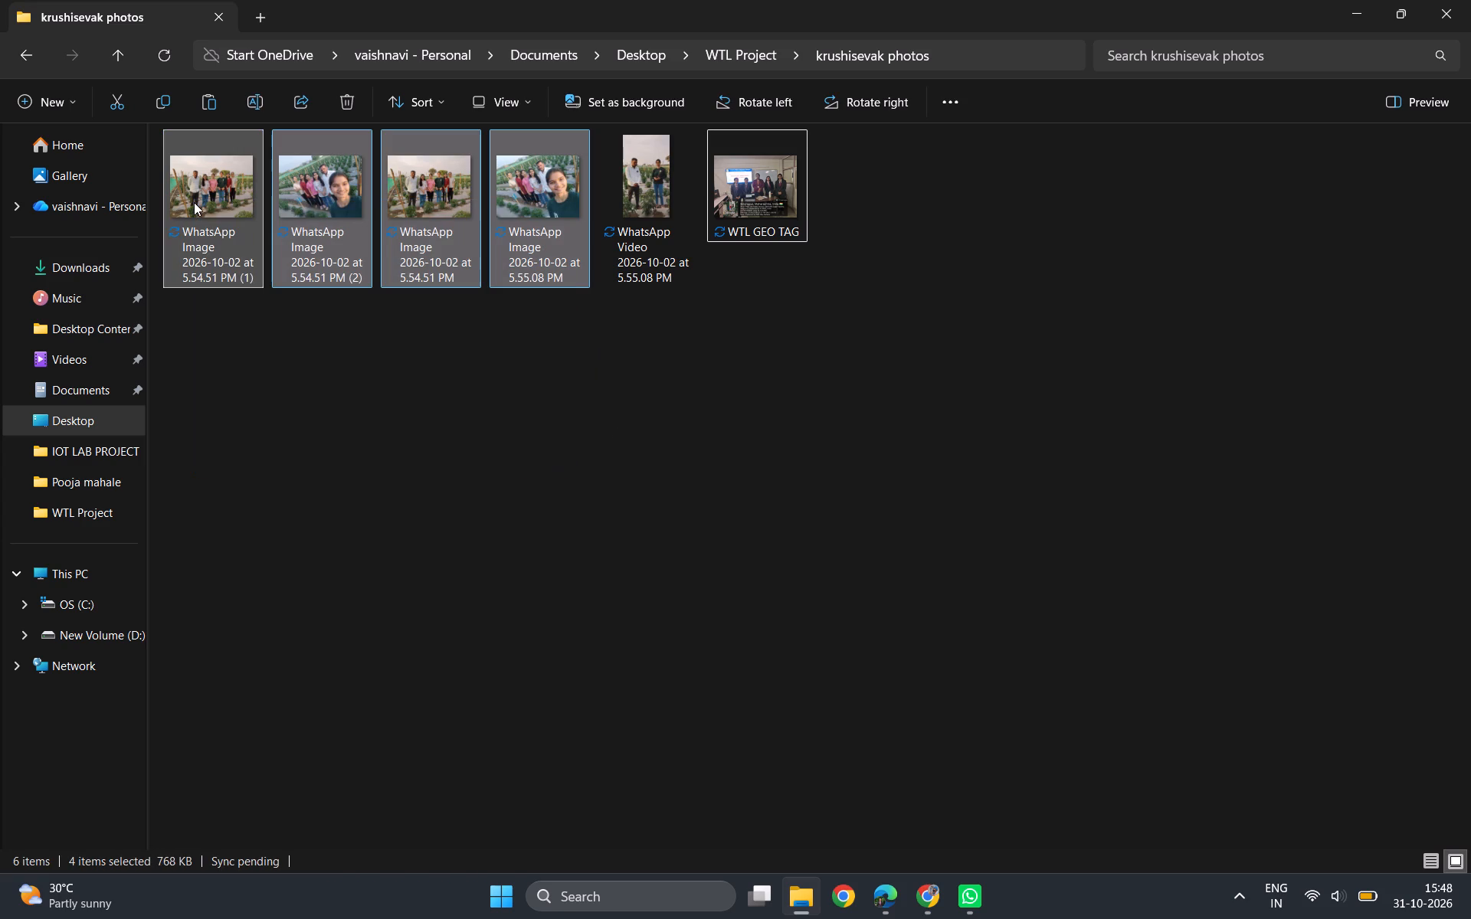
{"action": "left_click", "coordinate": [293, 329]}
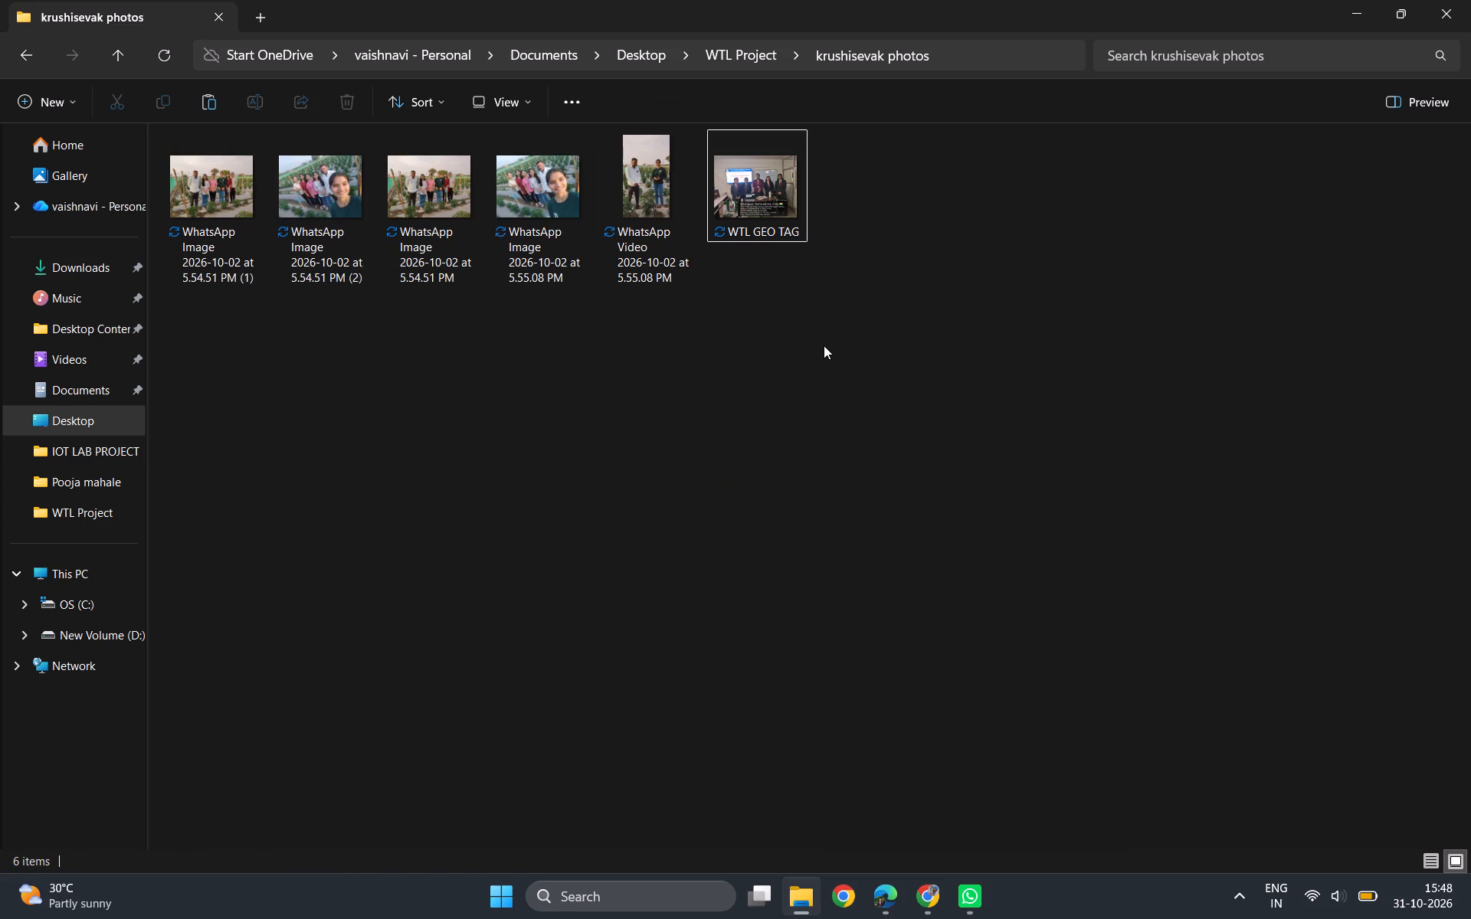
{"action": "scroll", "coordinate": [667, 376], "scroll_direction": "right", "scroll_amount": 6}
Return to Google Drive in Chrome and reload the home page to look for the uploaded WTL GEO TAG photo among the suggested files.
{"action": "left_click", "coordinate": [1362, 17]}
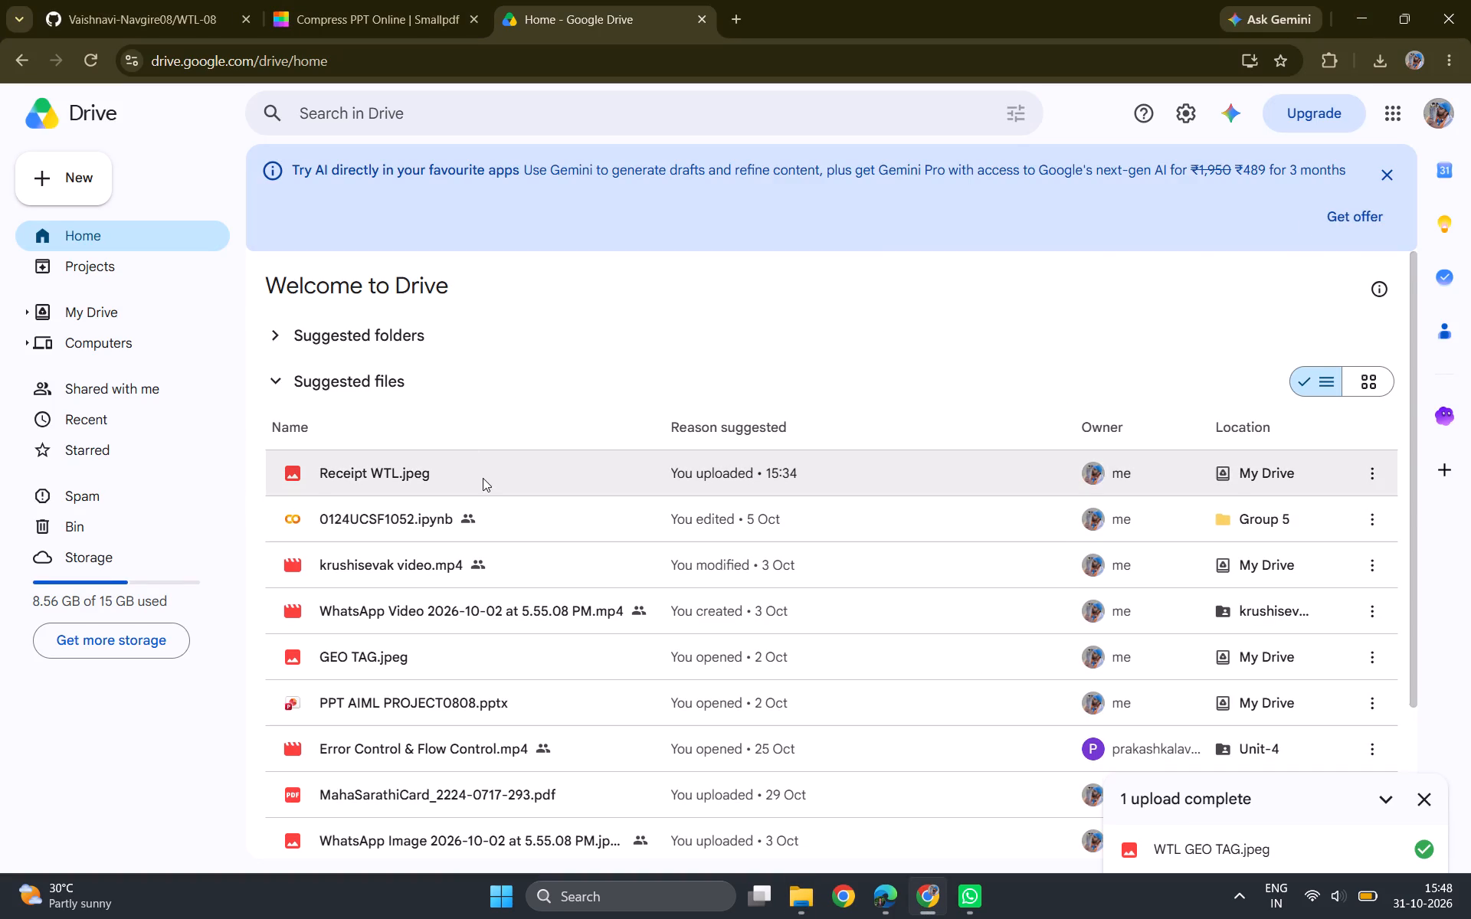
{"action": "scroll", "coordinate": [483, 478], "scroll_direction": "down", "scroll_amount": 8}
{"action": "left_click", "coordinate": [329, 744]}
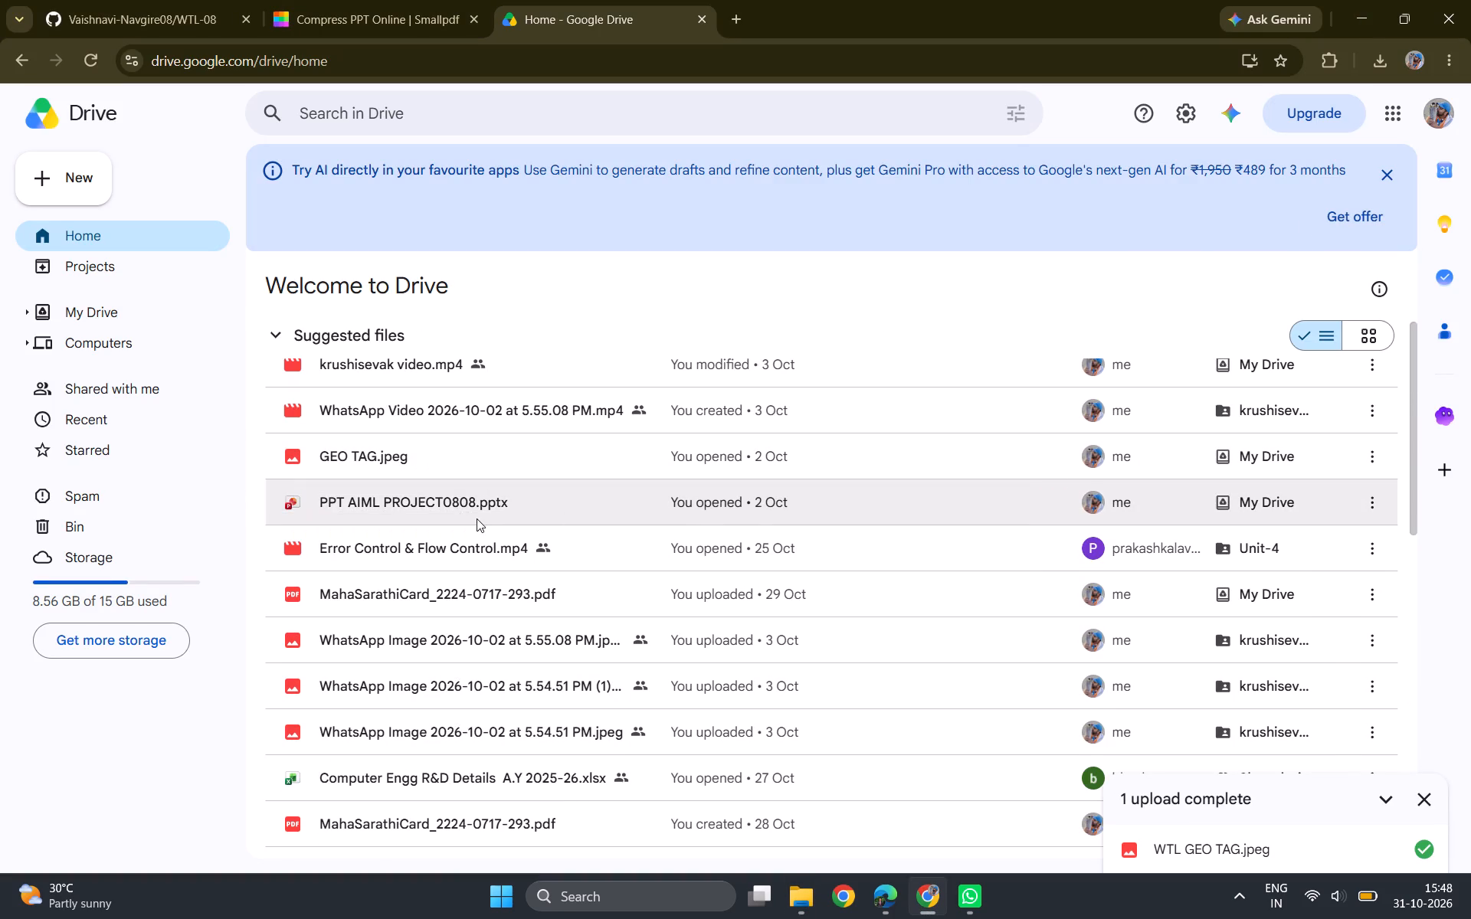
{"action": "scroll", "coordinate": [478, 519], "scroll_direction": "up", "scroll_amount": 7}
{"action": "key", "text": "ctrl+r"}
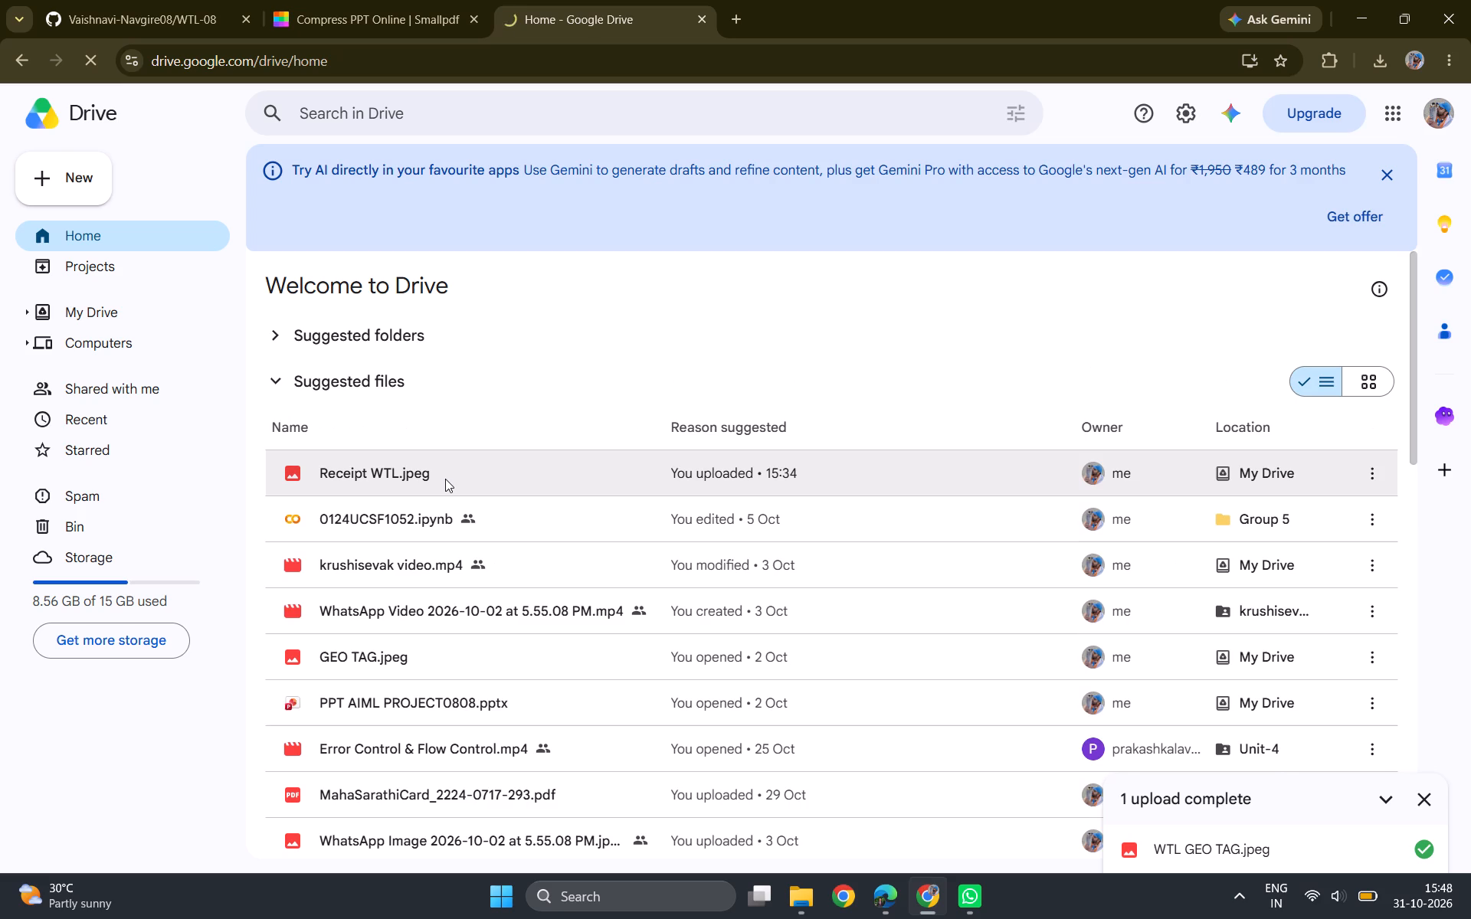
{"action": "scroll", "coordinate": [405, 545], "scroll_direction": "down", "scroll_amount": 13}
{"action": "scroll", "coordinate": [418, 712], "scroll_direction": "down", "scroll_amount": 1}
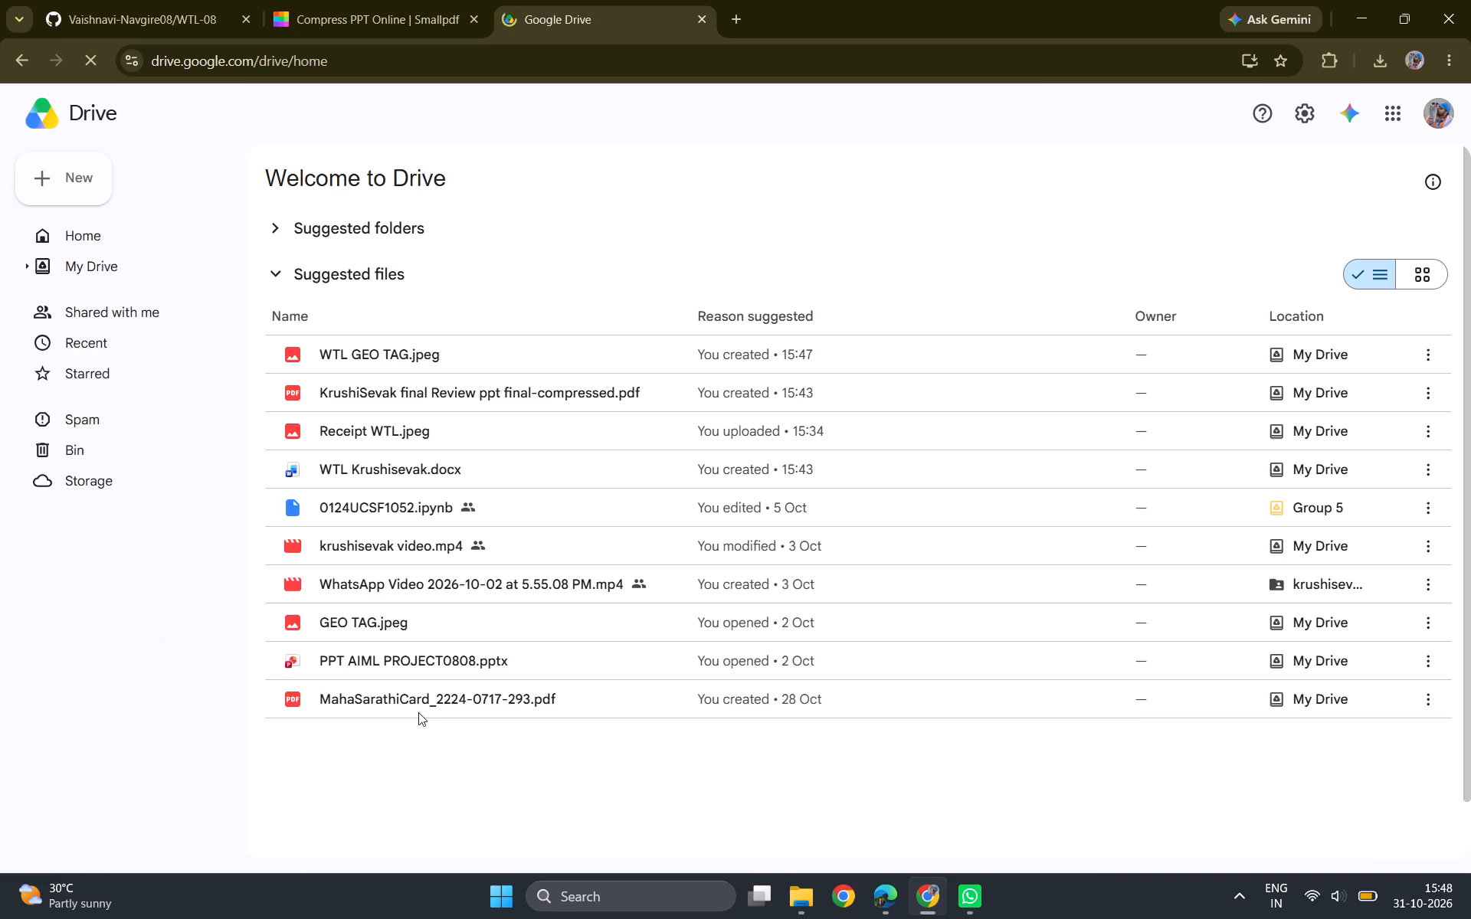
{"action": "scroll", "coordinate": [418, 712], "scroll_direction": "down", "scroll_amount": 1}
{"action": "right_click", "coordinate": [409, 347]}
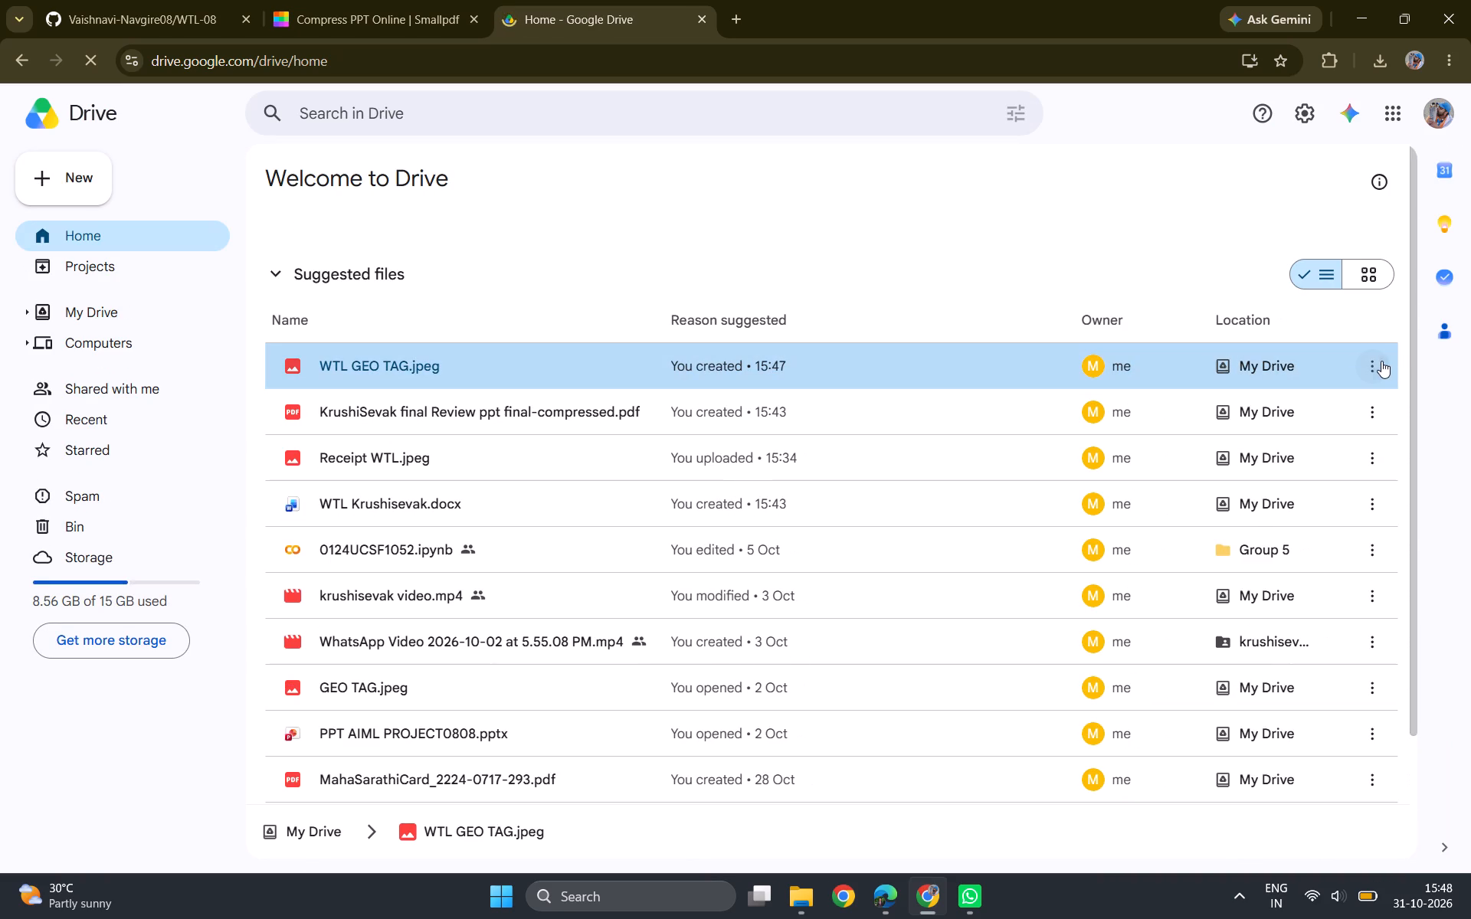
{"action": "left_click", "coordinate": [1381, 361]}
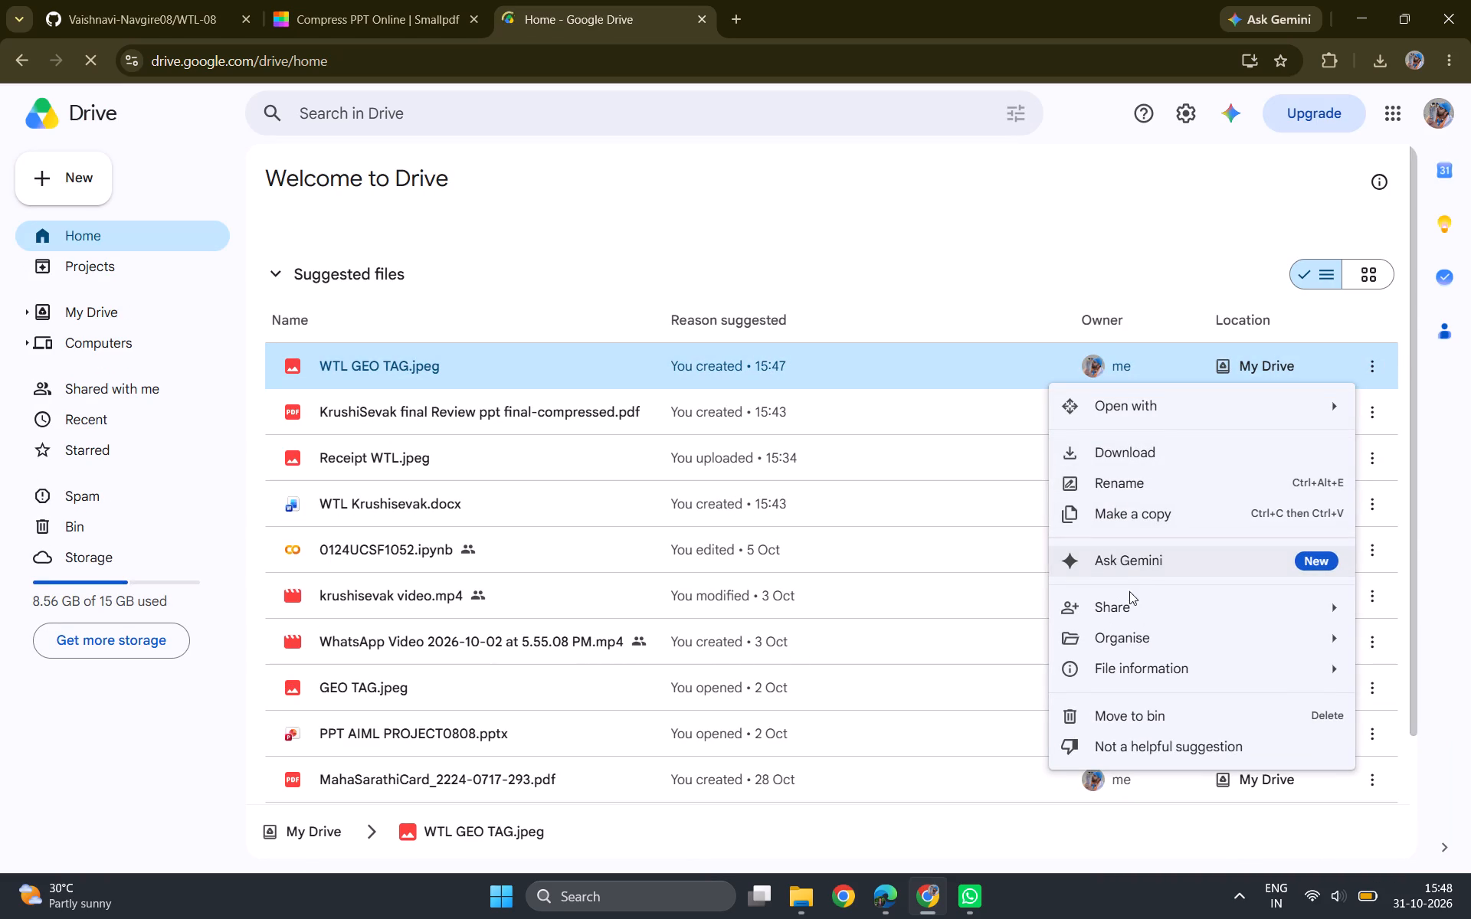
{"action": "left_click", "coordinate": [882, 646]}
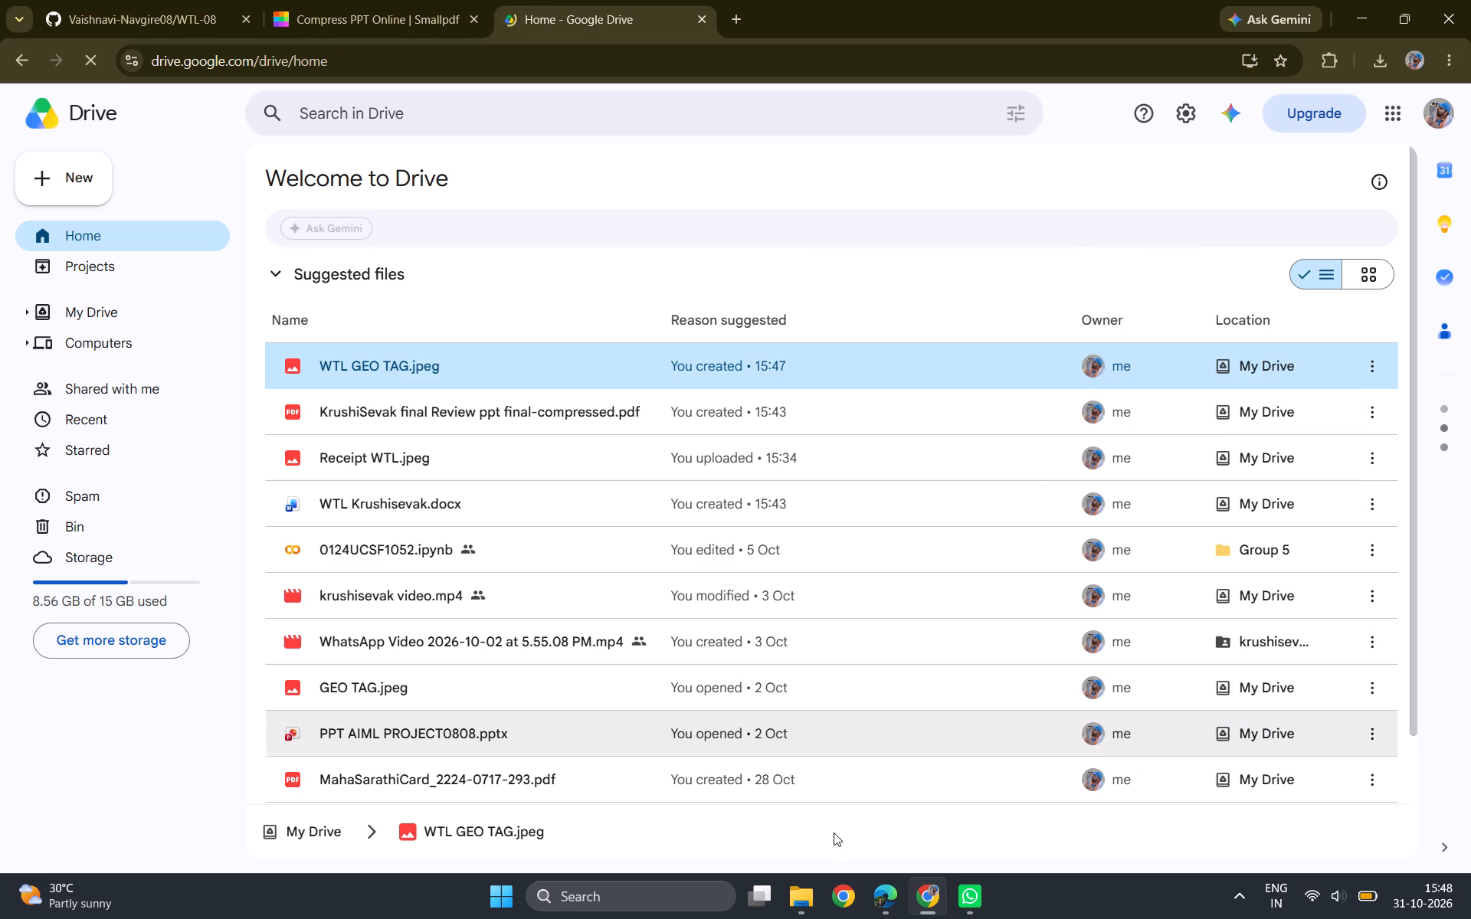
Switch to the WTL-Client based project submission form in Edge.
{"action": "left_click", "coordinate": [881, 894]}
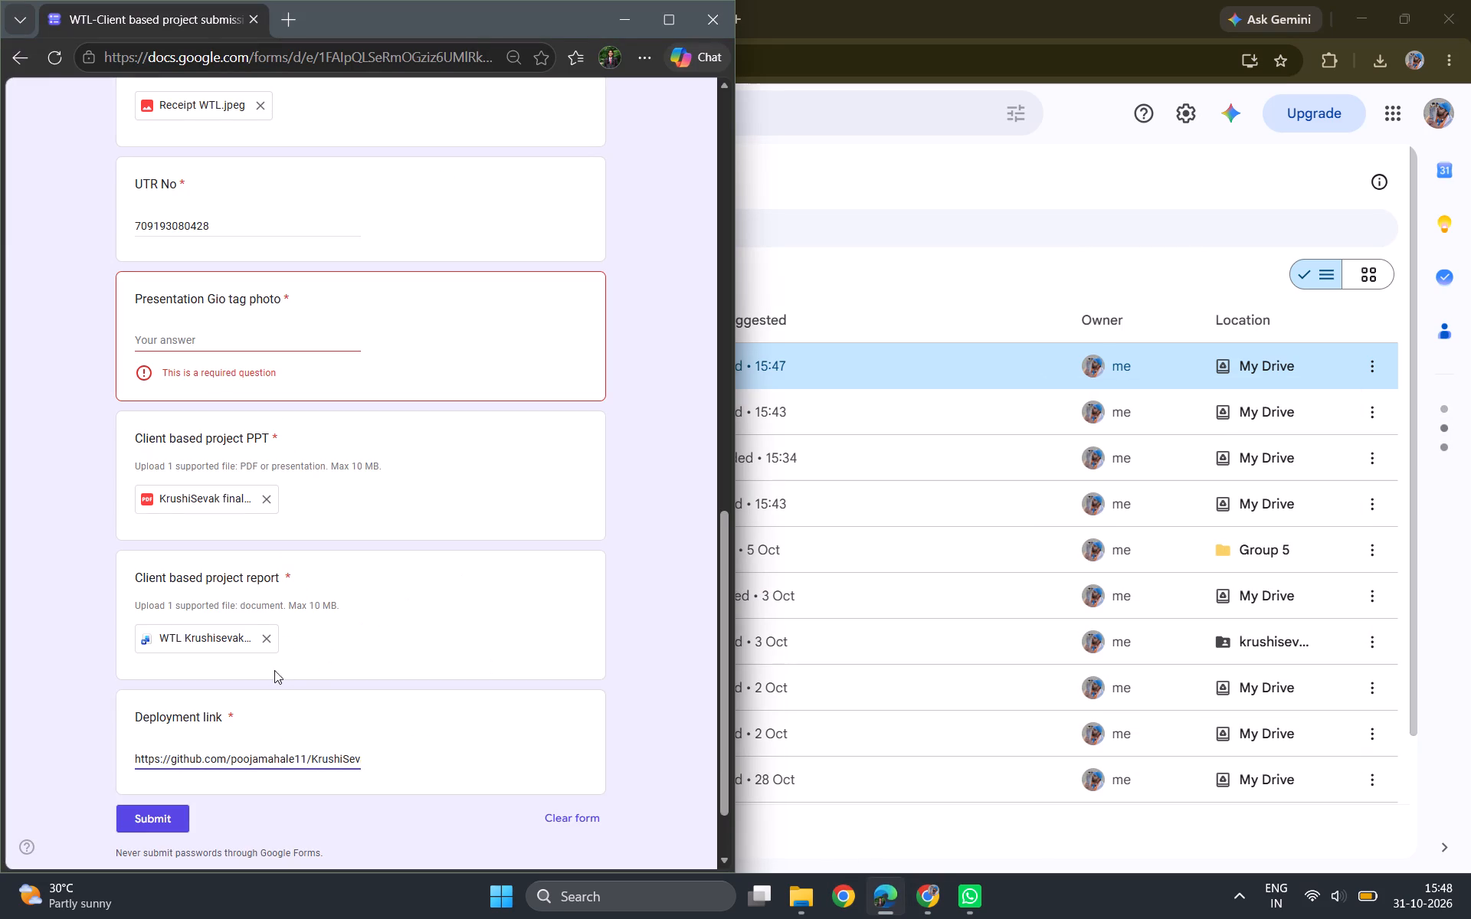
In the Edge submission form, paste the photo's Drive link as the Presentation Gio tag photo answer and submit the form.
{"action": "left_click", "coordinate": [260, 349]}
{"action": "key", "text": "ctrl+v"}
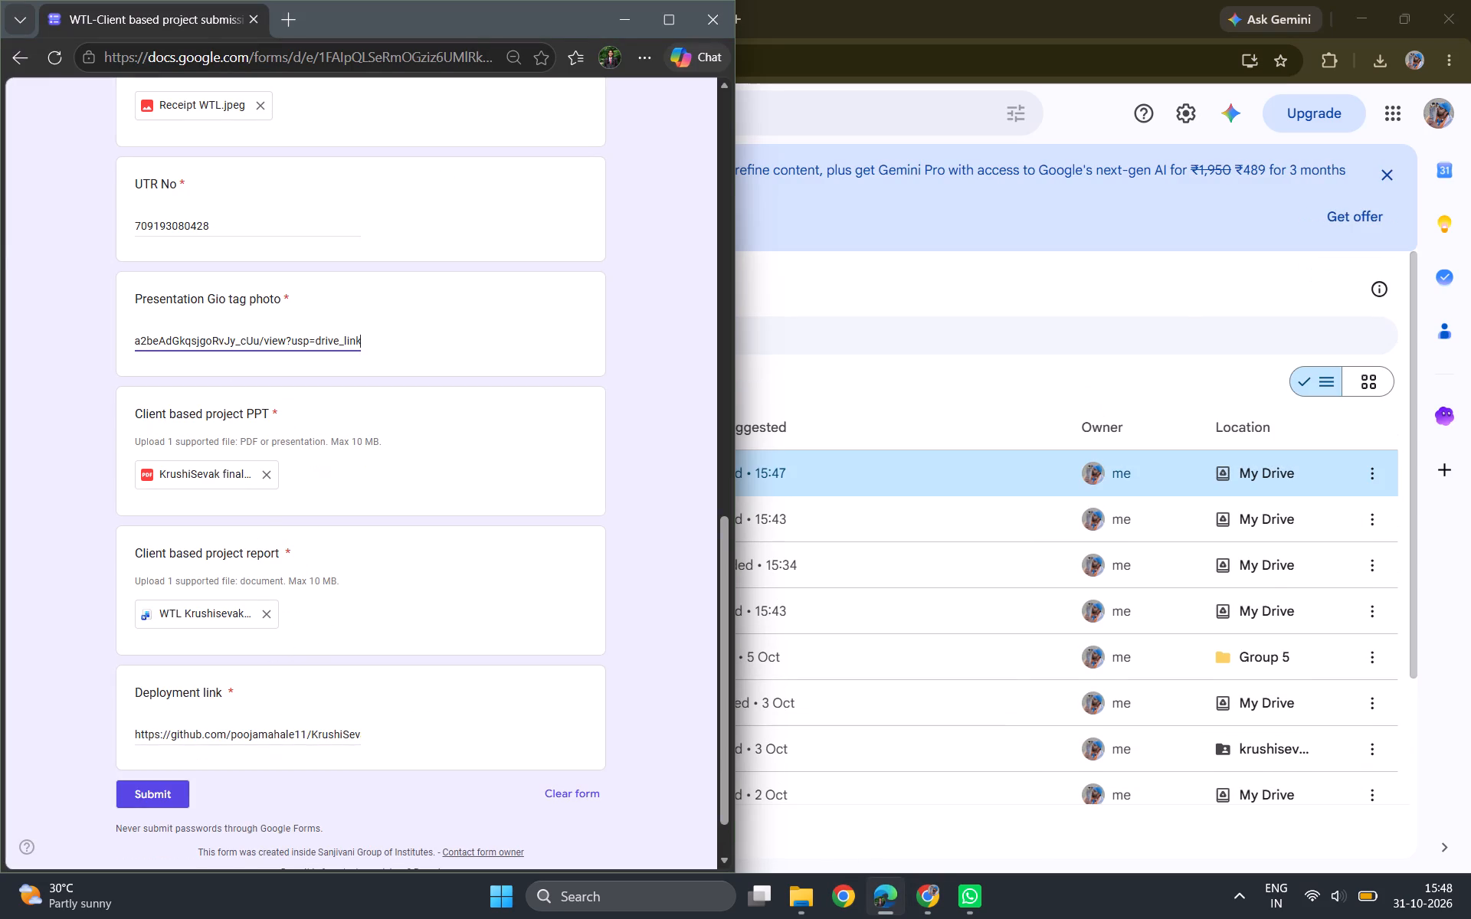
{"action": "left_click", "coordinate": [158, 796]}
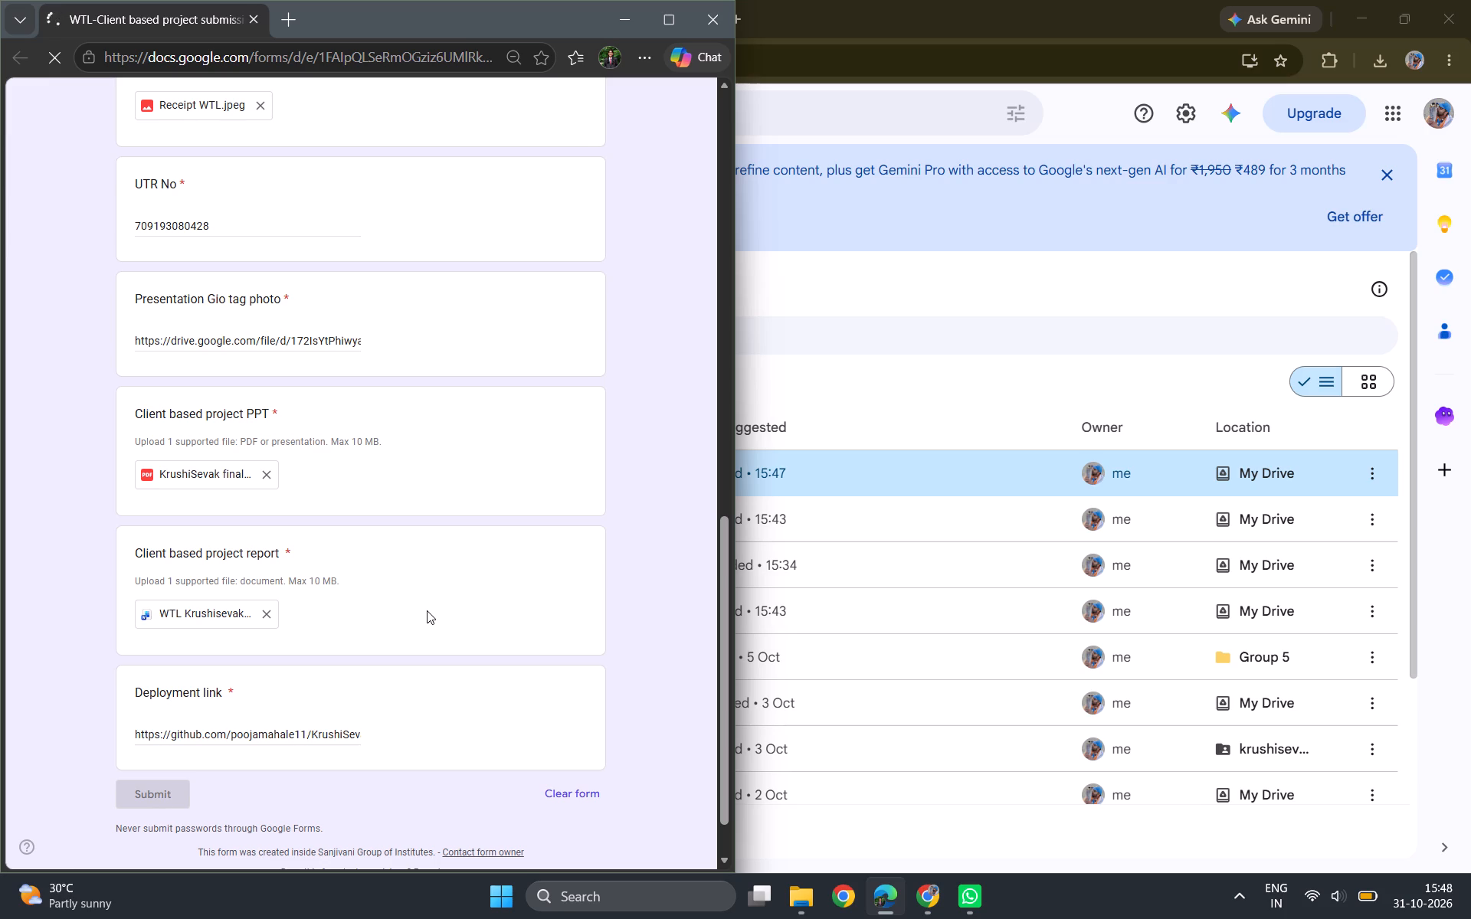
Minimize the Drive window, maximize the form's confirmation page and capture a screenshot of it.
{"action": "left_click", "coordinate": [1371, 11]}
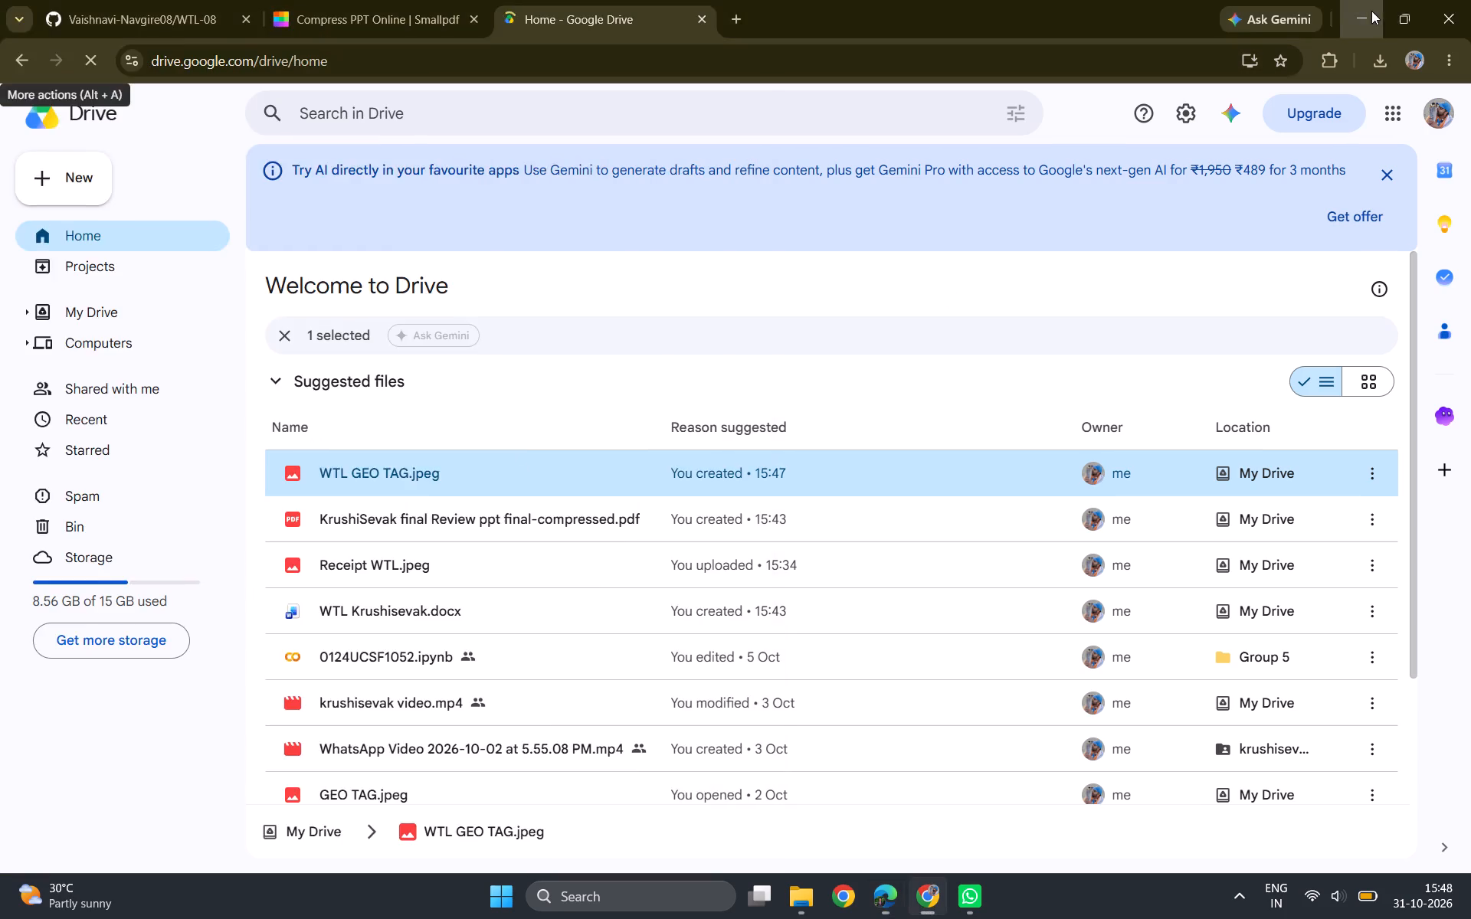
{"action": "left_click", "coordinate": [674, 21]}
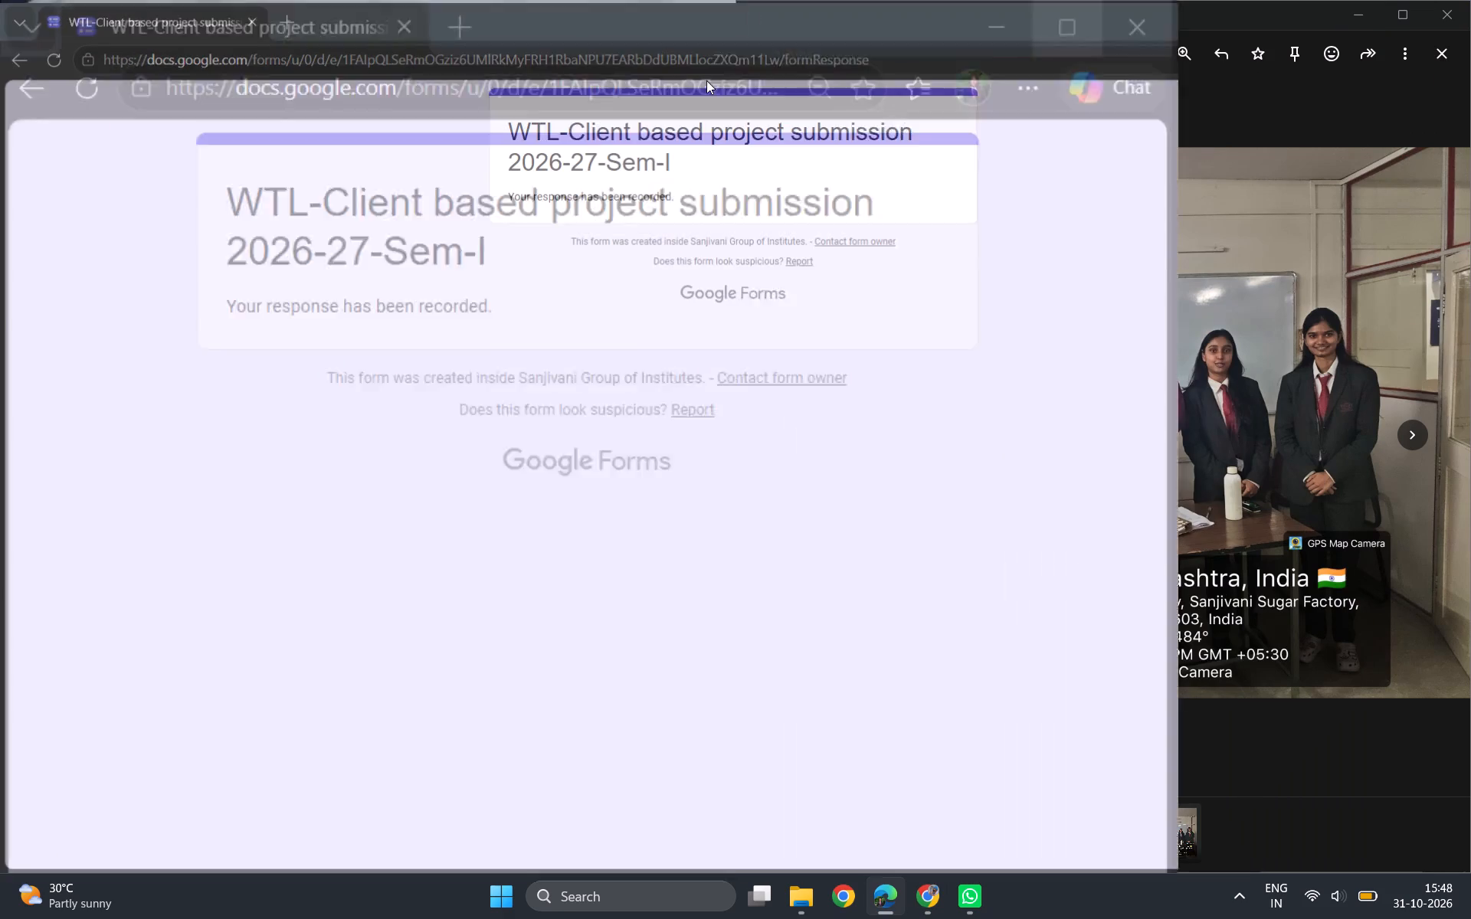
{"action": "key", "text": "ctrl+Print"}
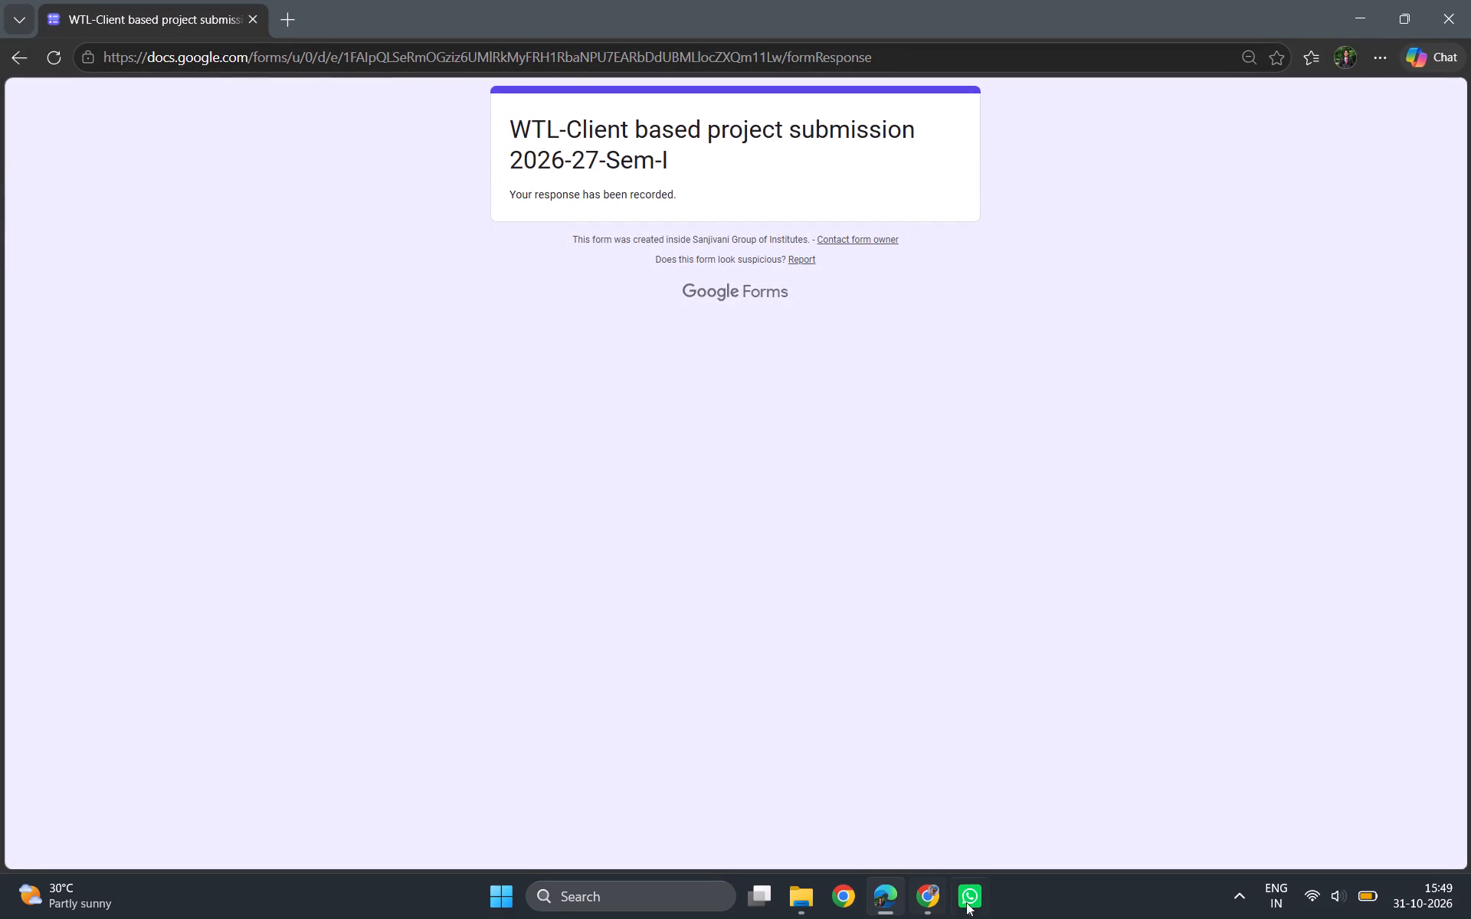